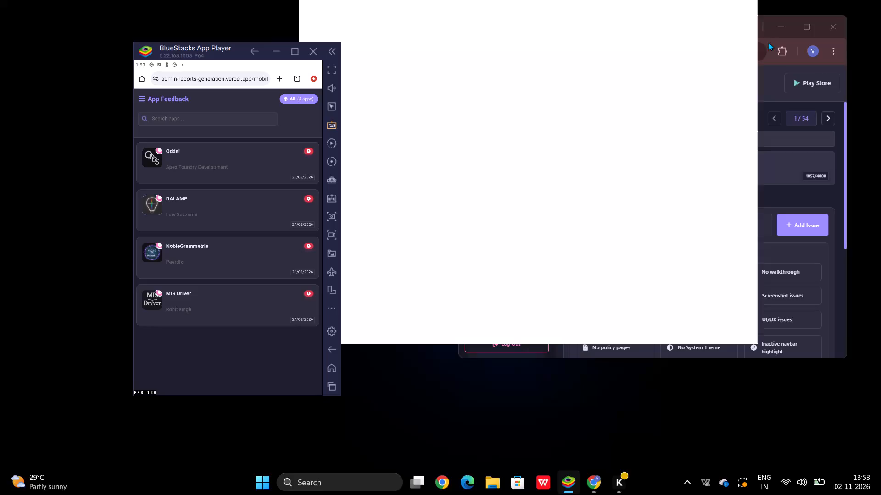
Bring the browser window forward for reference, and set the date filter's From date to 10/23/2026 in the BlueStacks App Feedback page.
{"action": "left_click", "coordinate": [766, 24]}
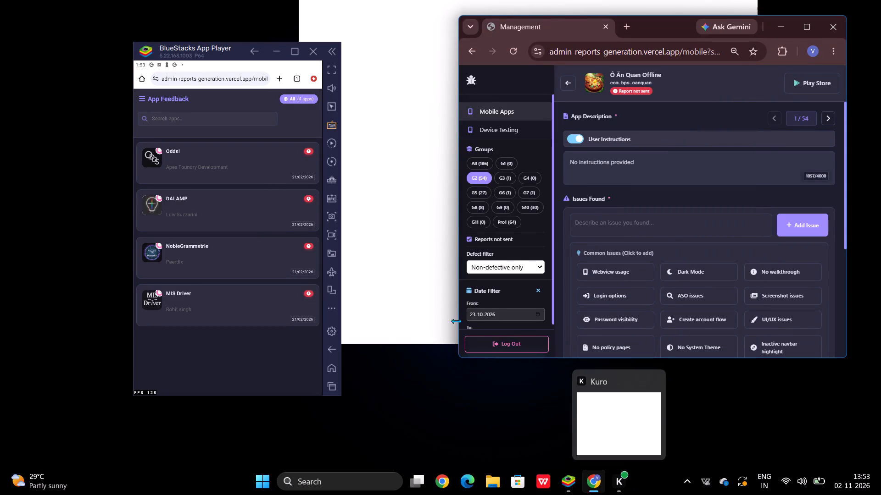
{"action": "left_click", "coordinate": [141, 93]}
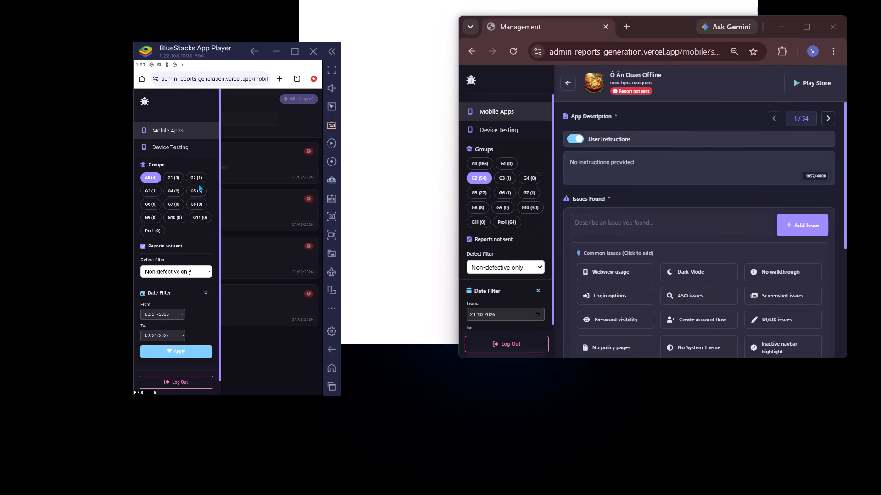
{"action": "left_click", "coordinate": [180, 314]}
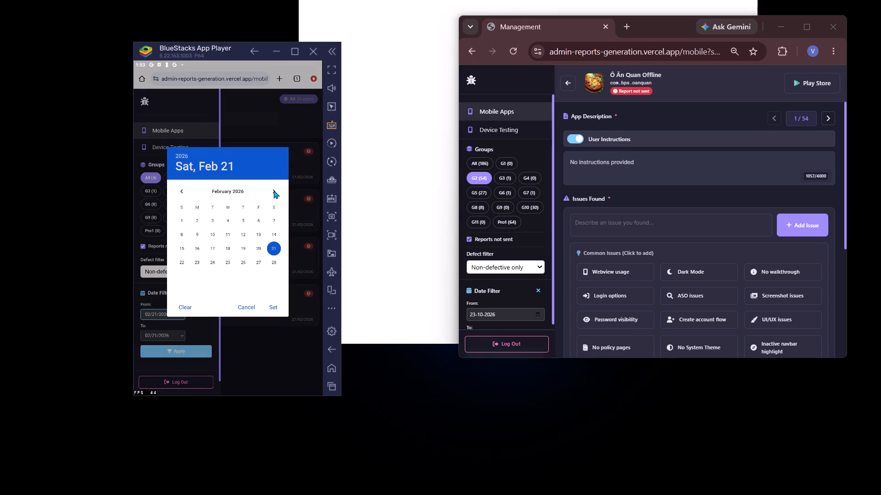
{"action": "triple_click", "coordinate": [273, 190]}
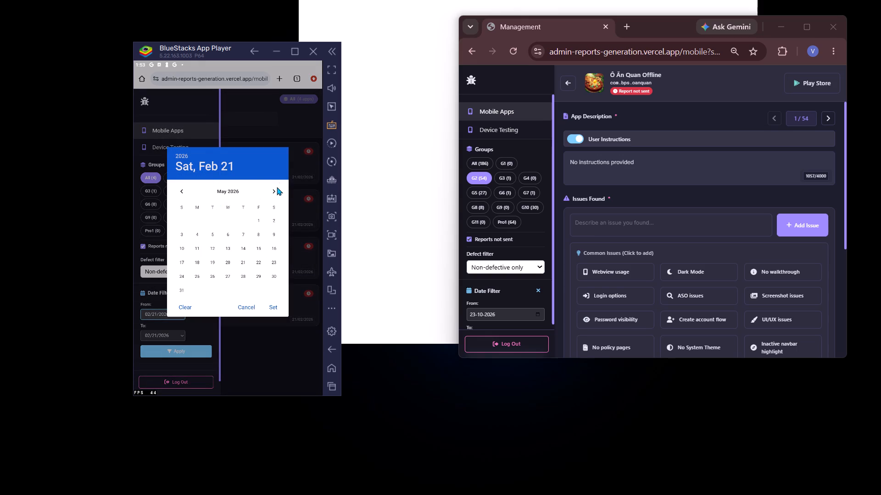
{"action": "left_click", "coordinate": [277, 187]}
{"action": "left_click", "coordinate": [276, 187]}
{"action": "left_click", "coordinate": [275, 187]}
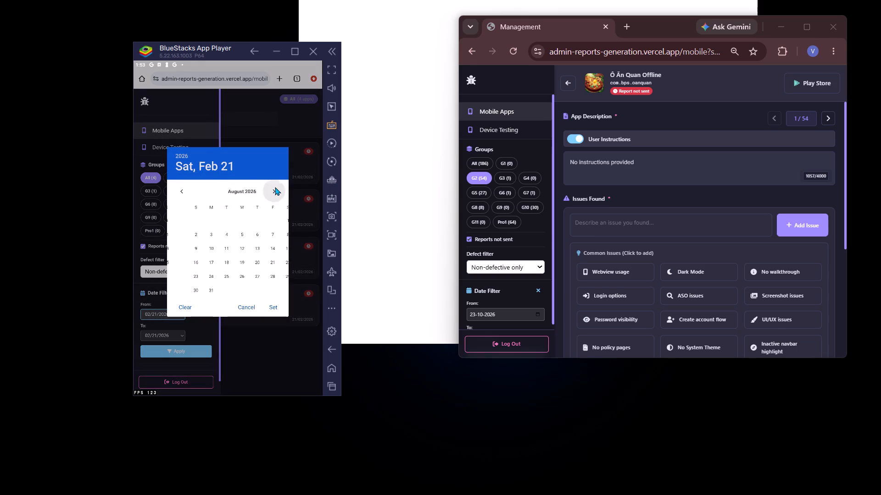
{"action": "left_click", "coordinate": [275, 187]}
{"action": "left_click", "coordinate": [273, 188]}
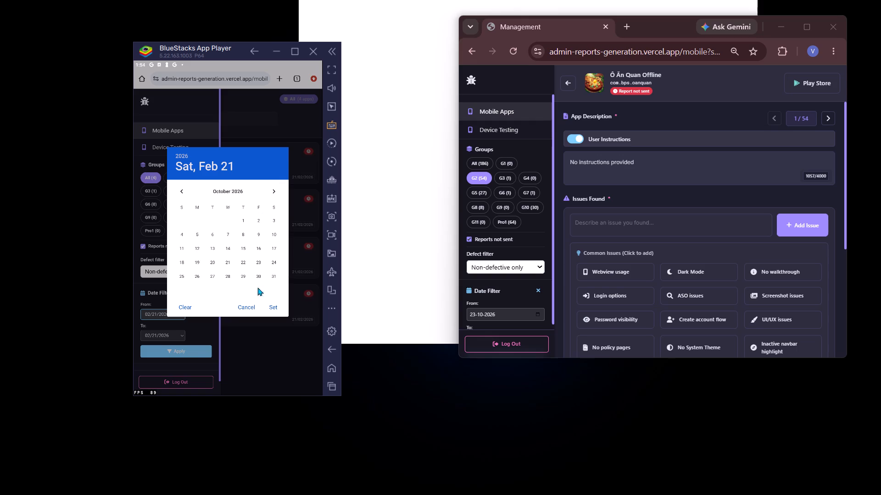
{"action": "left_click", "coordinate": [259, 261]}
{"action": "left_click", "coordinate": [270, 304]}
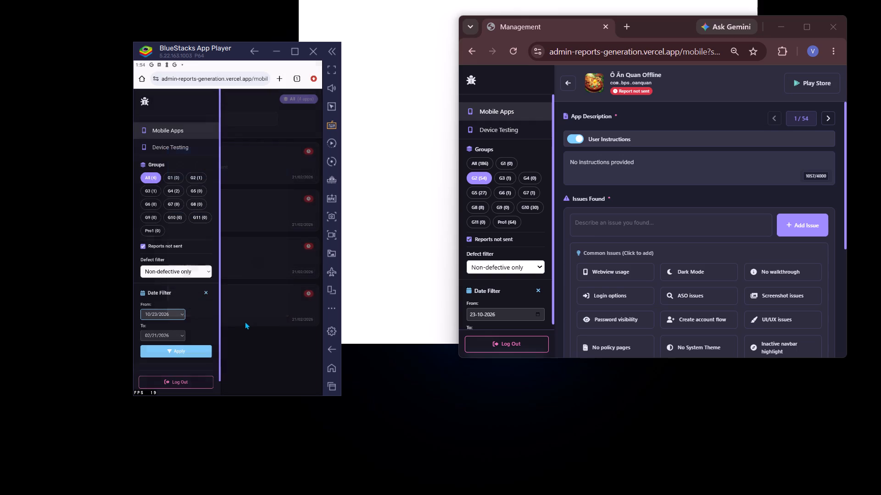
Set the date filter's To date to 10/23/2026 and apply the filter.
{"action": "left_click", "coordinate": [181, 330]}
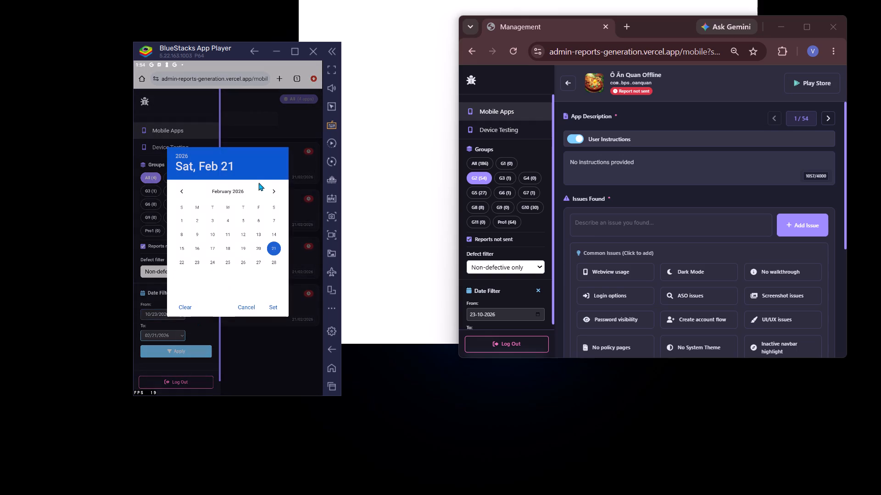
{"action": "triple_click", "coordinate": [269, 190]}
{"action": "double_click", "coordinate": [269, 190]}
{"action": "left_click", "coordinate": [269, 190]}
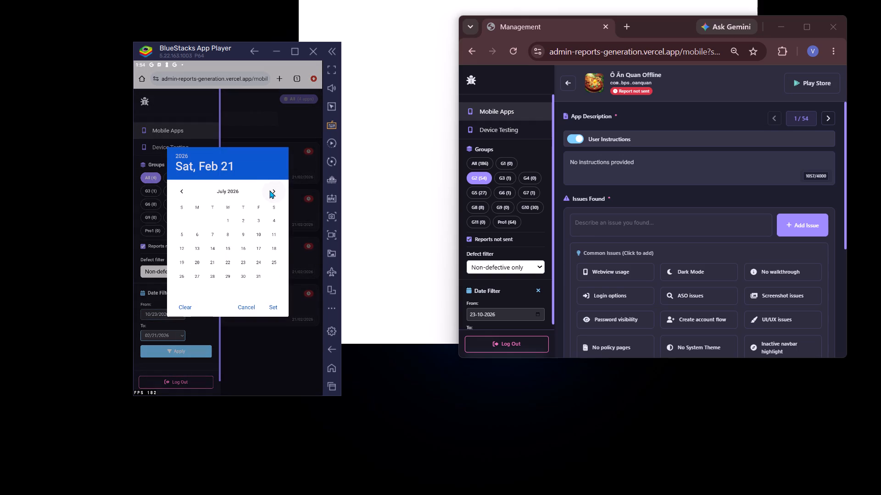
{"action": "left_click", "coordinate": [269, 190]}
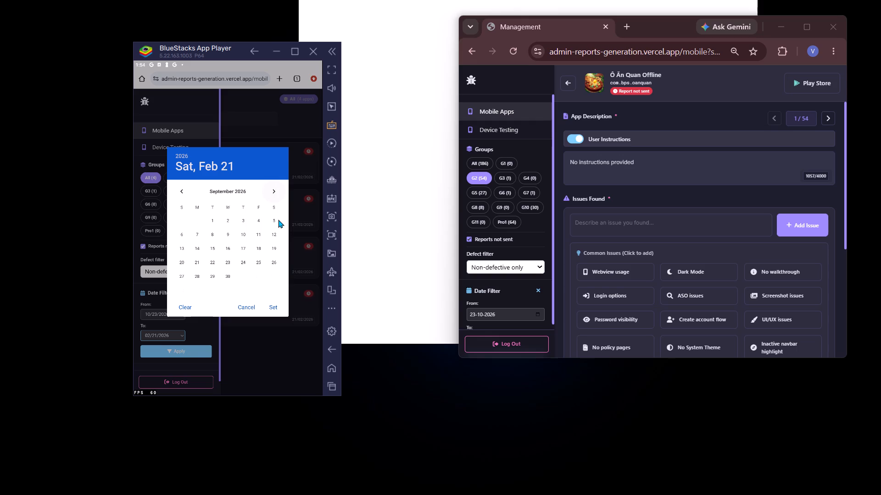
{"action": "left_click", "coordinate": [273, 192]}
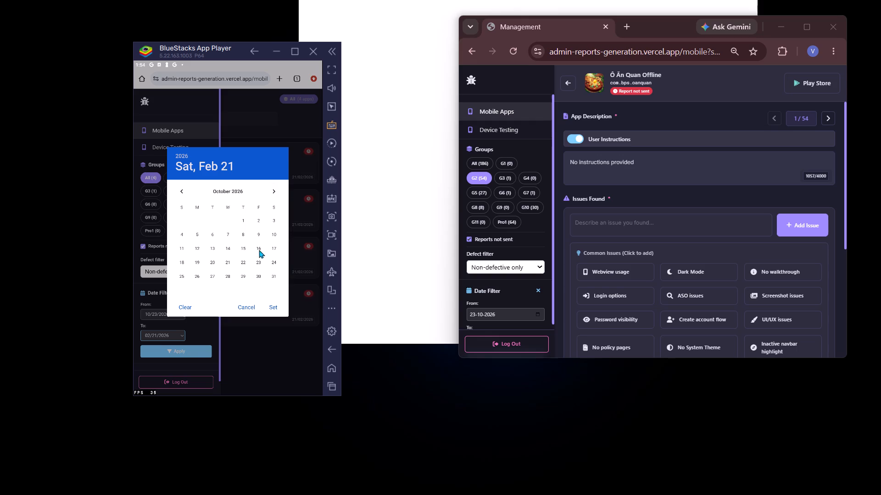
{"action": "left_click", "coordinate": [257, 261]}
{"action": "left_click", "coordinate": [272, 304]}
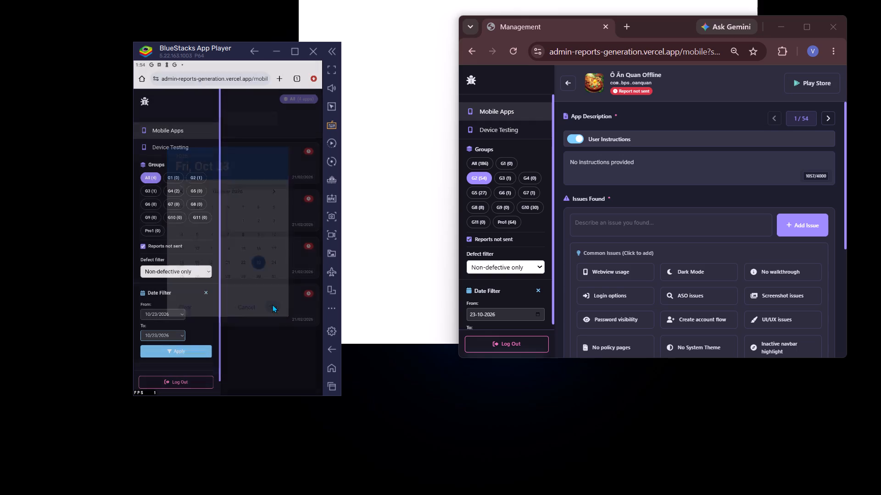
{"action": "left_click", "coordinate": [185, 355]}
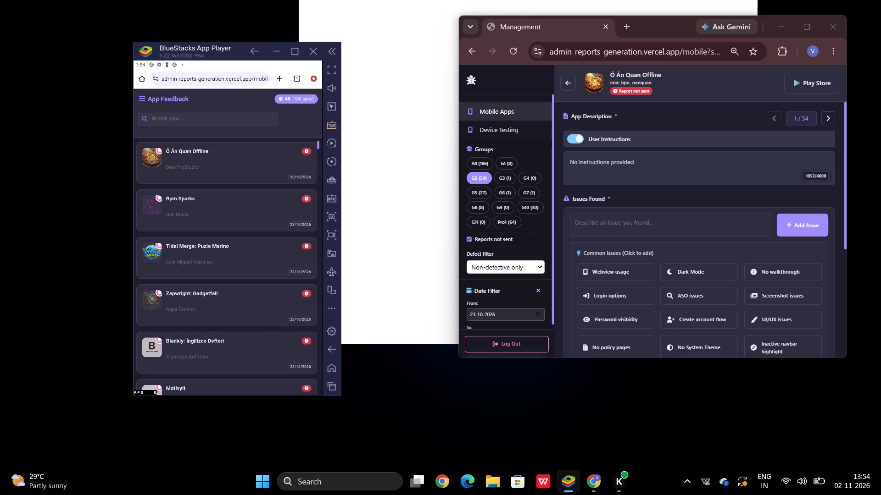
Filter the App Feedback list to group G2.
{"action": "left_click", "coordinate": [148, 100]}
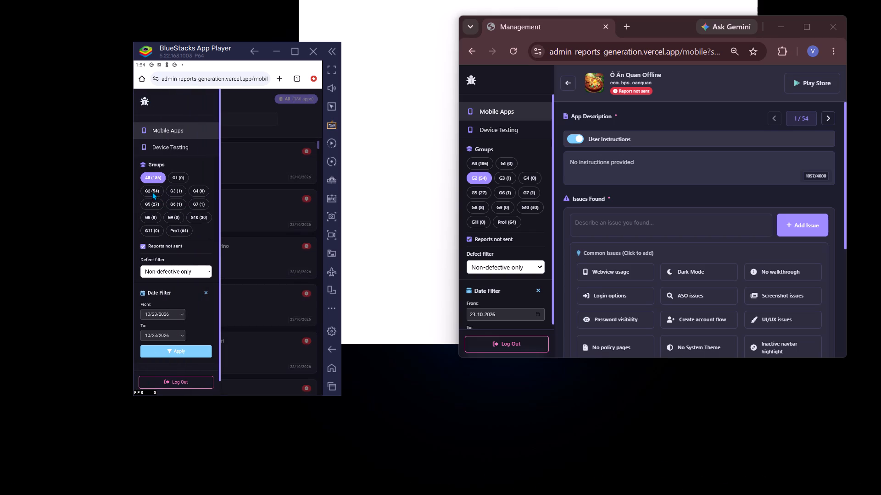
{"action": "left_click", "coordinate": [153, 192]}
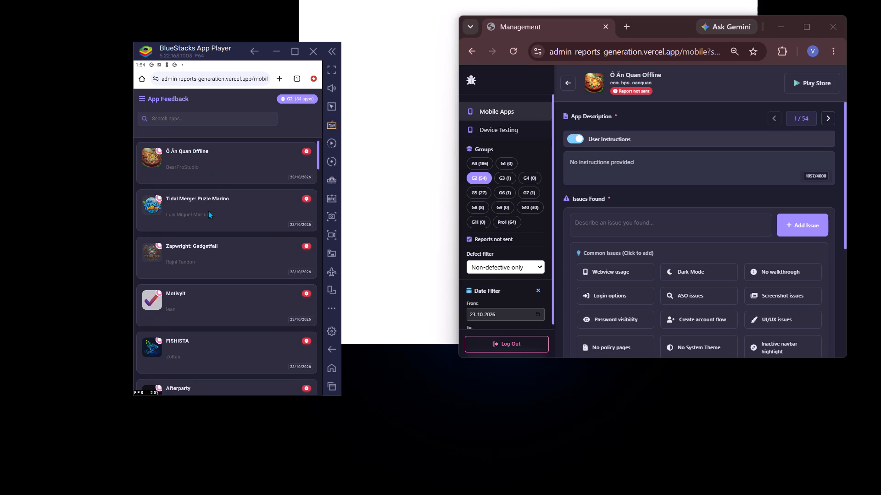
Open the Ô Ăn Quan Offline entry and install the app from its Google Play listing, declining the Play Pass offer.
{"action": "left_click", "coordinate": [208, 168]}
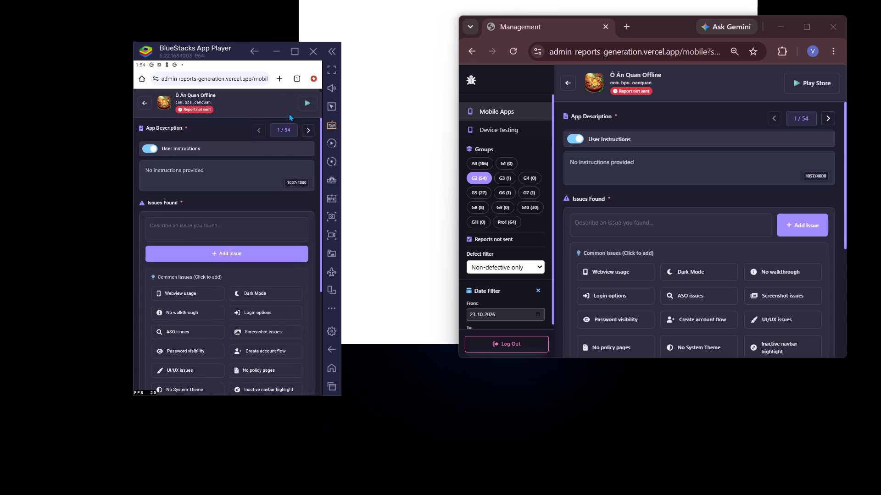
{"action": "left_click", "coordinate": [311, 99]}
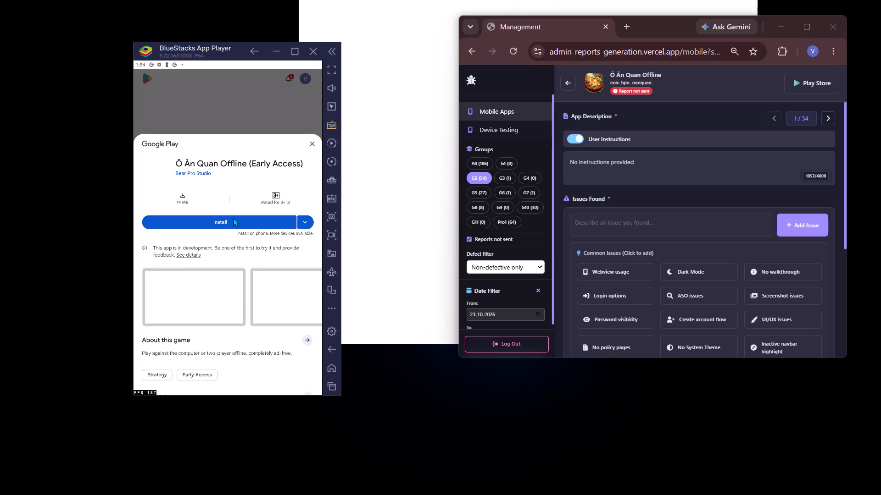
{"action": "left_click", "coordinate": [235, 222]}
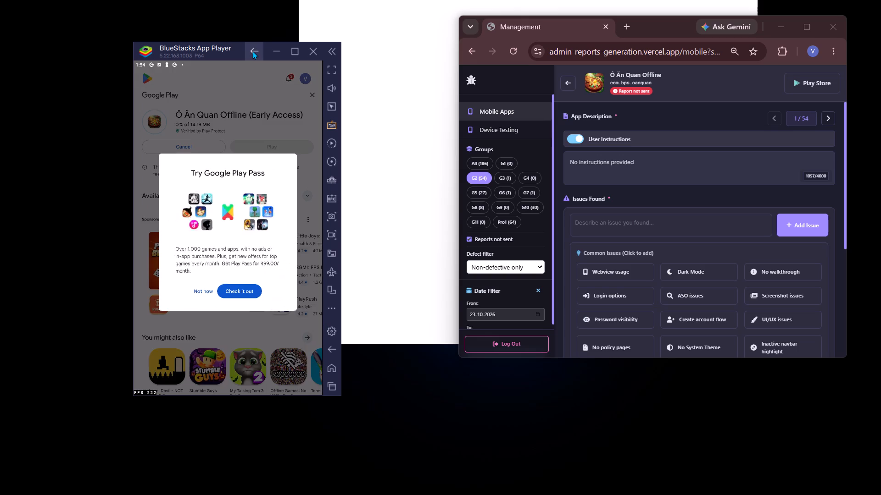
{"action": "left_click", "coordinate": [202, 294]}
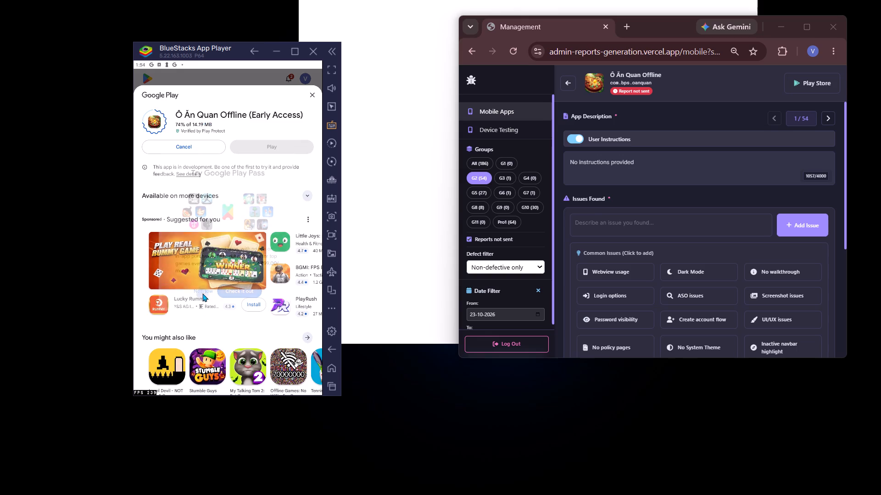
Return to the feedback page, advance to Tidal Merge: Puzle Marino, and install that app from Google Play.
{"action": "left_click", "coordinate": [329, 382]}
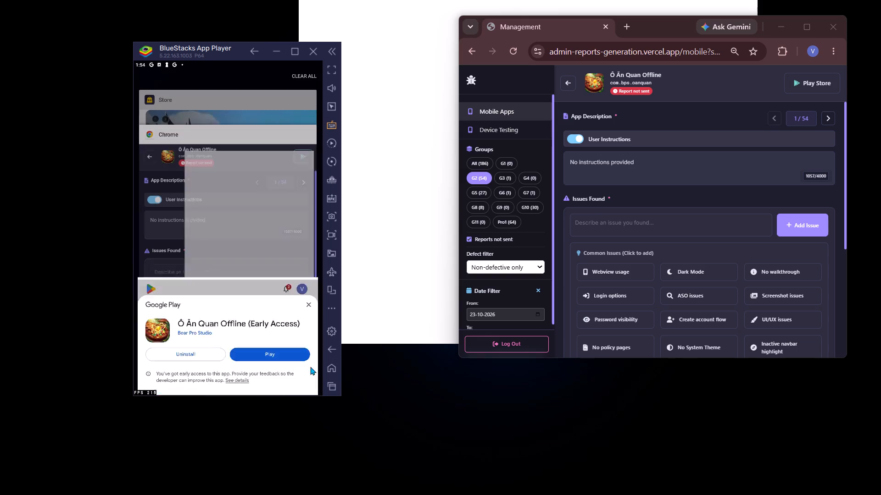
{"action": "left_click", "coordinate": [201, 192]}
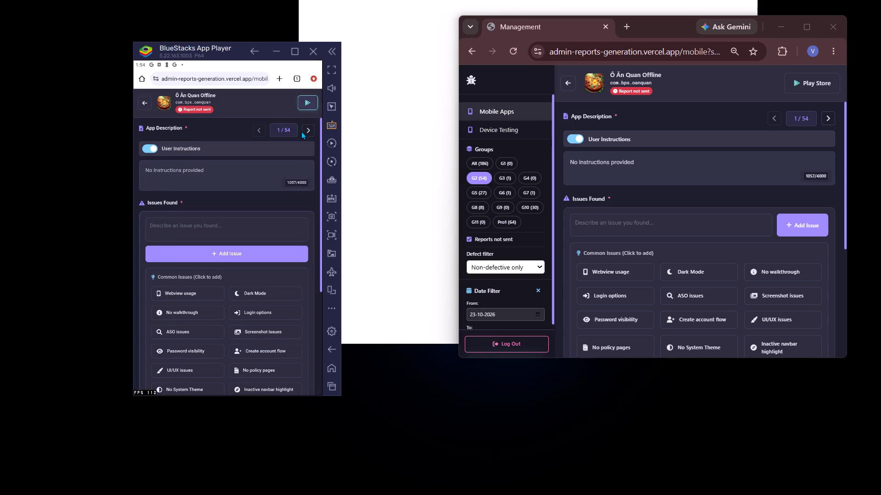
{"action": "left_click", "coordinate": [305, 132]}
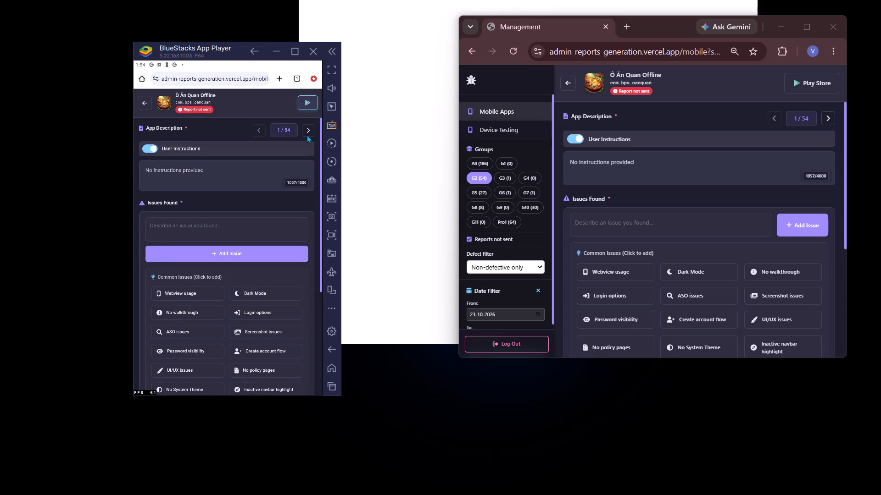
{"action": "left_click", "coordinate": [307, 135]}
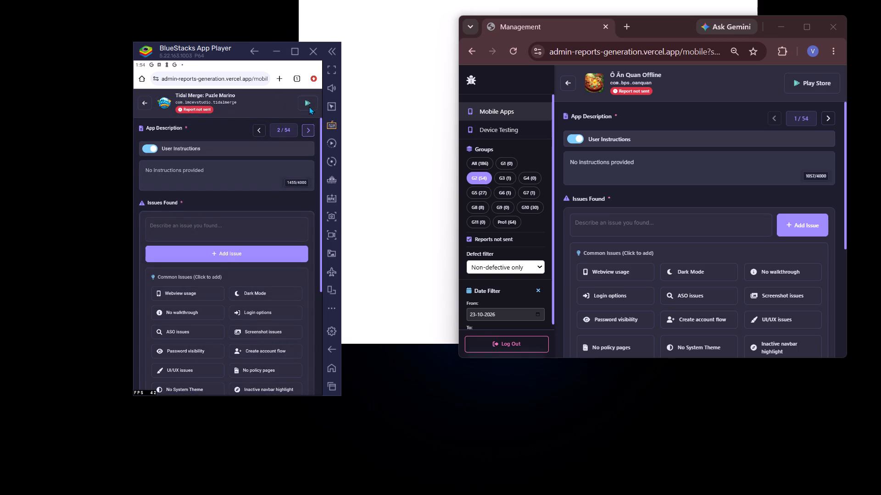
{"action": "left_click", "coordinate": [309, 106]}
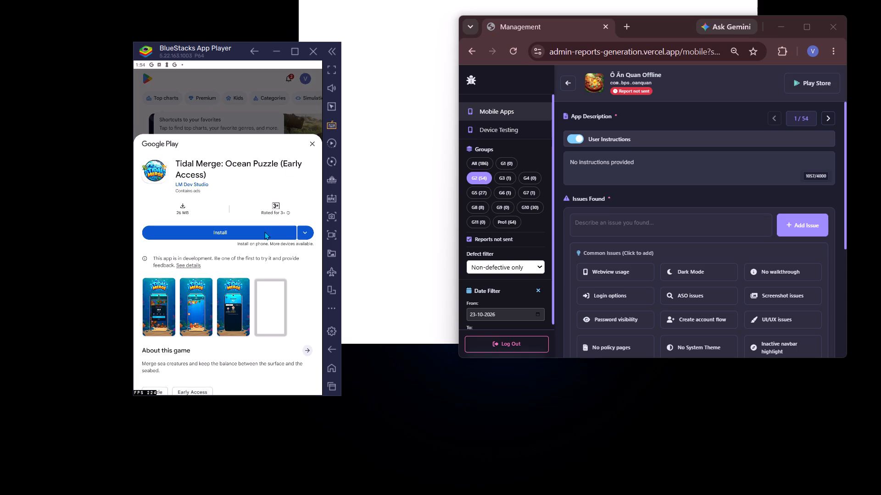
{"action": "left_click", "coordinate": [264, 231]}
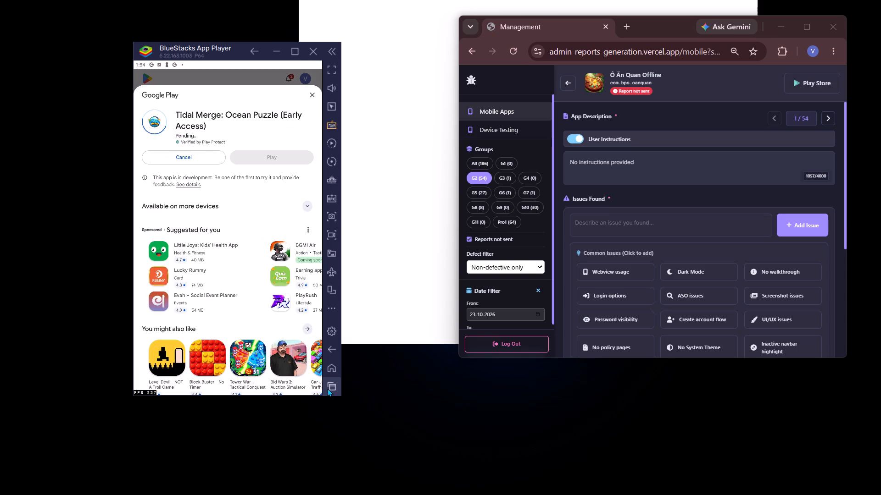
Return to the feedback page, advance to Zapwright: Gadgetfall, and install that app from Google Play.
{"action": "left_click", "coordinate": [327, 388]}
{"action": "left_click", "coordinate": [234, 173]}
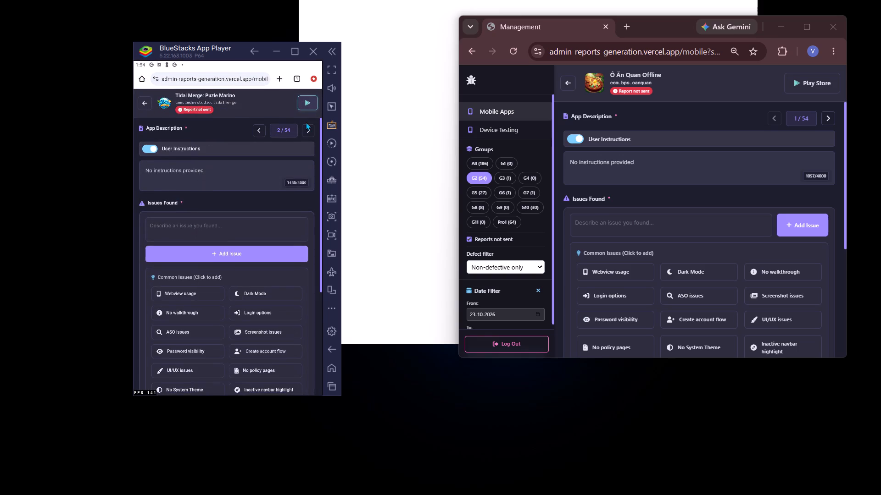
{"action": "left_click", "coordinate": [308, 129]}
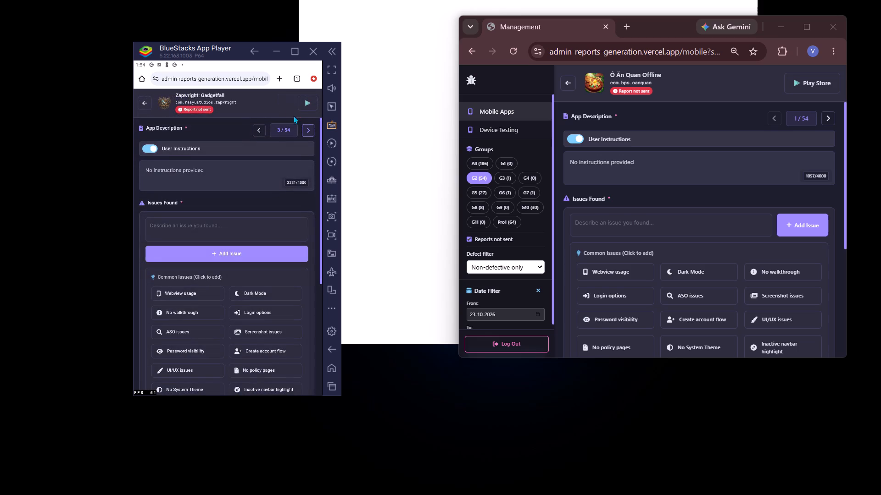
{"action": "left_click", "coordinate": [307, 105]}
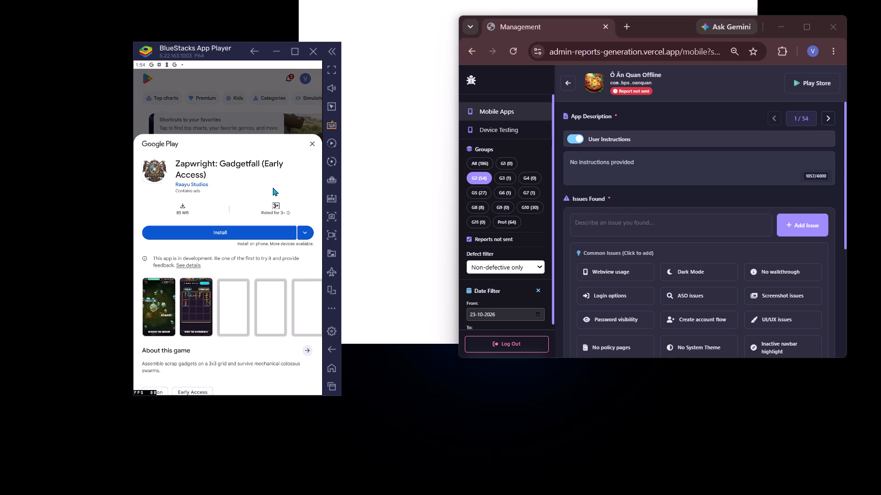
{"action": "left_click", "coordinate": [272, 231]}
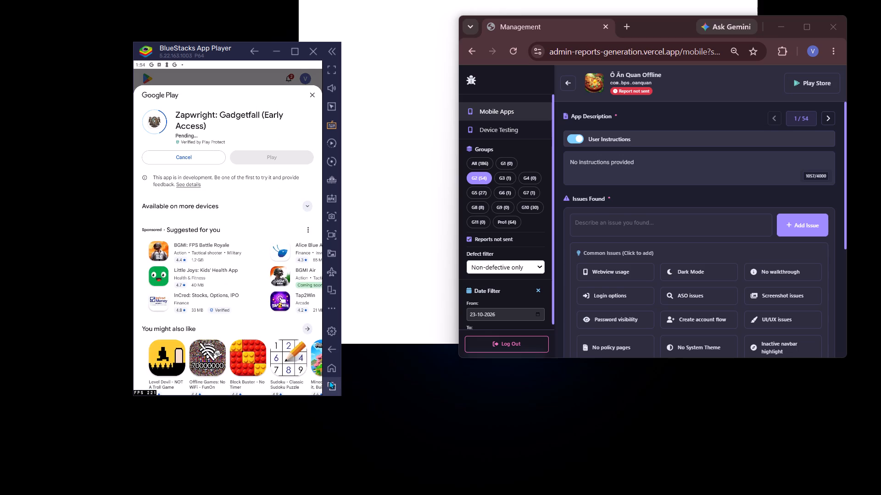
Return to the feedback page, advance to MotivyIt, and install that app from Google Play.
{"action": "left_click", "coordinate": [329, 380]}
{"action": "left_click", "coordinate": [311, 268]}
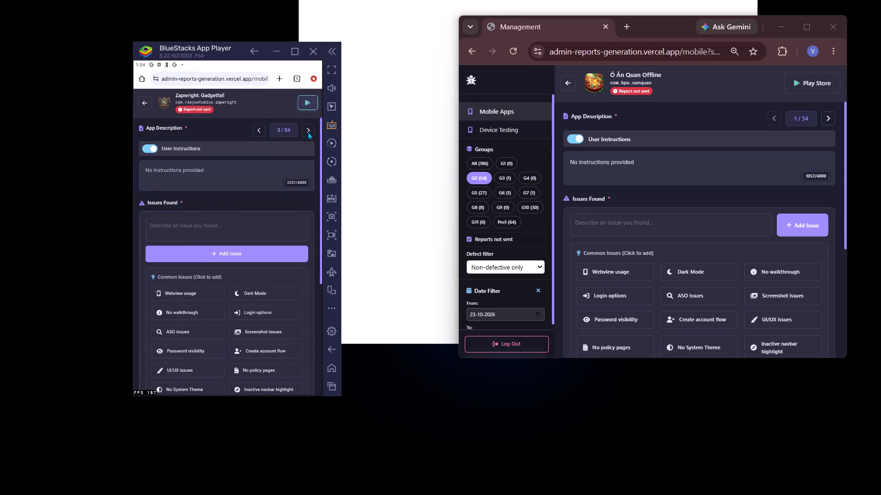
{"action": "left_click", "coordinate": [307, 132]}
{"action": "left_click", "coordinate": [308, 103]}
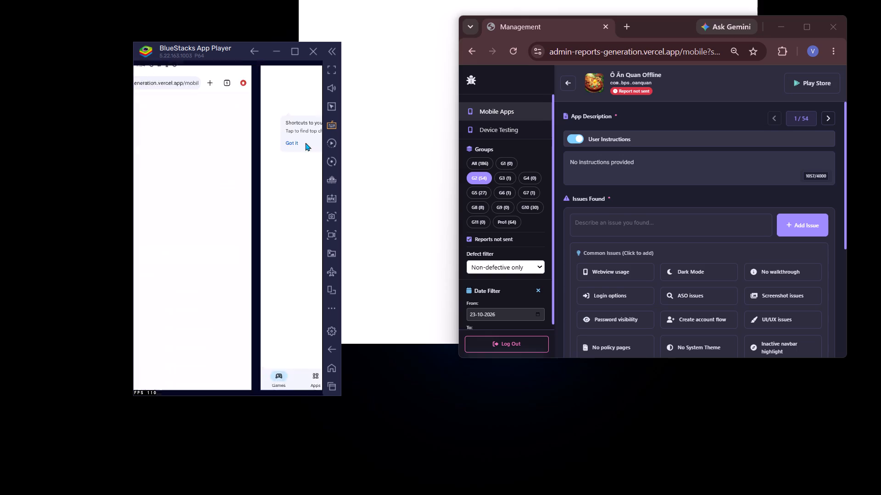
{"action": "left_click", "coordinate": [225, 216]}
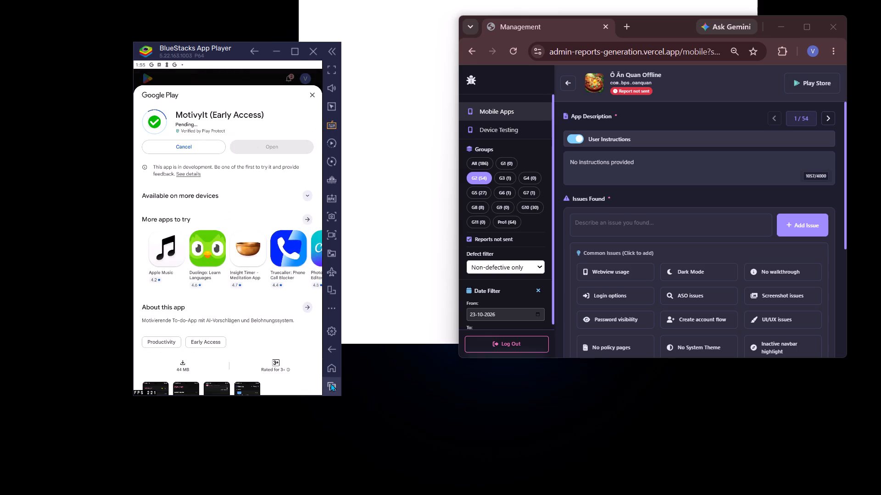
Return to the feedback page, advance to FISHISTA, and open its Google Play listing to try installing the app.
{"action": "left_click", "coordinate": [330, 384]}
{"action": "left_click", "coordinate": [255, 203]}
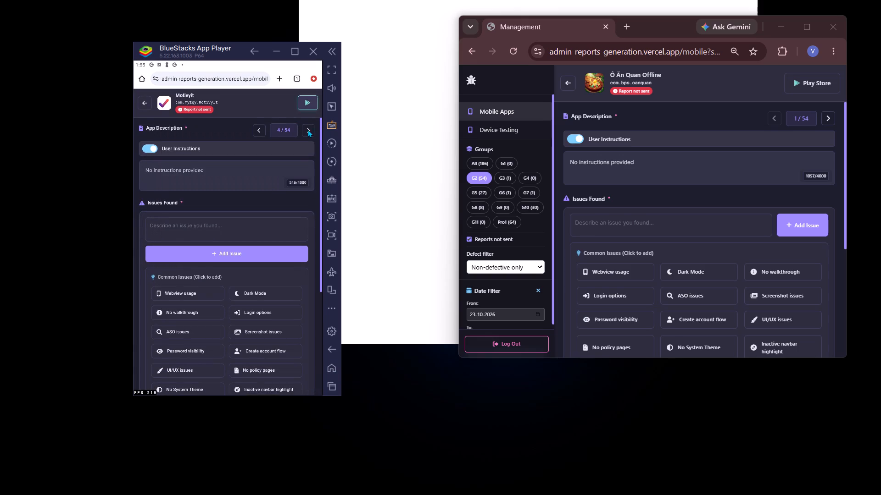
{"action": "left_click", "coordinate": [306, 129]}
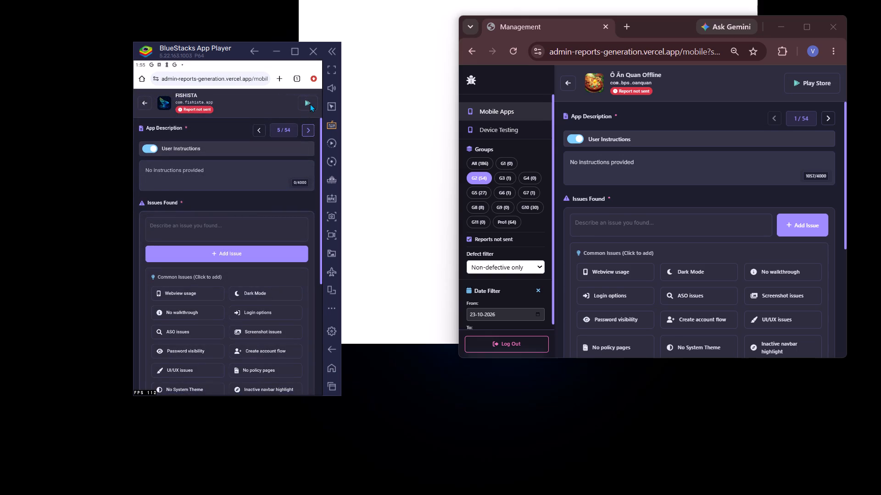
{"action": "left_click", "coordinate": [310, 104]}
{"action": "left_click", "coordinate": [227, 183]}
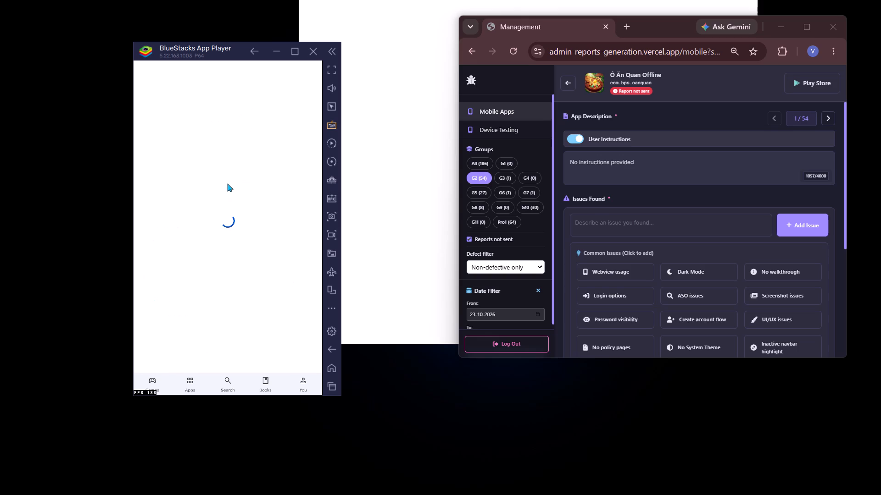
{"action": "left_click_drag", "start_coordinate": [233, 183], "coordinate": [240, 184]}
{"action": "left_click", "coordinate": [241, 185]}
{"action": "triple_click", "coordinate": [241, 185]}
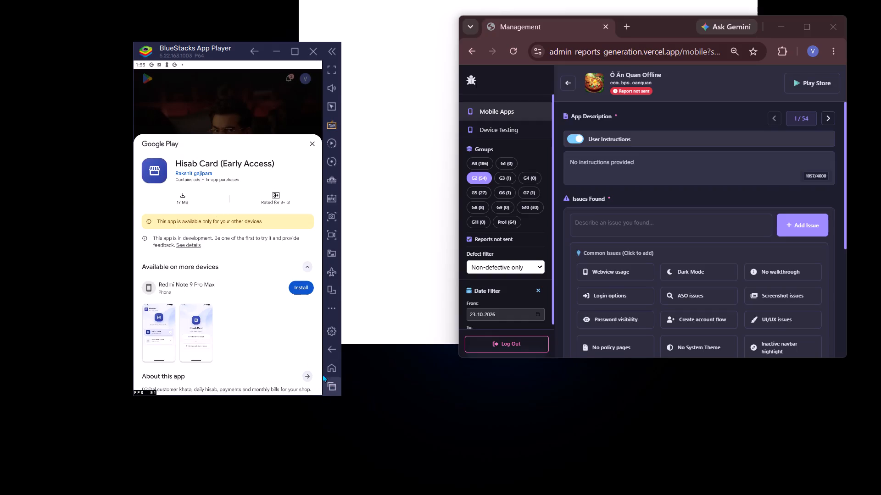
Return to the feedback page from the Hisab Card listing, advance to Kuba OCR, and install that app from Google Play.
{"action": "left_click", "coordinate": [278, 269]}
{"action": "left_click", "coordinate": [304, 133]}
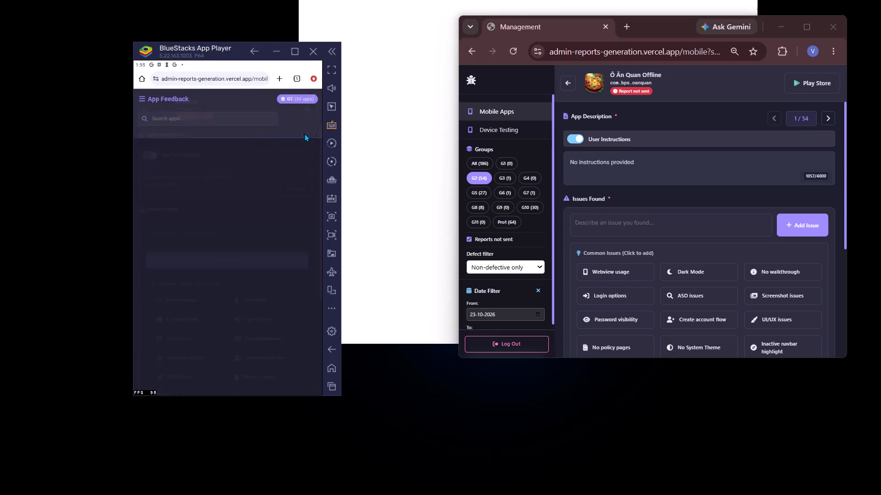
{"action": "left_click", "coordinate": [304, 104]}
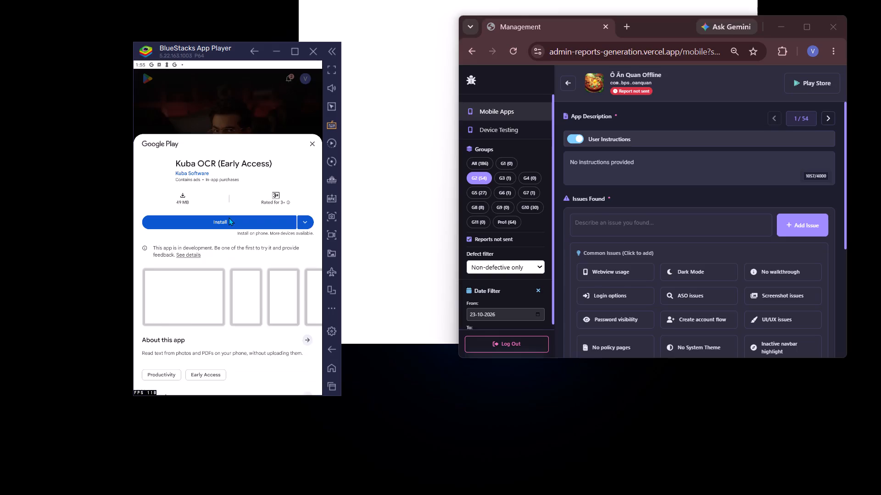
{"action": "left_click", "coordinate": [229, 217]}
Return to the feedback page, advance to Barberia - Only for Gentlemen, and install that app from Google Play.
{"action": "left_click", "coordinate": [334, 385]}
{"action": "left_click", "coordinate": [241, 260]}
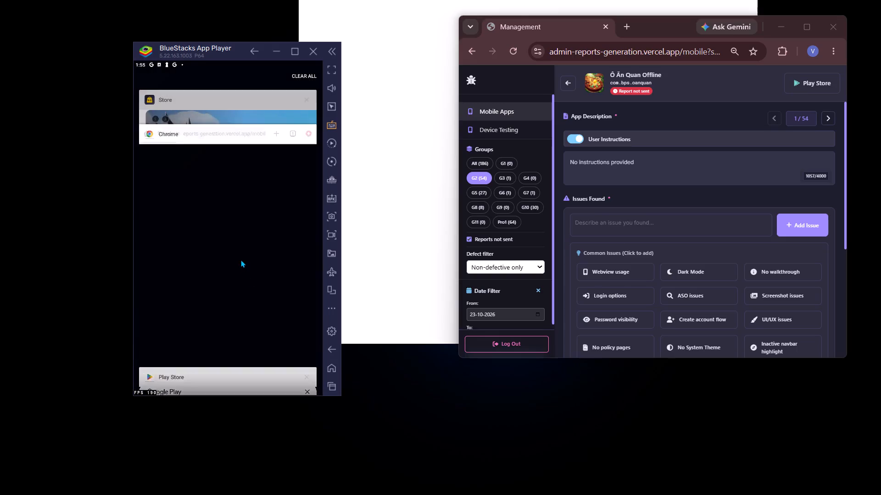
{"action": "left_click", "coordinate": [306, 130]}
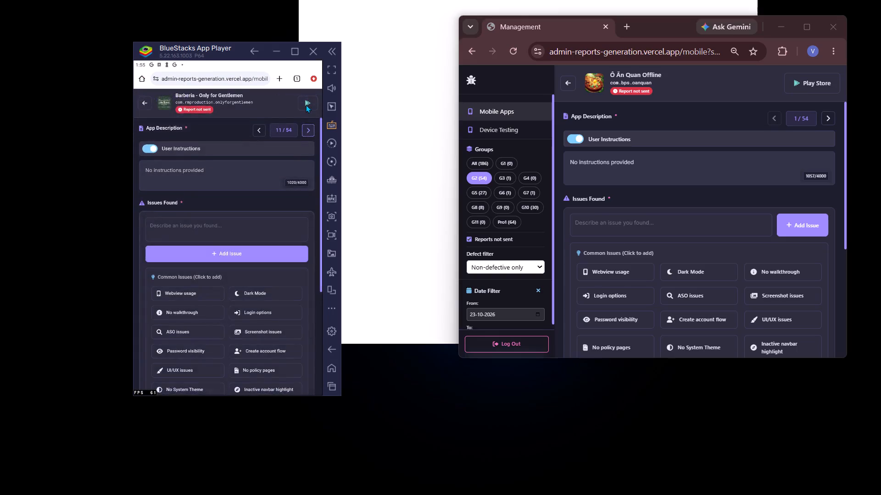
{"action": "left_click", "coordinate": [306, 104]}
{"action": "left_click", "coordinate": [240, 228]}
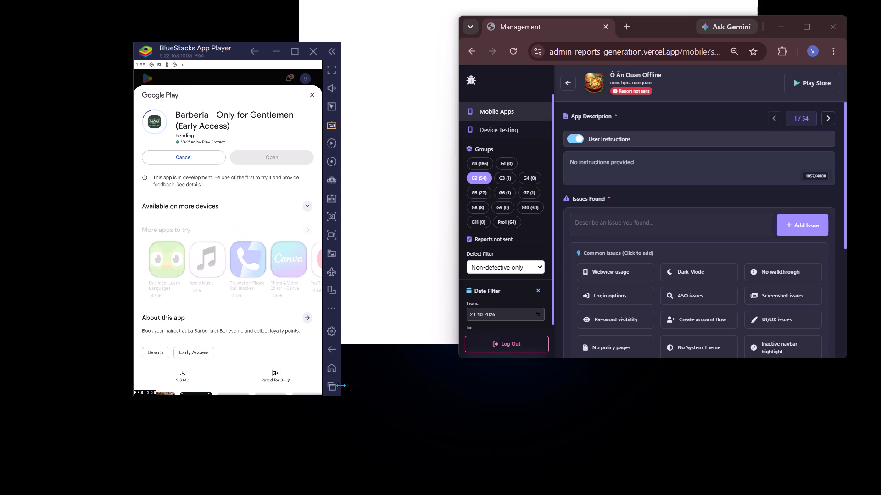
Return to the feedback page, advance to TRAIL - Lycian Odyssey, and install that app from Google Play.
{"action": "left_click", "coordinate": [333, 389]}
{"action": "left_click", "coordinate": [258, 301]}
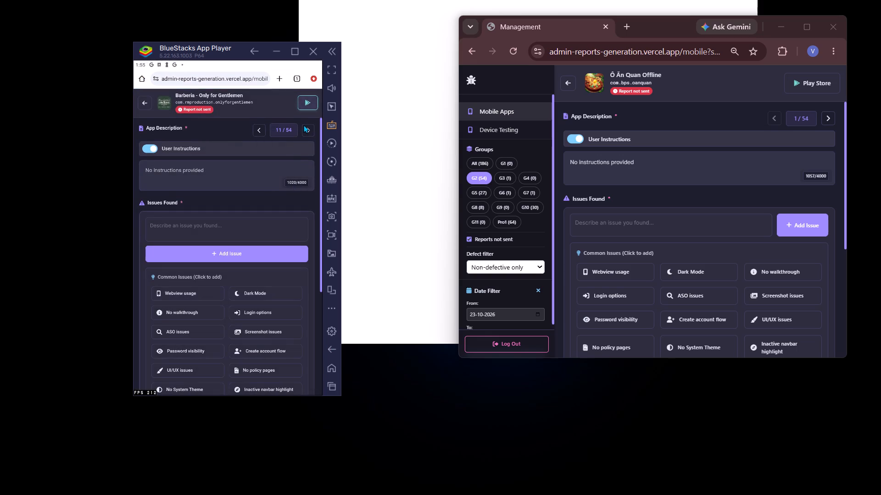
{"action": "left_click", "coordinate": [307, 127]}
{"action": "left_click", "coordinate": [307, 102]}
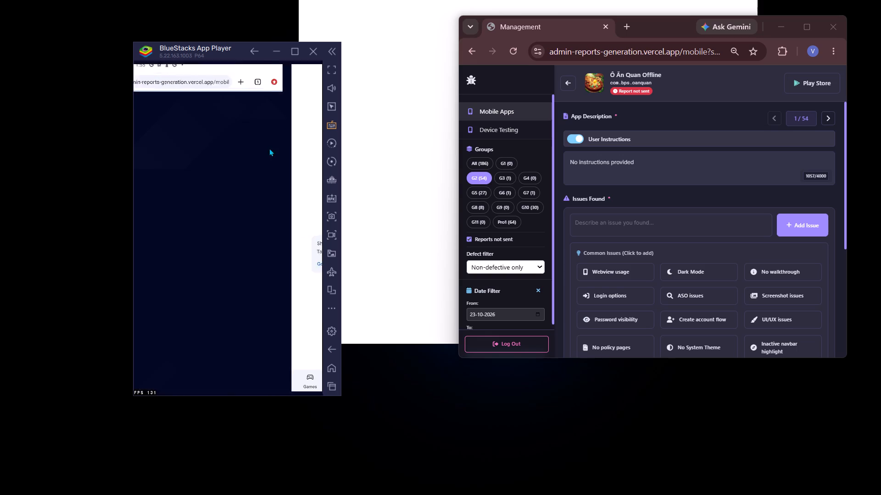
{"action": "left_click", "coordinate": [226, 225]}
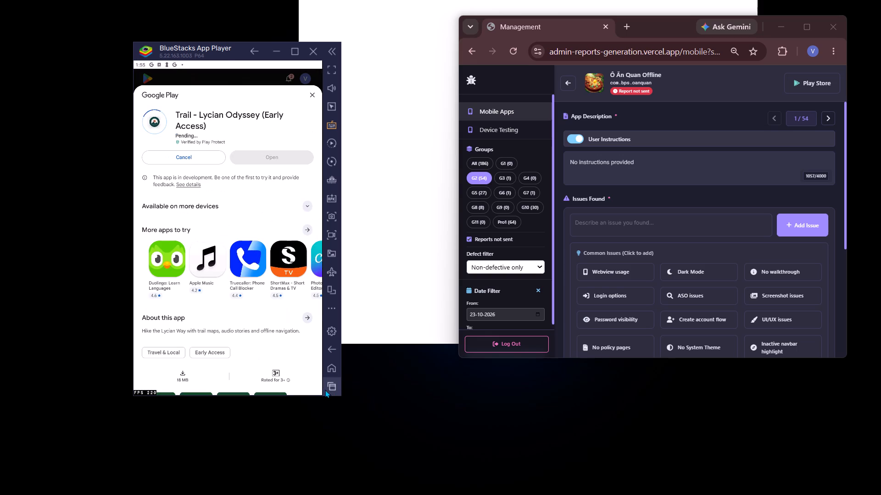
Return to the feedback page, advance to Playstack, and install that app from Google Play.
{"action": "left_click", "coordinate": [333, 387]}
{"action": "left_click", "coordinate": [259, 261]}
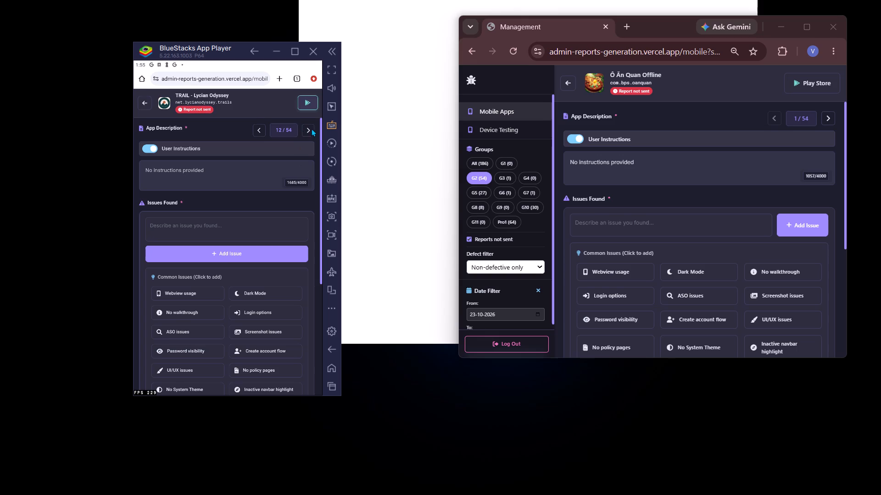
{"action": "left_click", "coordinate": [312, 128]}
{"action": "left_click", "coordinate": [304, 104]}
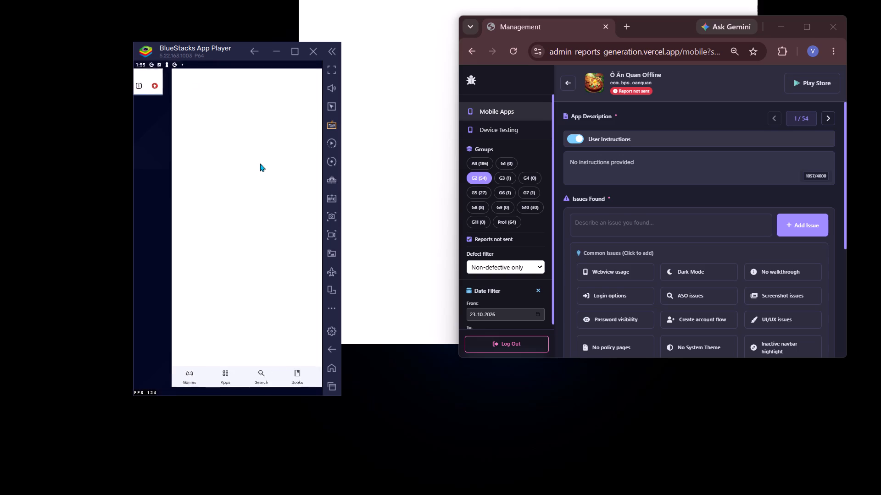
{"action": "left_click", "coordinate": [236, 215]}
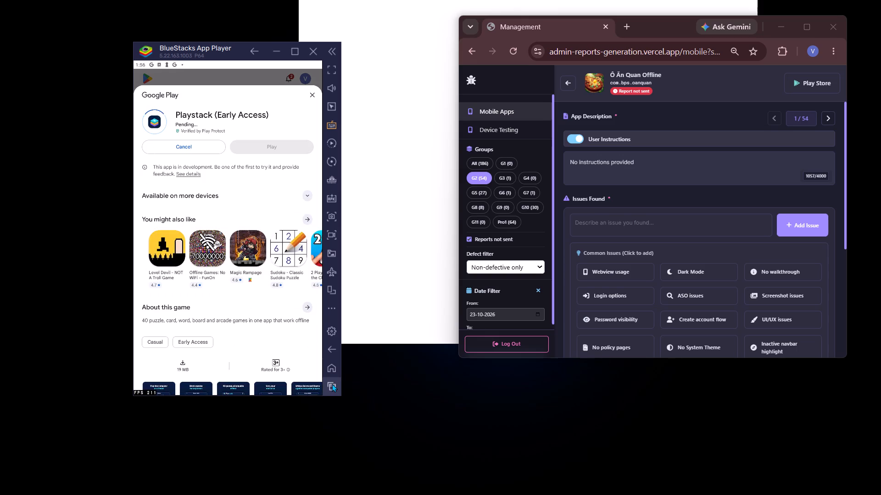
Return to the feedback page, advance to Sudoku: Daily Logic, and install that app from Google Play.
{"action": "left_click", "coordinate": [331, 384]}
{"action": "left_click", "coordinate": [248, 269]}
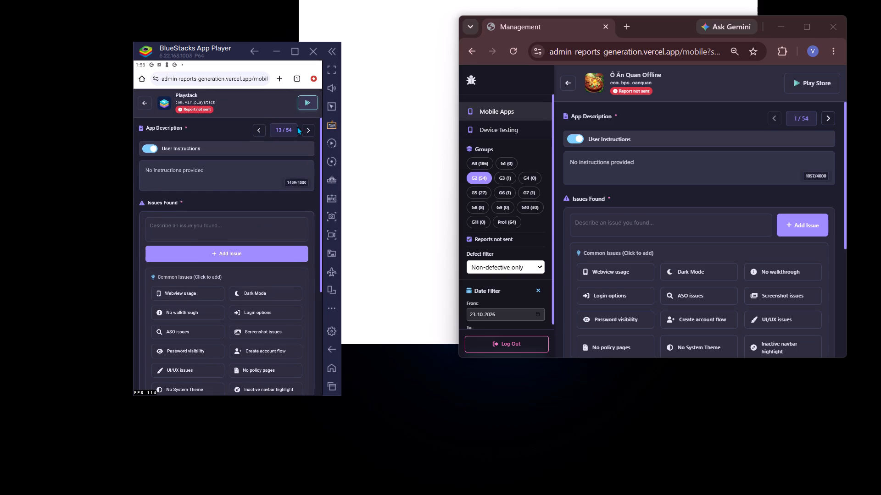
{"action": "left_click", "coordinate": [308, 131]}
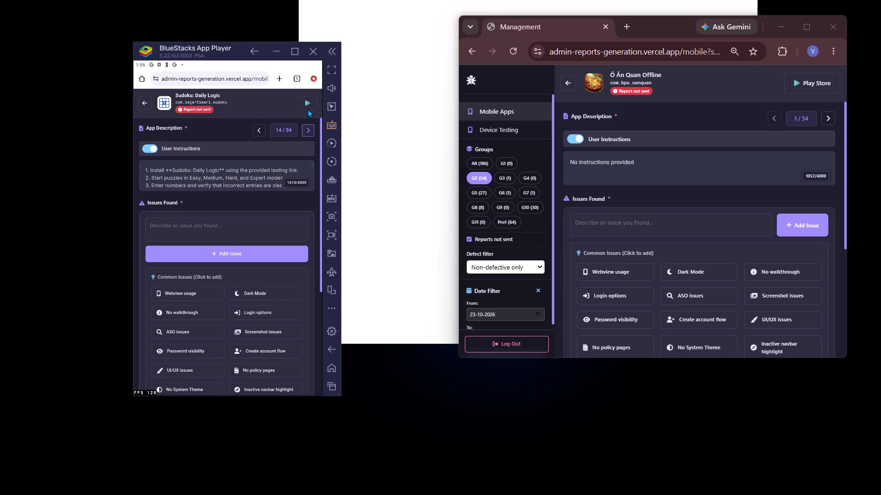
{"action": "left_click", "coordinate": [307, 109]}
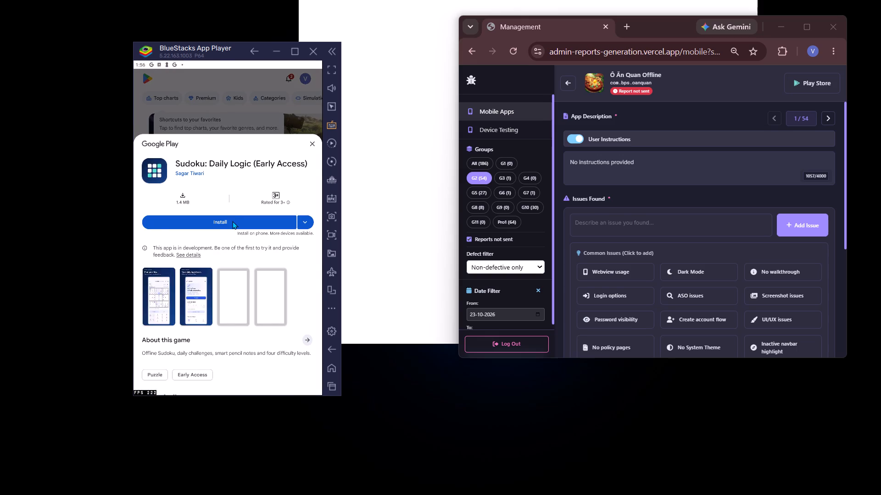
{"action": "left_click", "coordinate": [232, 221]}
Return to the feedback page, advance to Stride, and install that app from Google Play.
{"action": "left_click", "coordinate": [331, 390]}
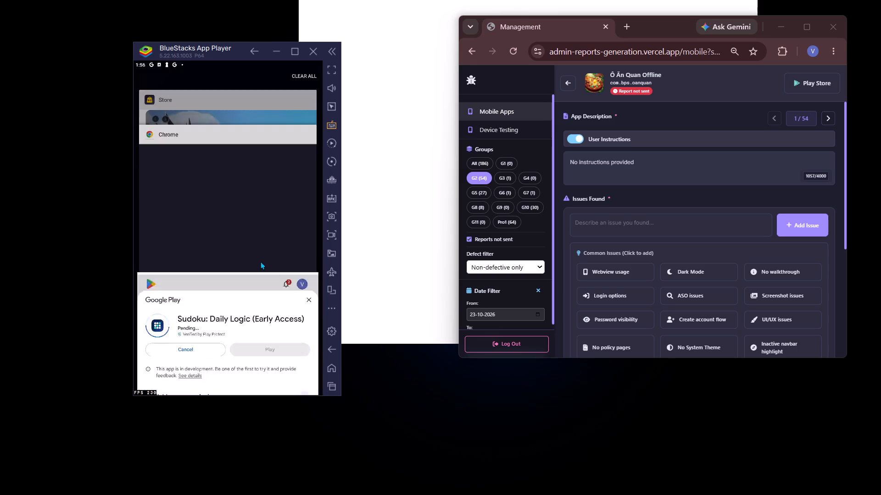
{"action": "left_click", "coordinate": [252, 236]}
{"action": "left_click", "coordinate": [308, 128]}
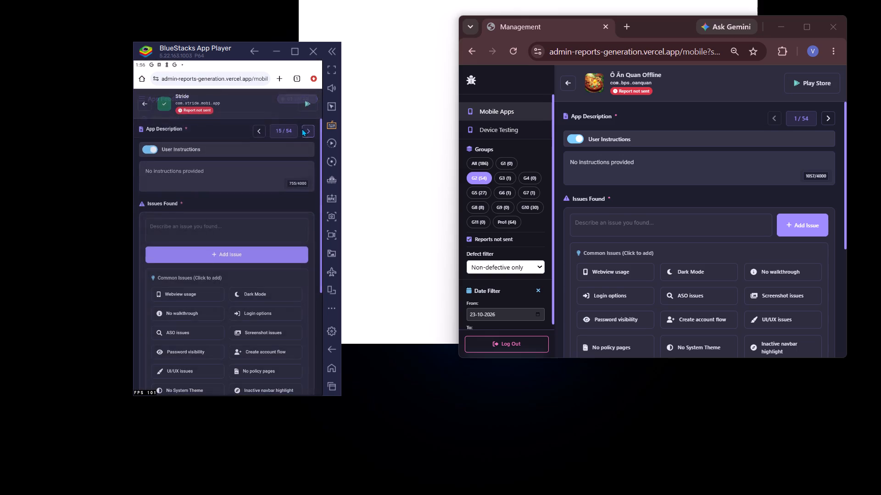
{"action": "left_click", "coordinate": [306, 93]}
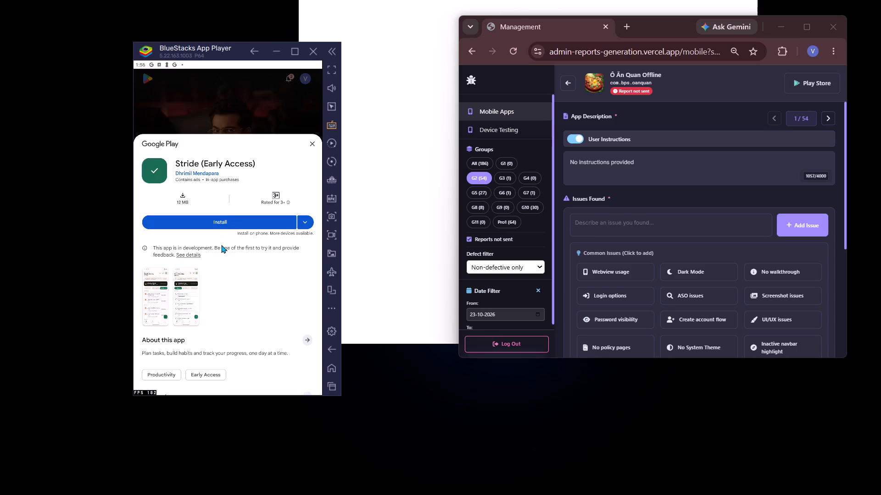
{"action": "left_click", "coordinate": [224, 225]}
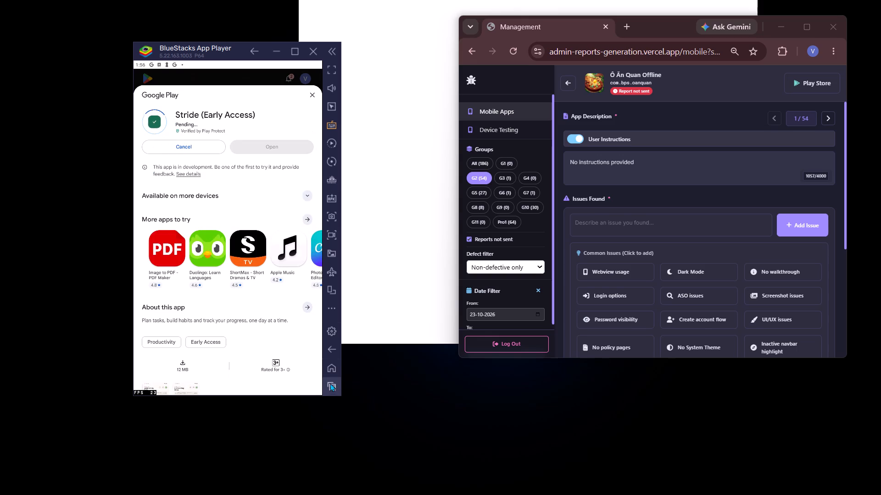
Return to the feedback page, advance to Meu Olhar: Fotos de Eventos, and install that app from Google Play.
{"action": "left_click", "coordinate": [332, 384]}
{"action": "left_click", "coordinate": [258, 292]}
{"action": "left_click", "coordinate": [307, 126]}
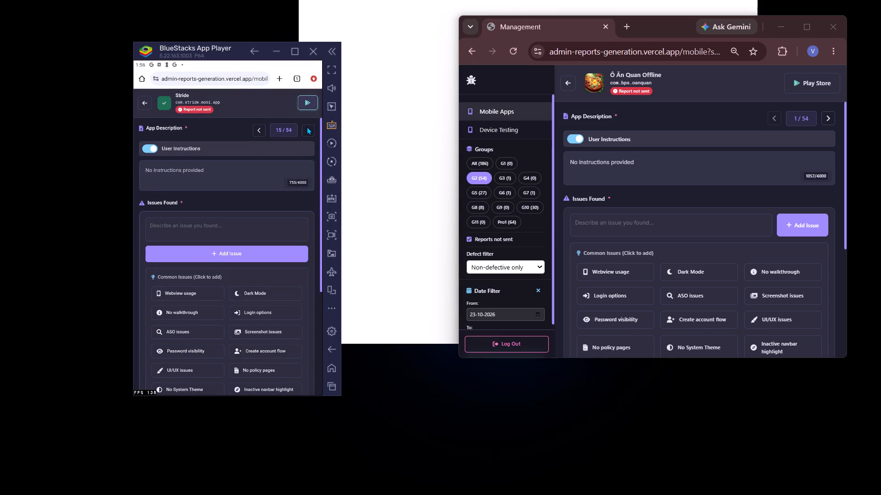
{"action": "left_click", "coordinate": [303, 99]}
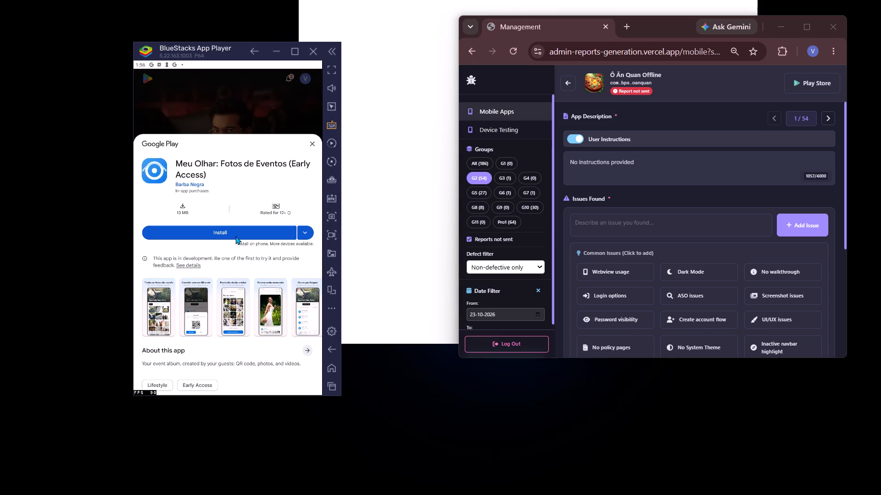
{"action": "left_click", "coordinate": [235, 236]}
Return to the feedback page, advance to Simple Diet Tracker, and install that app from Google Play.
{"action": "left_click", "coordinate": [326, 393]}
{"action": "left_click", "coordinate": [332, 383]}
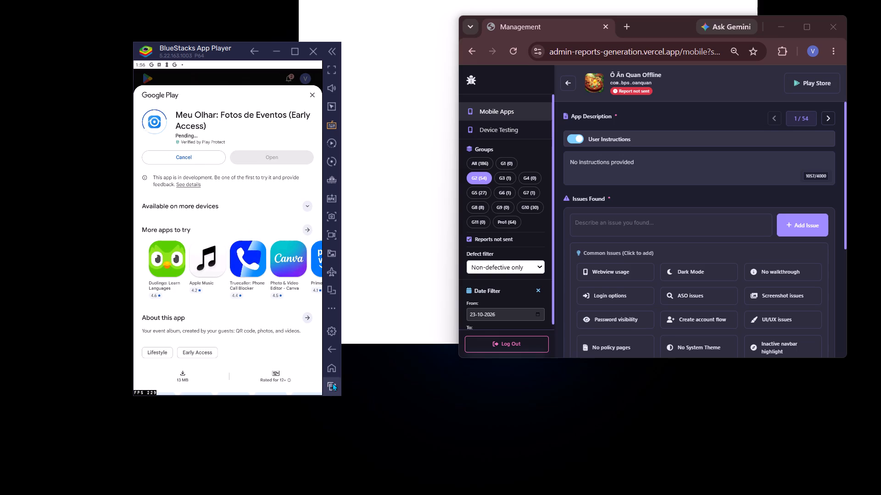
{"action": "left_click", "coordinate": [226, 290]}
{"action": "left_click", "coordinate": [307, 131]}
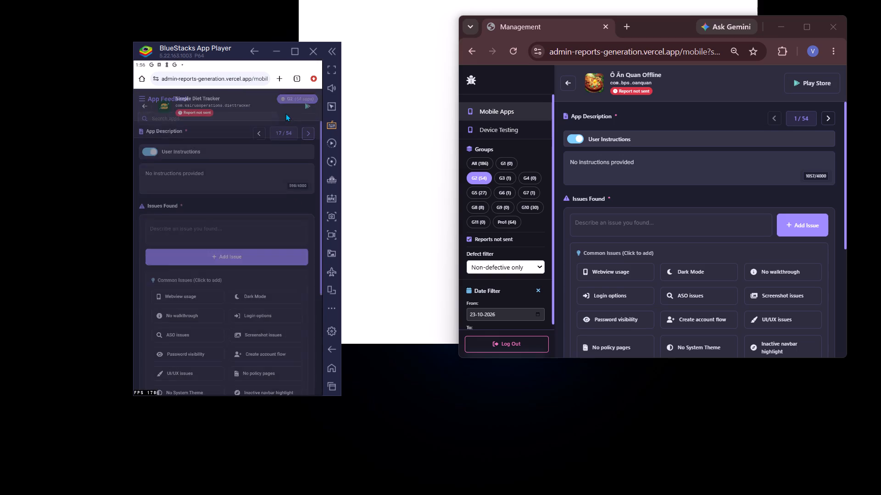
{"action": "left_click", "coordinate": [306, 99]}
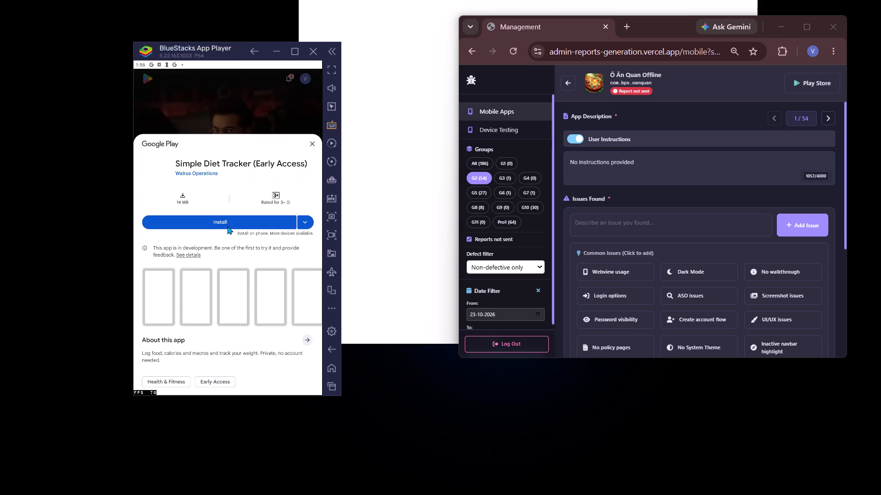
{"action": "left_click", "coordinate": [227, 226]}
Return to the feedback page, advance to the Hebrew theory-study app לימוד תאוריה - הזירה, and install it from Google Play.
{"action": "left_click", "coordinate": [329, 379]}
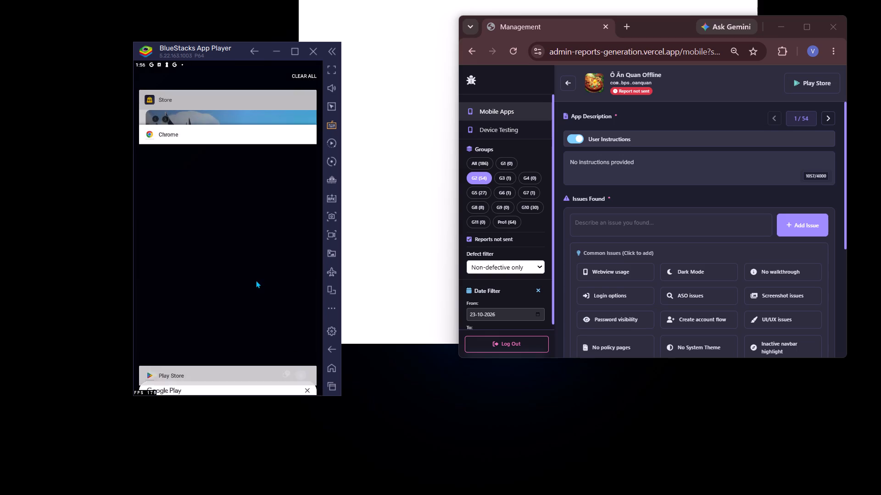
{"action": "left_click", "coordinate": [256, 280]}
{"action": "left_click", "coordinate": [306, 131]}
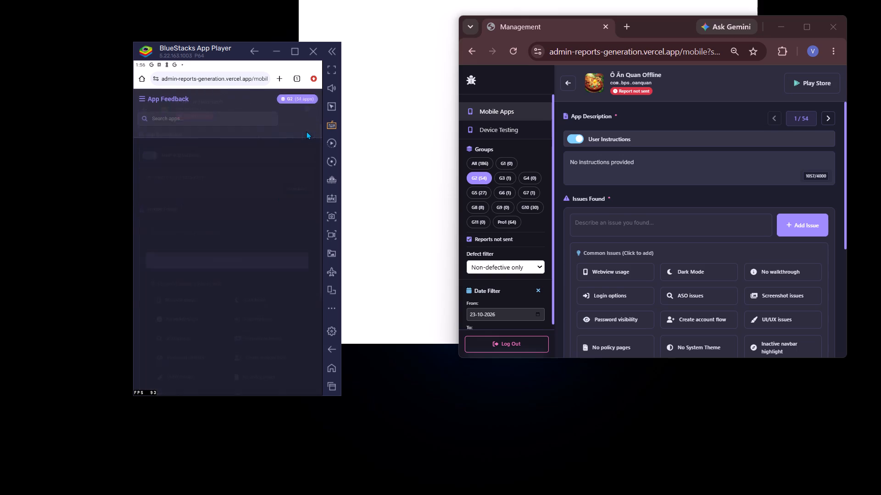
{"action": "left_click", "coordinate": [305, 99]}
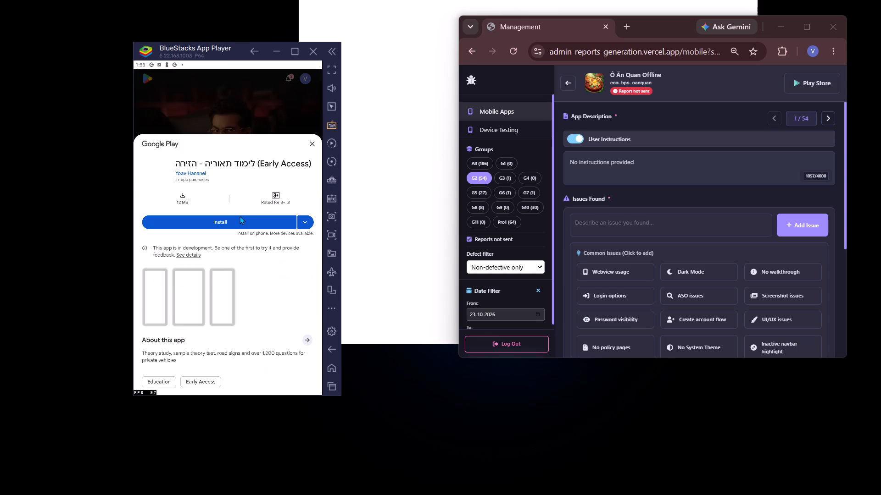
{"action": "left_click", "coordinate": [240, 216]}
Return to the feedback page, advance to LaserBoom : Mirror Puzzle, and install that app from Google Play.
{"action": "left_click", "coordinate": [328, 392]}
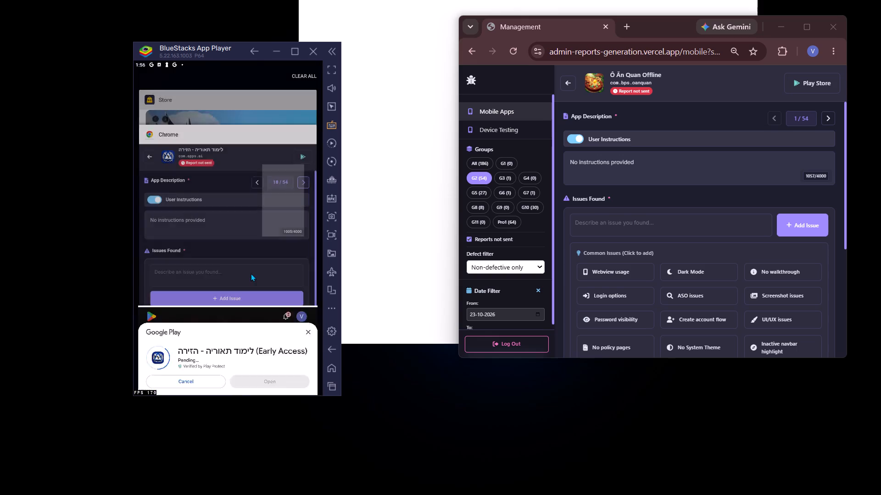
{"action": "left_click", "coordinate": [249, 270]}
{"action": "left_click", "coordinate": [310, 130]}
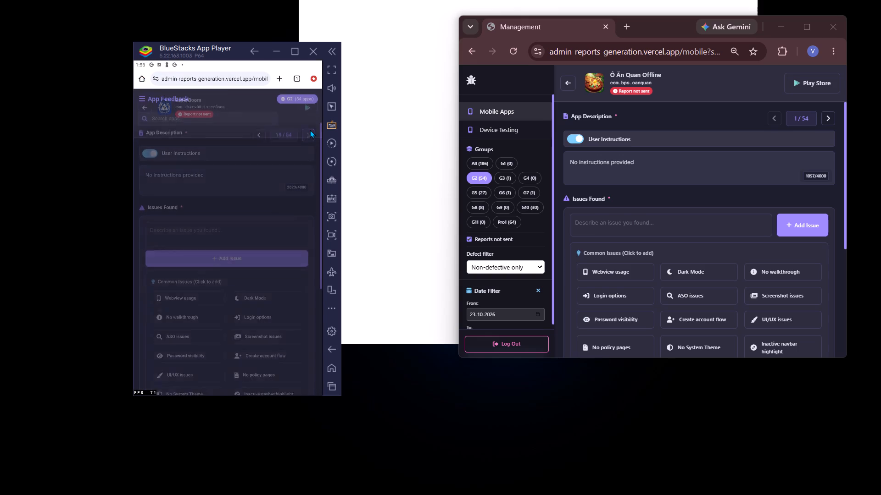
{"action": "left_click", "coordinate": [310, 99]}
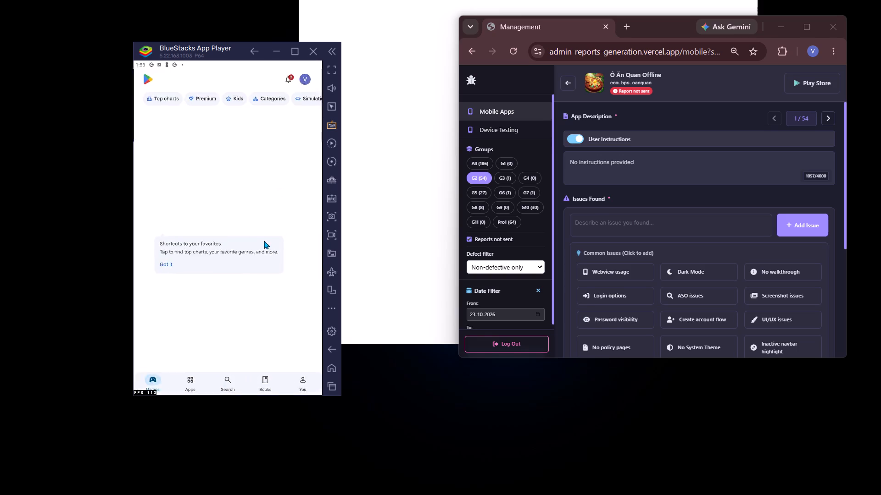
{"action": "left_click", "coordinate": [244, 236]}
Return to the feedback page, advance to Drop Beat, and install Drop Beat: Rhythm Dive from Google Play.
{"action": "left_click", "coordinate": [332, 387]}
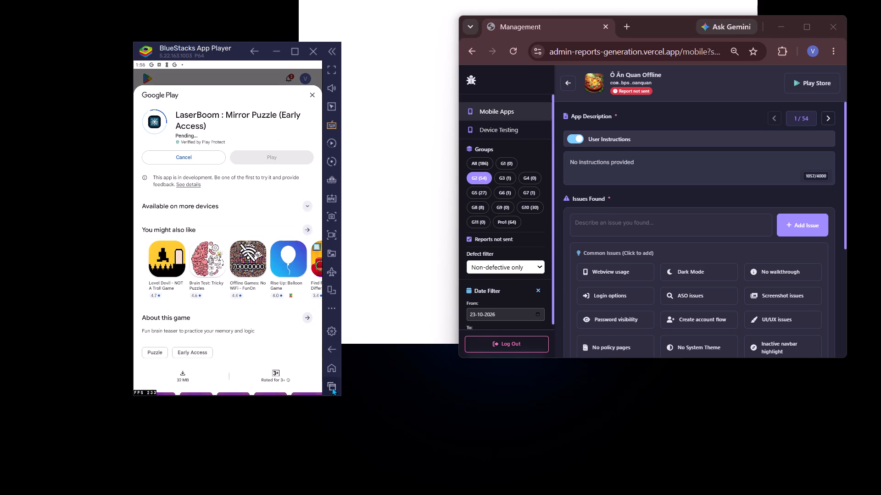
{"action": "left_click", "coordinate": [259, 258]}
{"action": "left_click", "coordinate": [307, 131]}
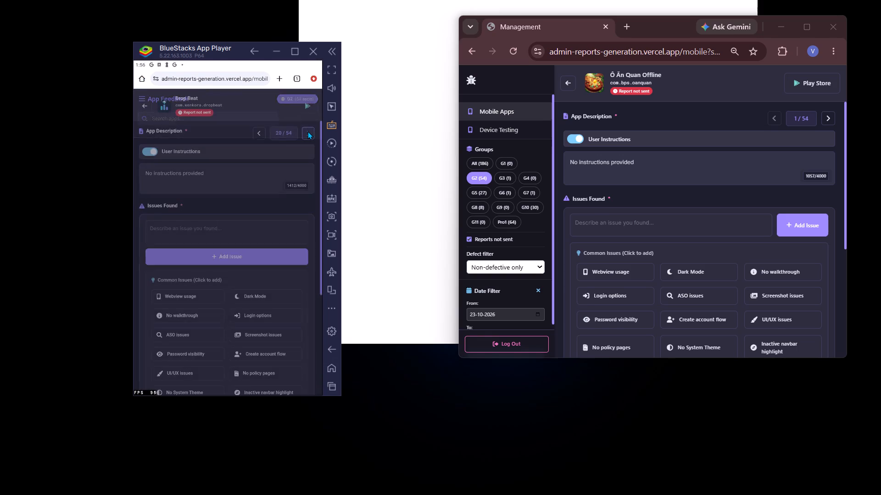
{"action": "left_click", "coordinate": [305, 103]}
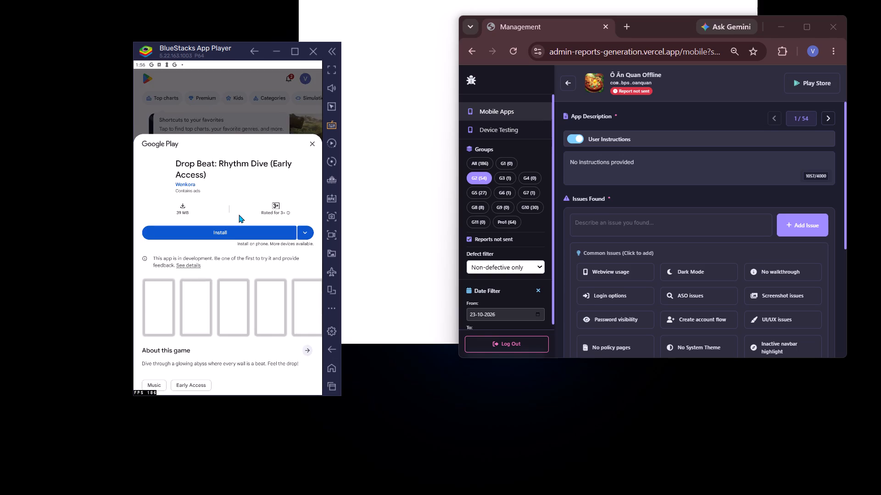
{"action": "left_click", "coordinate": [229, 230]}
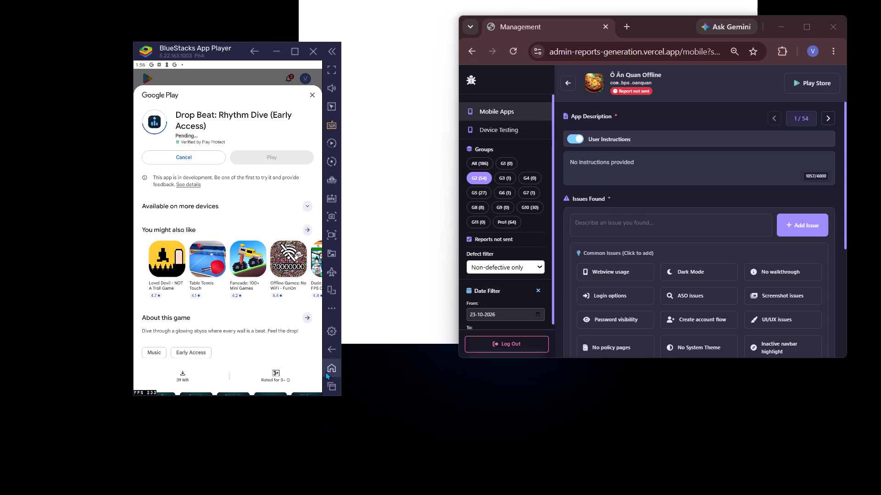
Return to the feedback page, advance to Remoto: Universal TV Remote, and install that app from Google Play.
{"action": "left_click", "coordinate": [330, 379]}
{"action": "left_click", "coordinate": [251, 264]}
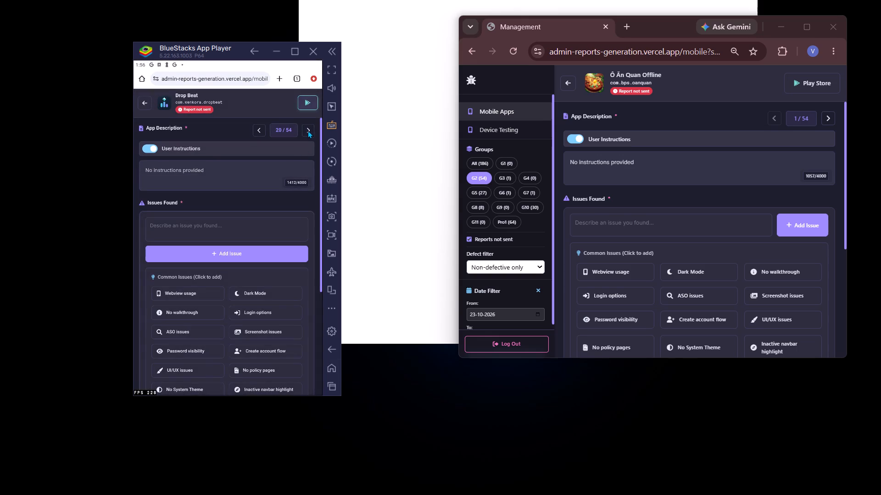
{"action": "left_click", "coordinate": [307, 125]}
{"action": "left_click", "coordinate": [305, 104]}
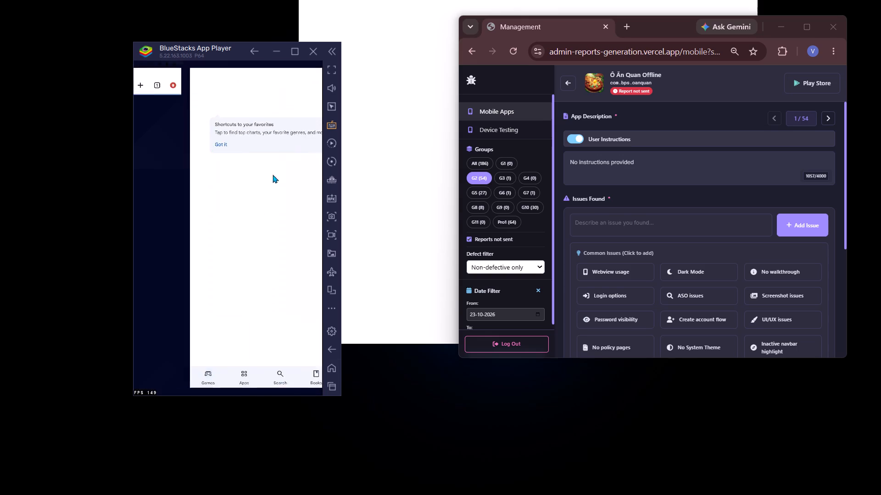
{"action": "left_click", "coordinate": [228, 233]}
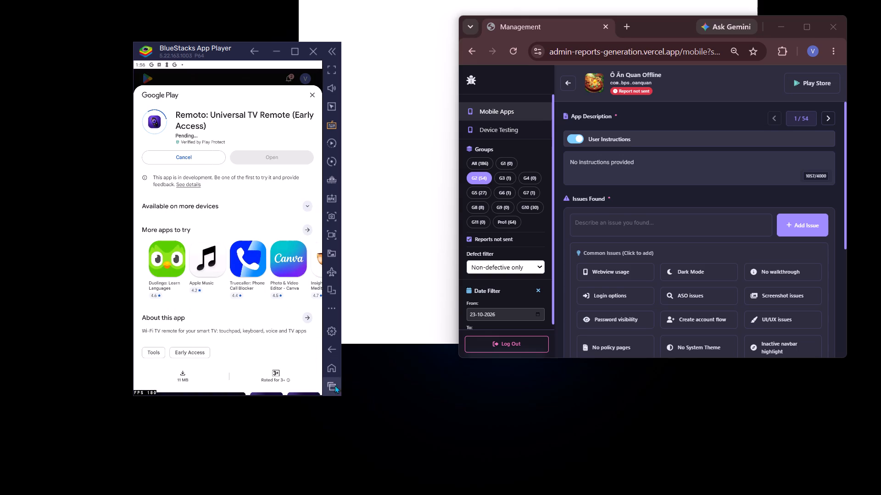
Return to the feedback page, advance to Gripello, and install that app from Google Play.
{"action": "left_click", "coordinate": [326, 387]}
{"action": "left_click", "coordinate": [329, 390]}
{"action": "left_click", "coordinate": [226, 277]}
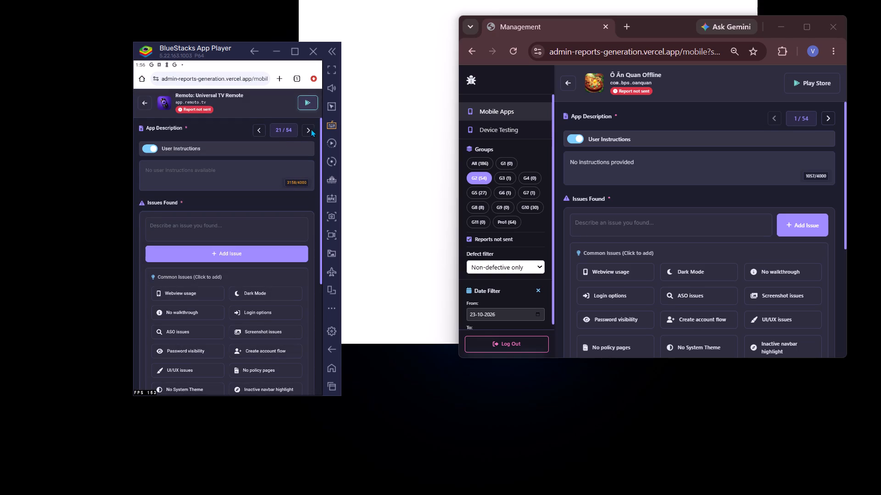
{"action": "left_click", "coordinate": [307, 129]}
{"action": "left_click", "coordinate": [306, 103]}
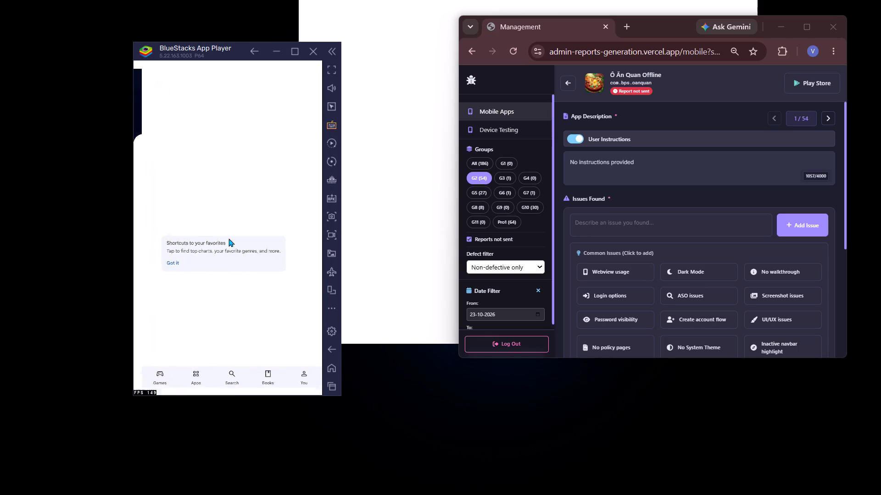
{"action": "left_click", "coordinate": [235, 221]}
Return to the feedback page, advance to Montiva: Video & Text Editor, and open its Google Play page.
{"action": "left_click", "coordinate": [332, 389]}
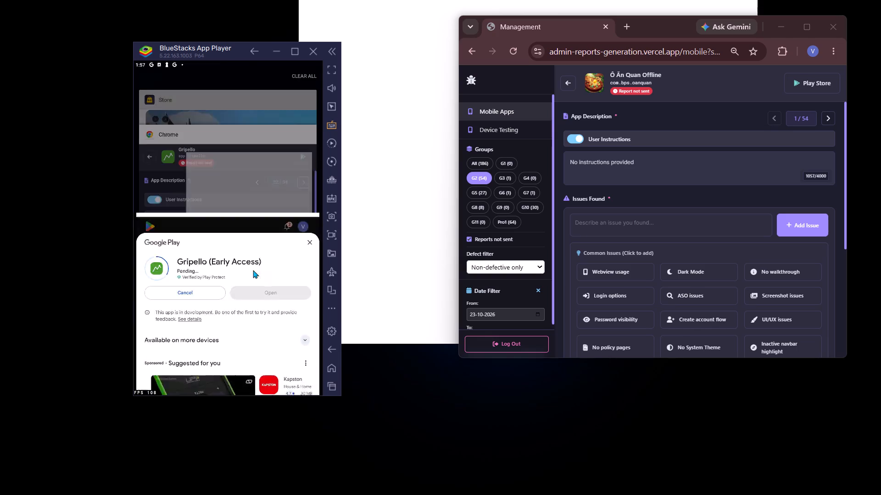
{"action": "left_click", "coordinate": [252, 270]}
{"action": "left_click", "coordinate": [308, 130]}
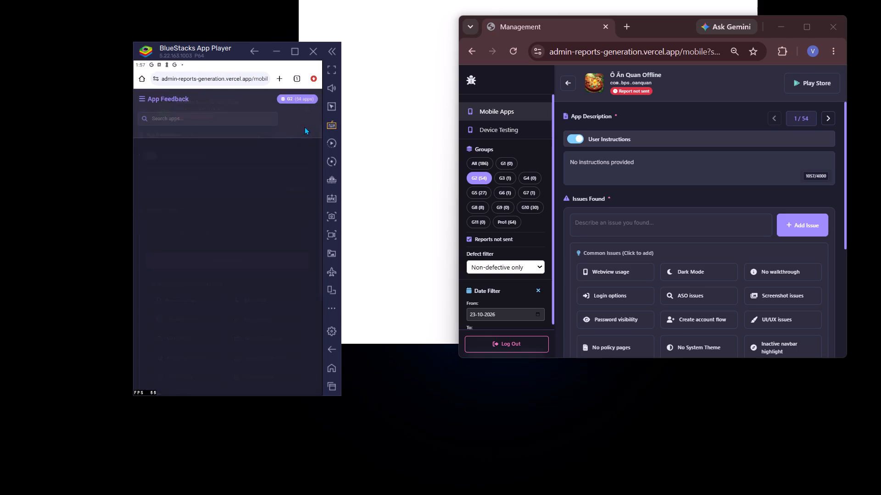
{"action": "left_click", "coordinate": [306, 103]}
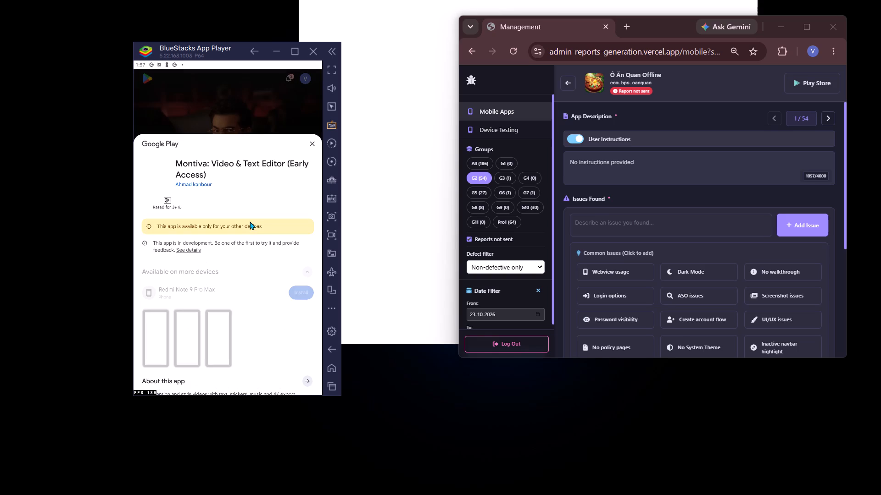
Return to the feedback page, advance to Linewalker: Draw Line Runner, and install that app from Google Play.
{"action": "left_click", "coordinate": [332, 388]}
{"action": "left_click", "coordinate": [266, 296]}
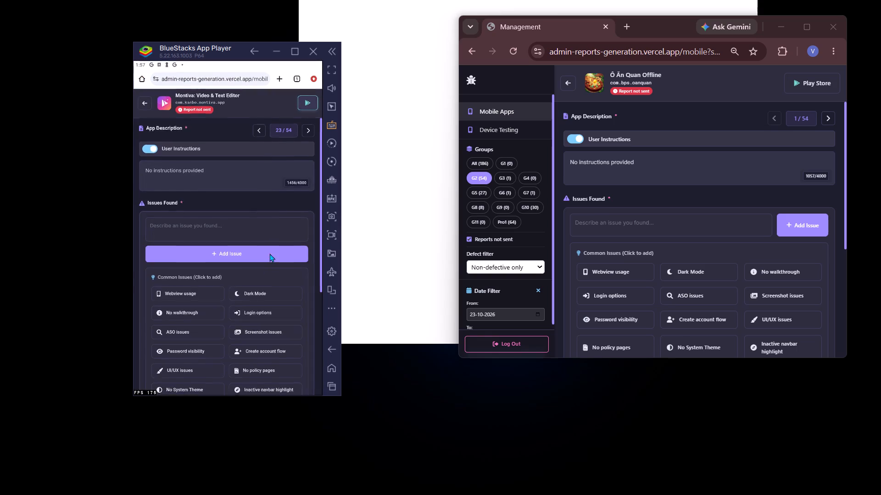
{"action": "left_click", "coordinate": [308, 128]}
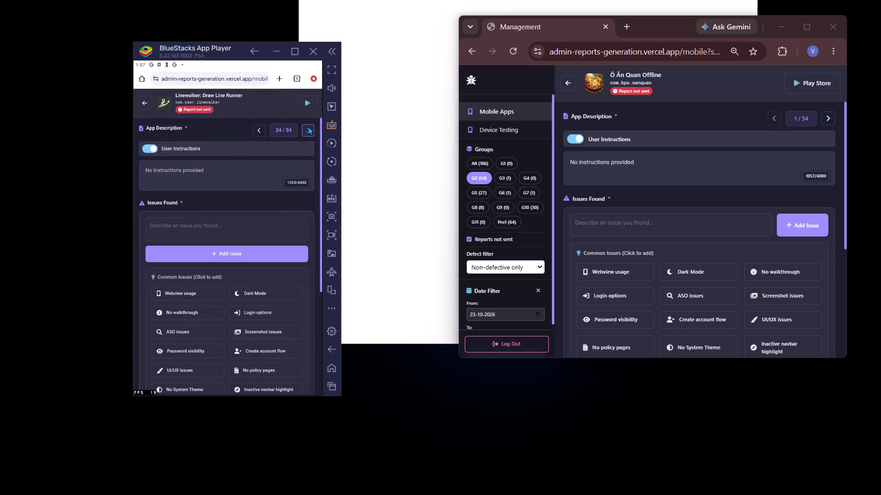
{"action": "left_click", "coordinate": [311, 100]}
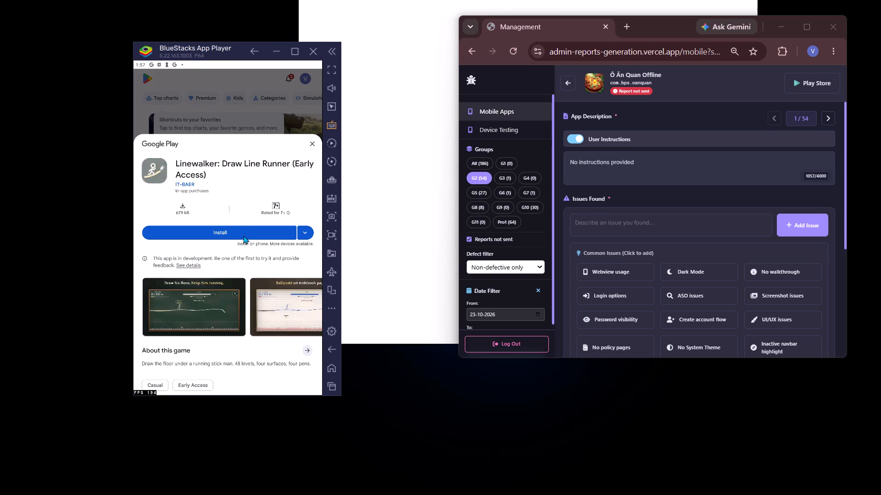
{"action": "left_click", "coordinate": [244, 236]}
Return to the feedback page, advance to Orbly: Daily Manifestation, and install that app from Google Play.
{"action": "left_click", "coordinate": [329, 385]}
{"action": "left_click", "coordinate": [258, 269]}
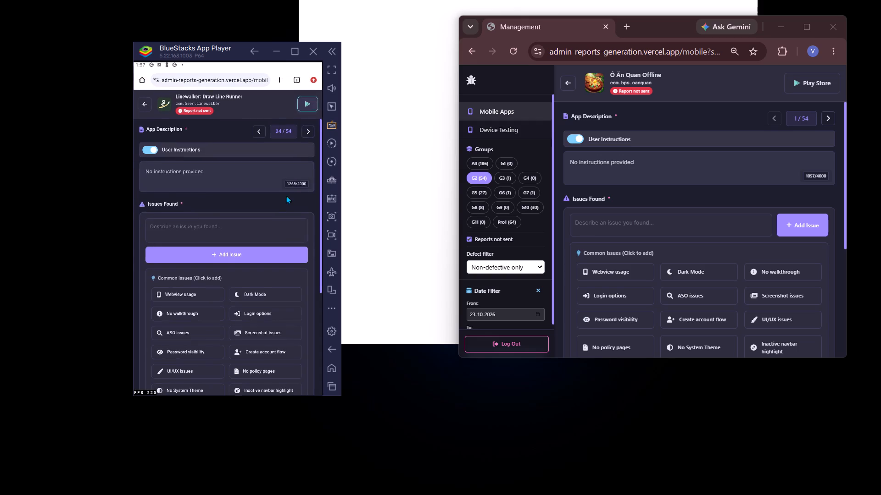
{"action": "left_click", "coordinate": [305, 131]}
{"action": "left_click", "coordinate": [307, 105]}
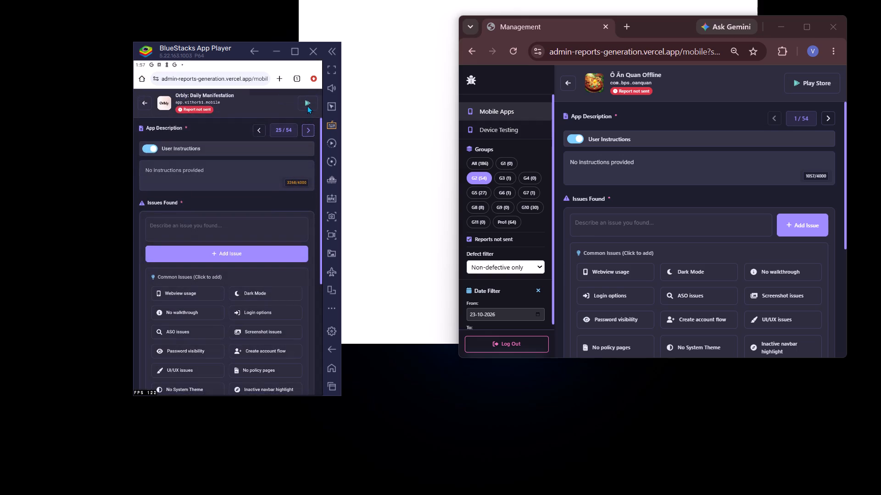
{"action": "left_click", "coordinate": [225, 236]}
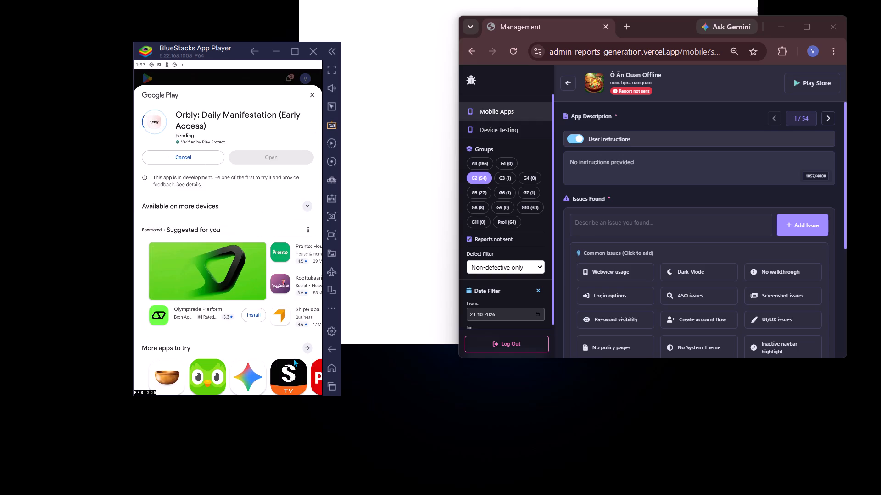
Return to the feedback page, advance to Belisca: onde comer em SP, and install that app from Google Play.
{"action": "left_click", "coordinate": [332, 389]}
{"action": "left_click", "coordinate": [240, 264]}
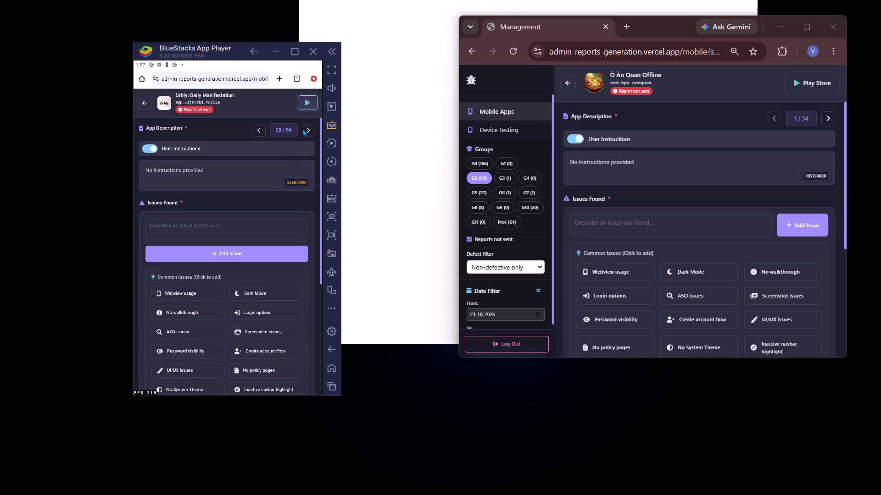
{"action": "left_click", "coordinate": [304, 128]}
{"action": "left_click", "coordinate": [307, 107]}
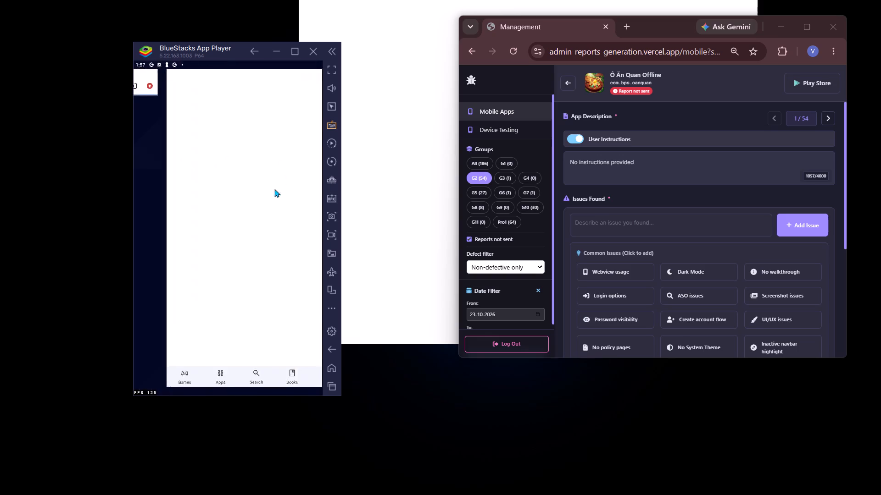
{"action": "left_click", "coordinate": [237, 224]}
Return to the feedback page, advance to Lumenwake, and install that app from Google Play.
{"action": "left_click_drag", "start_coordinate": [337, 392], "coordinate": [332, 393]}
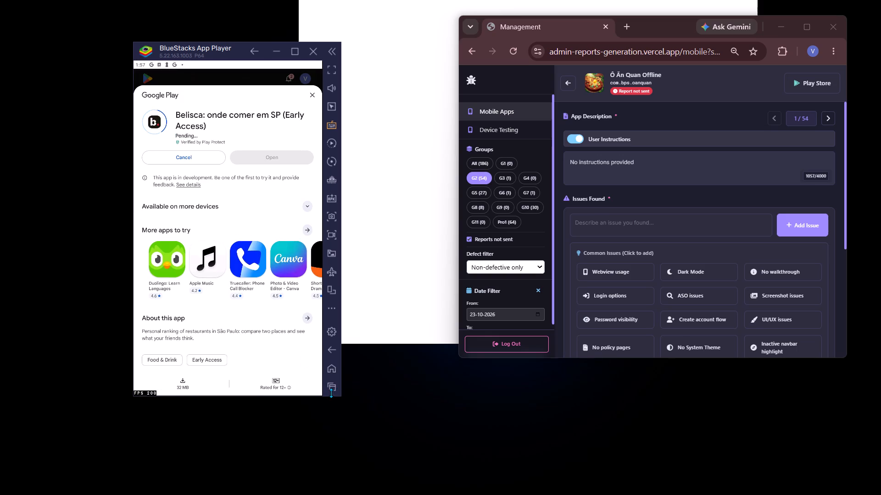
{"action": "left_click", "coordinate": [333, 376]}
{"action": "left_click", "coordinate": [332, 390]}
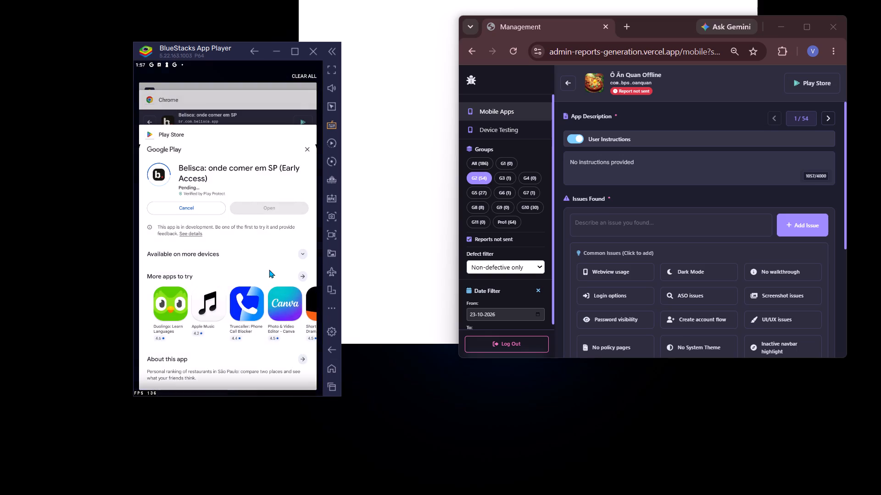
{"action": "left_click", "coordinate": [268, 269]}
{"action": "left_click", "coordinate": [333, 384]}
{"action": "left_click", "coordinate": [259, 242]}
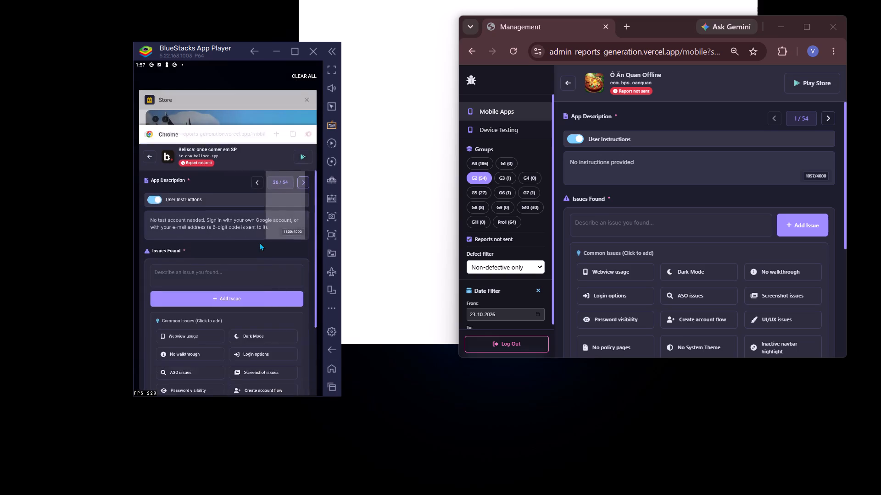
{"action": "left_click", "coordinate": [307, 107]}
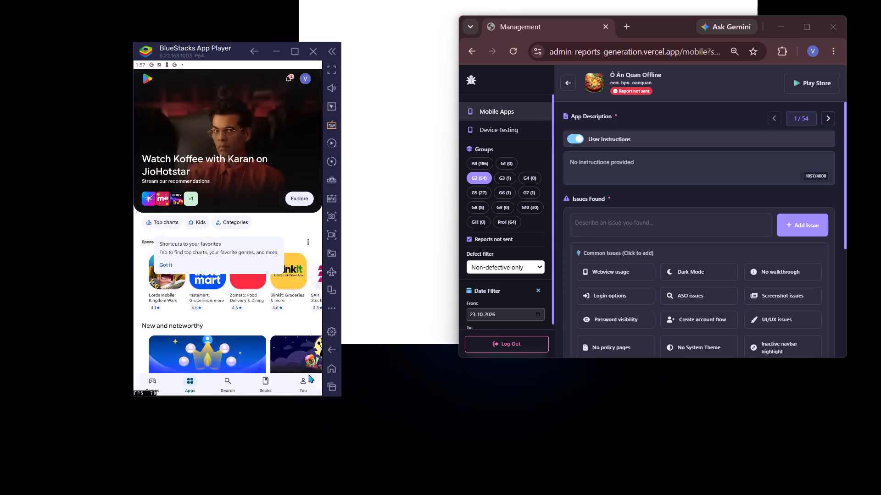
{"action": "left_click", "coordinate": [333, 390]}
{"action": "left_click", "coordinate": [274, 258]}
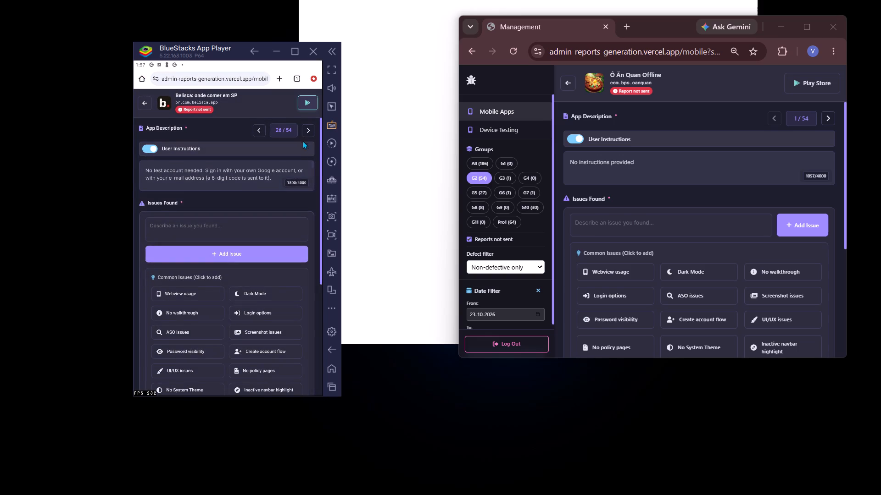
{"action": "left_click", "coordinate": [307, 133]}
{"action": "left_click", "coordinate": [306, 98]}
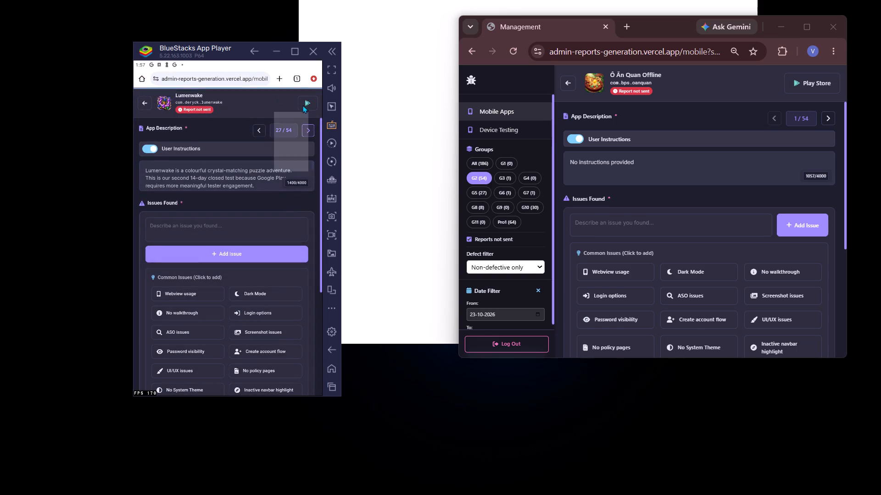
{"action": "left_click", "coordinate": [244, 216]}
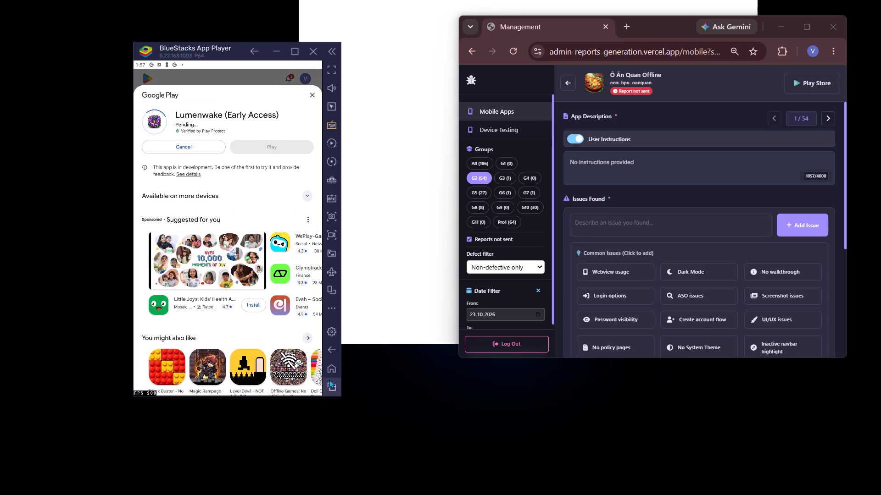
Return to the feedback page, advance to Globe Currency Converter, and install that app from Google Play.
{"action": "left_click", "coordinate": [329, 379]}
{"action": "left_click", "coordinate": [261, 245]}
{"action": "left_click", "coordinate": [308, 127]}
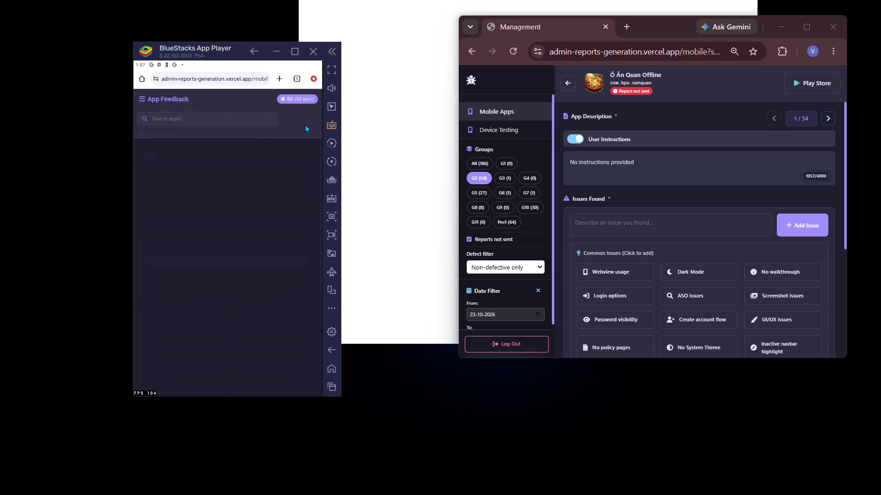
{"action": "left_click", "coordinate": [305, 104]}
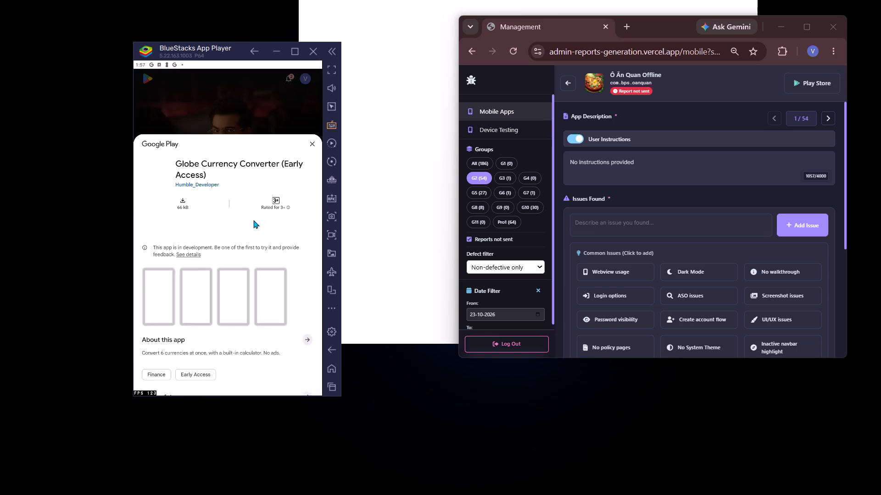
{"action": "left_click", "coordinate": [248, 220]}
Return to the feedback page, advance to Hopstrike, and install Hopstrike: Arena FPS Shooter from Google Play.
{"action": "left_click", "coordinate": [329, 392]}
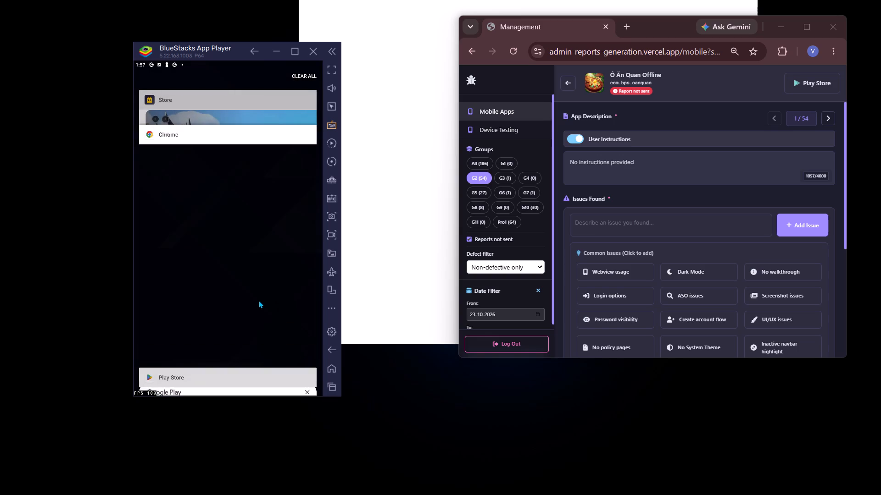
{"action": "left_click", "coordinate": [256, 297]}
{"action": "left_click", "coordinate": [304, 128]}
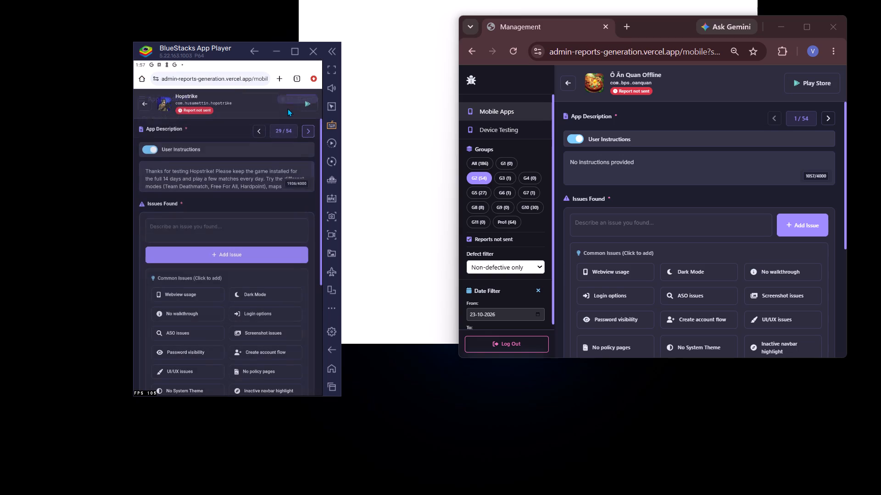
{"action": "left_click", "coordinate": [305, 104]}
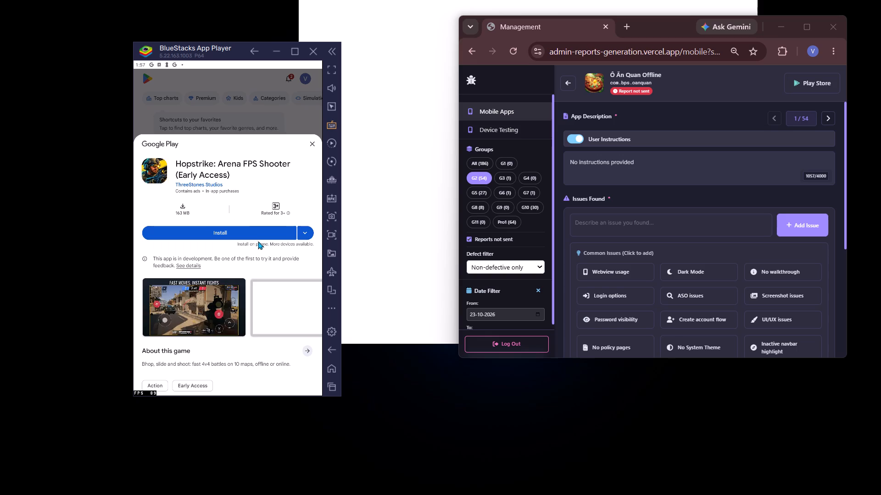
{"action": "left_click", "coordinate": [252, 229]}
Return to the feedback page, advance to Hit Status, and install Hit Status: uptime & on-call from Google Play.
{"action": "left_click", "coordinate": [329, 389]}
{"action": "left_click", "coordinate": [252, 282]}
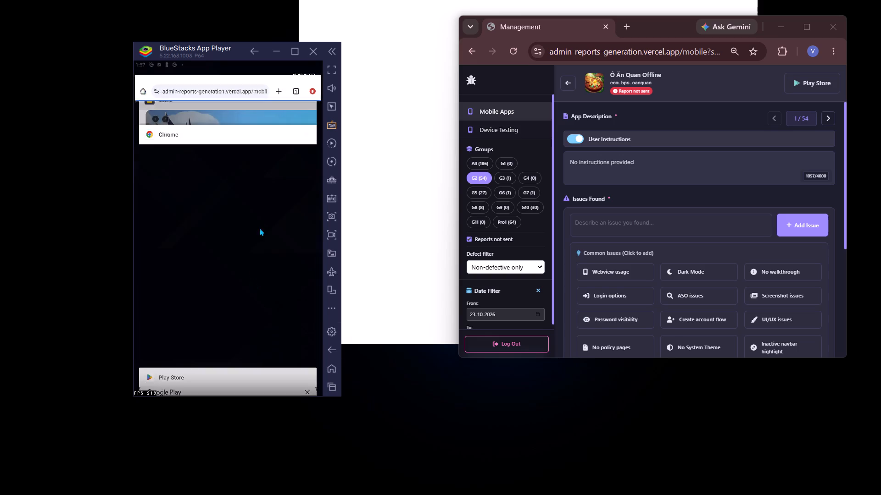
{"action": "left_click", "coordinate": [315, 128]}
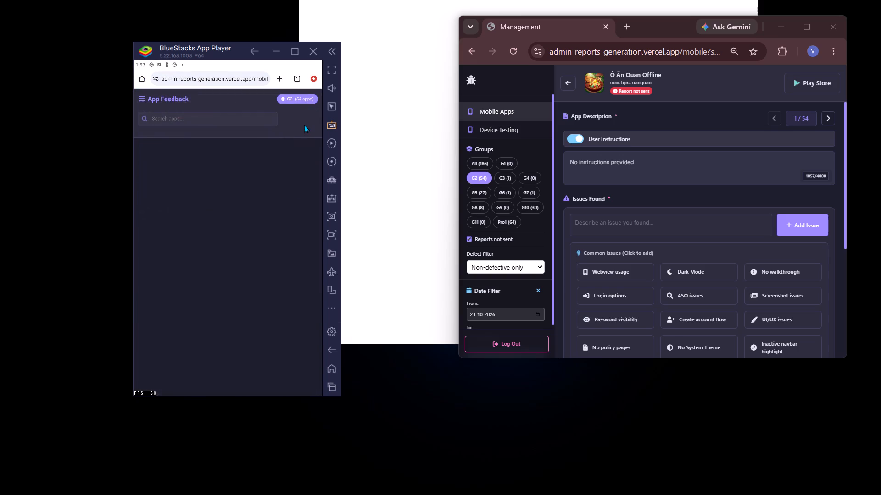
{"action": "left_click", "coordinate": [308, 105]}
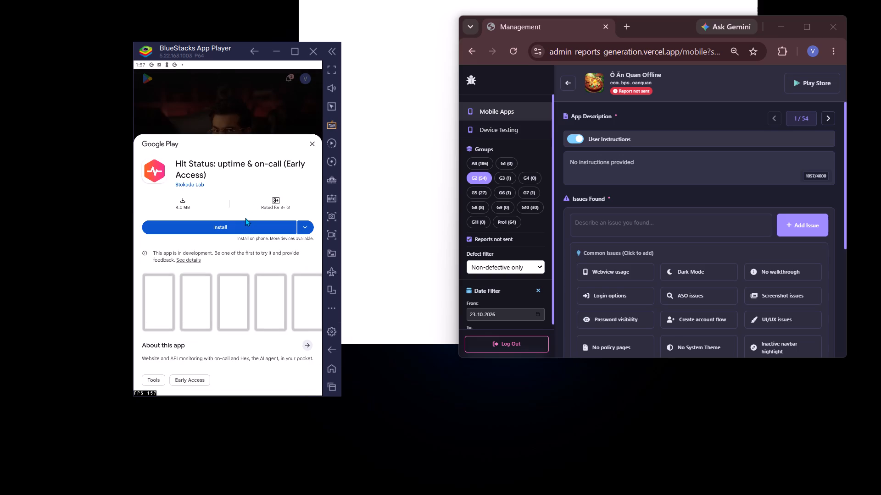
{"action": "left_click", "coordinate": [244, 227]}
Return to the feedback page, advance to Docenteria, and install that app from Google Play.
{"action": "left_click", "coordinate": [329, 385]}
{"action": "left_click", "coordinate": [271, 305]}
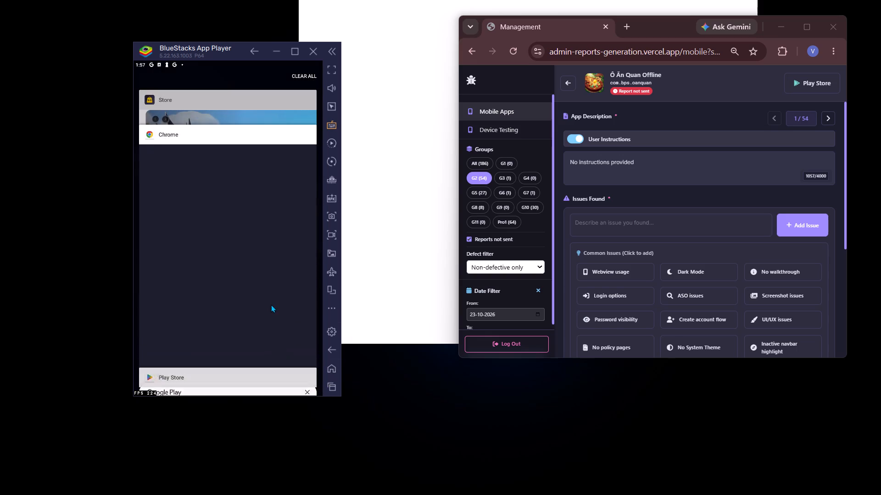
{"action": "left_click", "coordinate": [308, 126]}
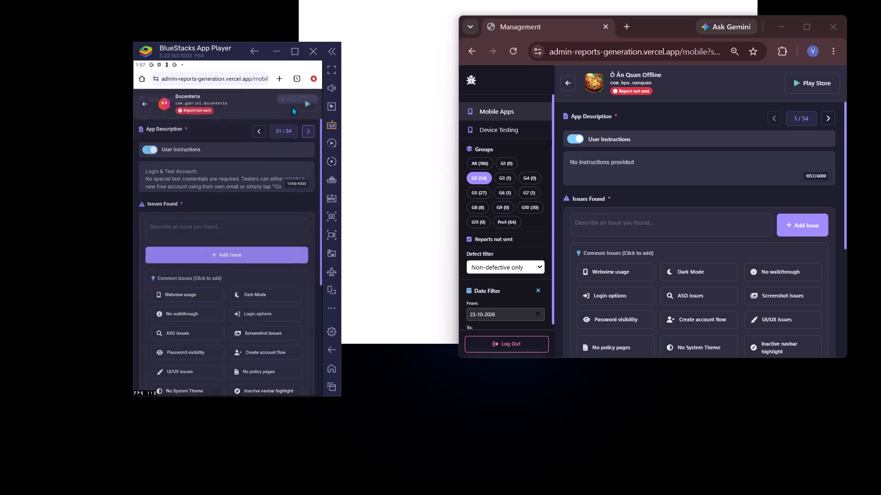
{"action": "left_click", "coordinate": [309, 101]}
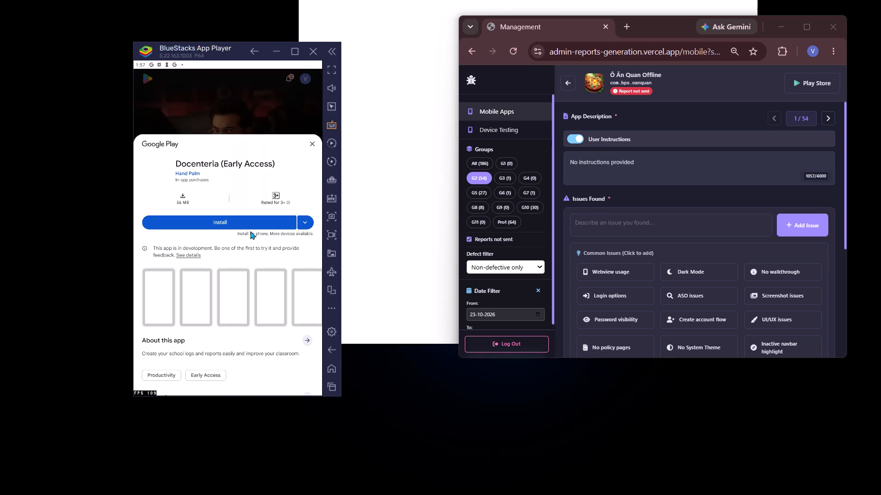
{"action": "left_click", "coordinate": [240, 225]}
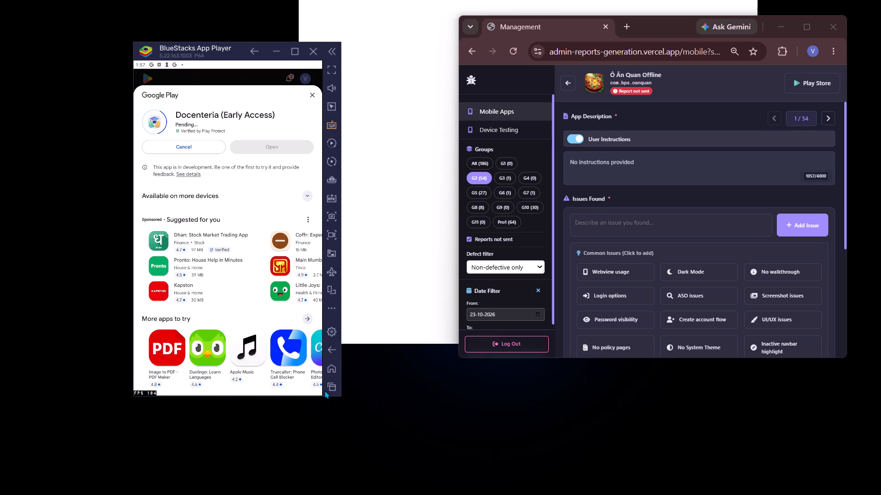
Return to the feedback page, advance to Agendala, and install that app from Google Play.
{"action": "left_click", "coordinate": [330, 390]}
{"action": "left_click", "coordinate": [251, 264]}
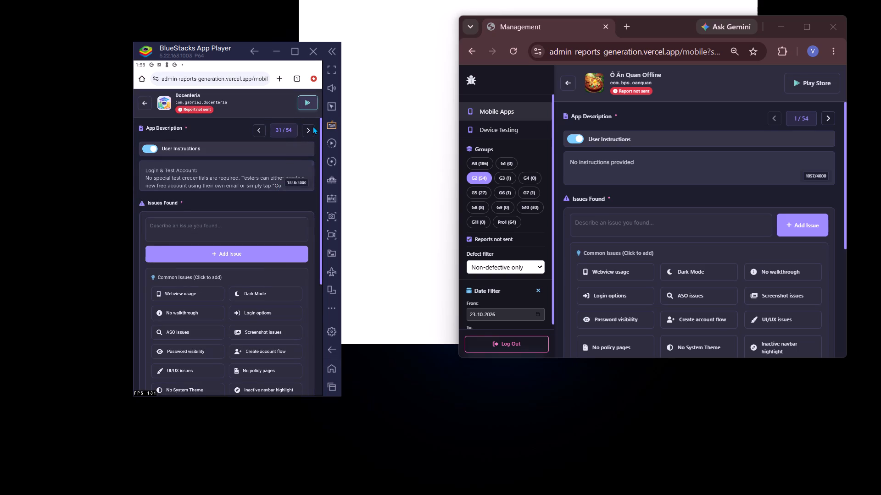
{"action": "left_click", "coordinate": [309, 127]}
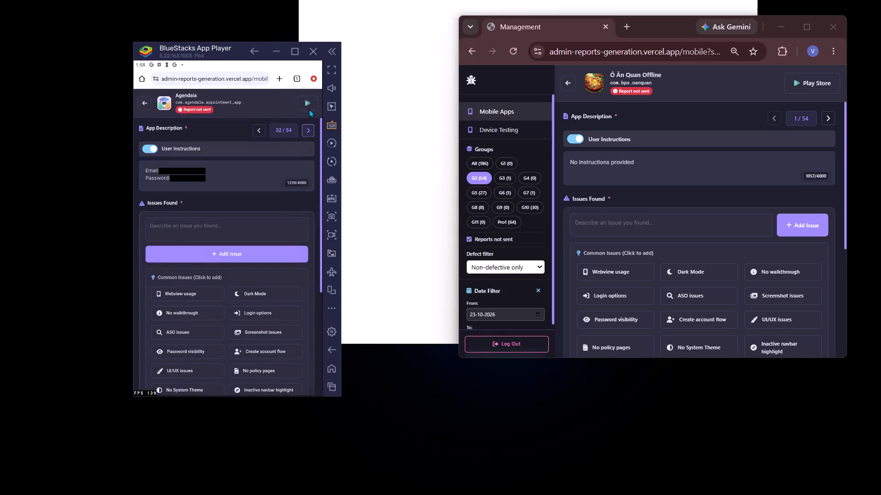
{"action": "left_click", "coordinate": [308, 104]}
{"action": "left_click", "coordinate": [230, 216]}
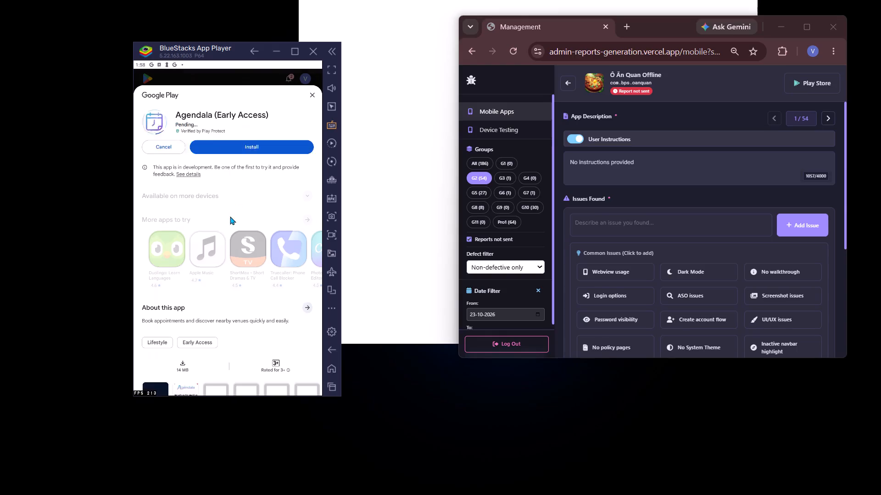
Return to the feedback page, advance to CaloCalo: AI Calorie Counter, and install that app from Google Play.
{"action": "left_click", "coordinate": [329, 379]}
{"action": "left_click", "coordinate": [279, 308]}
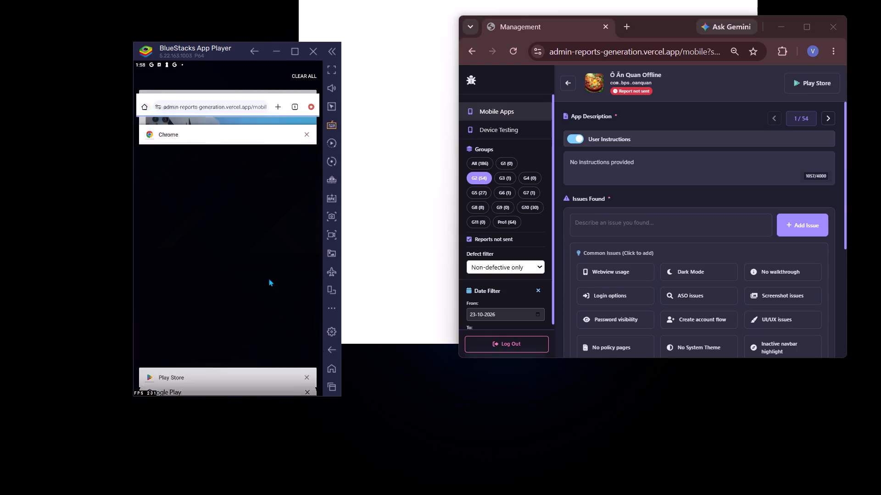
{"action": "left_click", "coordinate": [306, 126]}
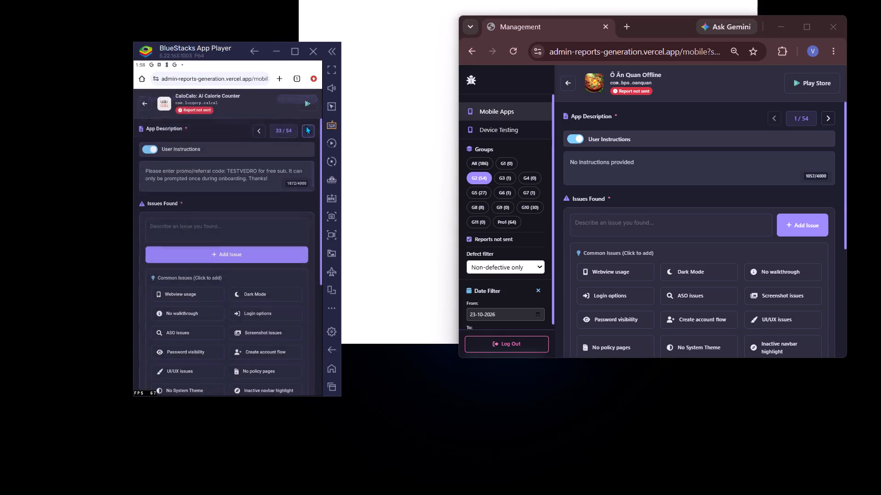
{"action": "left_click", "coordinate": [309, 105]}
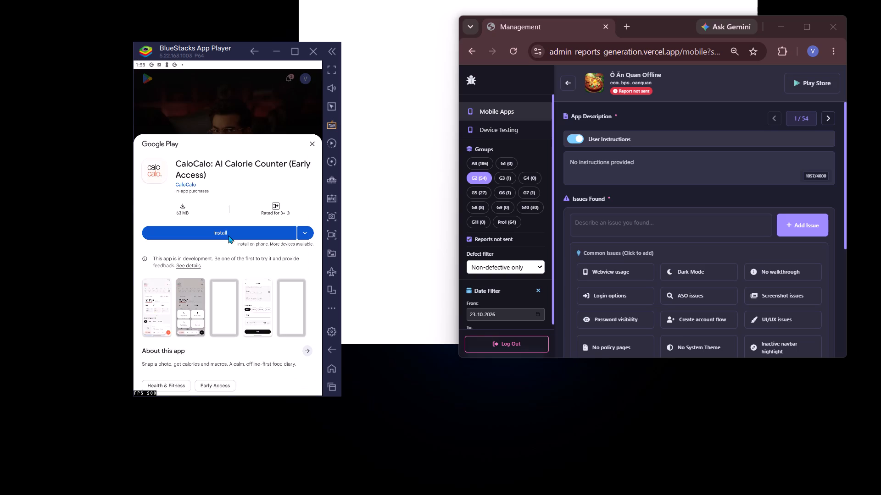
{"action": "left_click", "coordinate": [228, 235]}
Return to the feedback page, advance to Ghost Shooter: Sobrevivência, and install that game from Google Play.
{"action": "left_click", "coordinate": [332, 384]}
{"action": "left_click", "coordinate": [259, 238]}
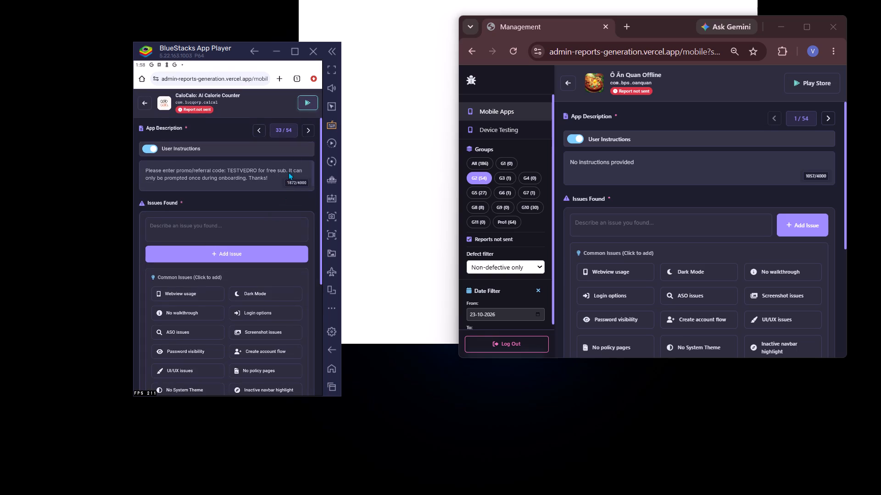
{"action": "left_click", "coordinate": [311, 131]}
{"action": "left_click", "coordinate": [307, 105]}
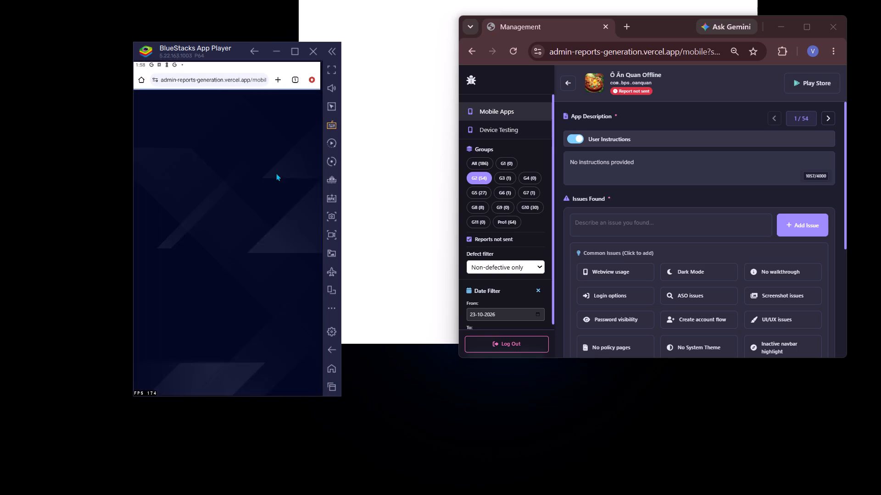
{"action": "left_click", "coordinate": [236, 229]}
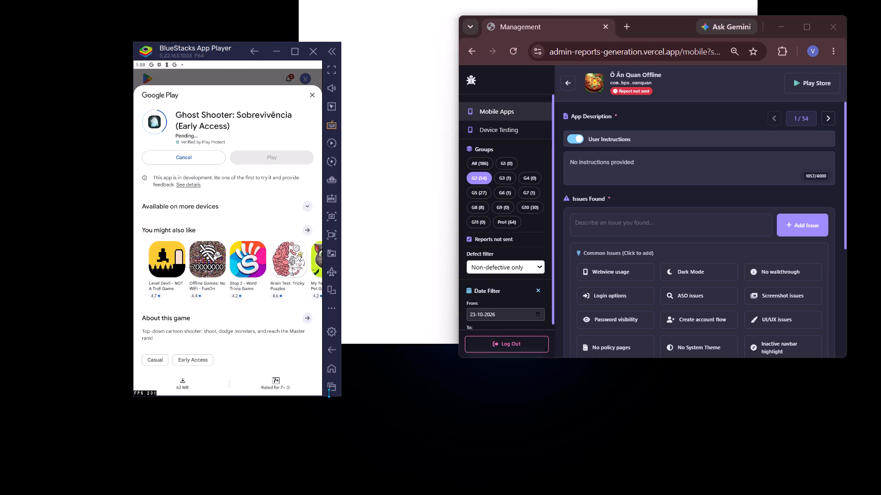
Return to the feedback page, advance to LIGA — Plantão dos Rótulos, and install that game from Google Play.
{"action": "left_click", "coordinate": [327, 385]}
{"action": "left_click", "coordinate": [255, 287]}
{"action": "left_click", "coordinate": [313, 128]}
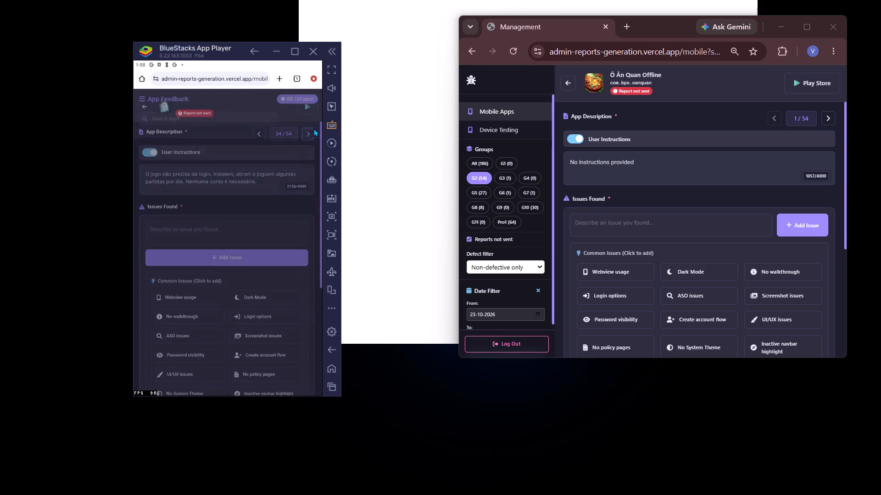
{"action": "left_click", "coordinate": [307, 99]}
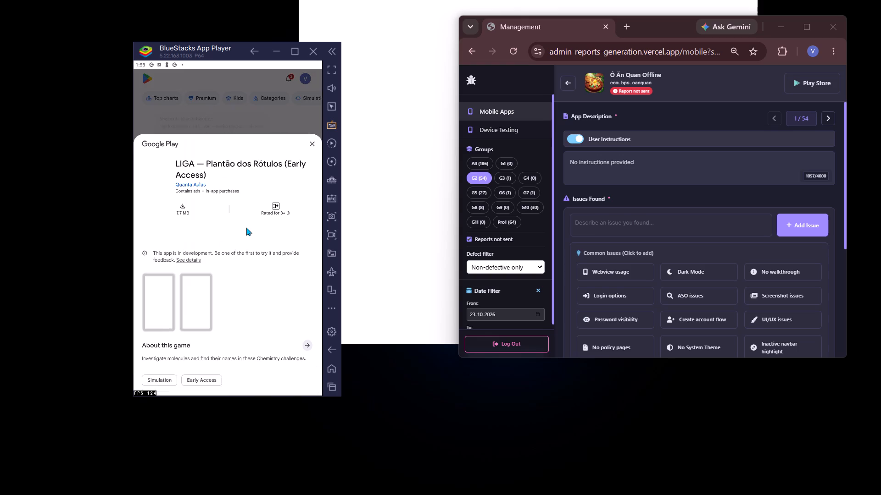
{"action": "left_click", "coordinate": [245, 227]}
Return to the feedback page, advance to BijakMula, and install that app from Google Play.
{"action": "left_click", "coordinate": [332, 382]}
{"action": "left_click", "coordinate": [250, 281]}
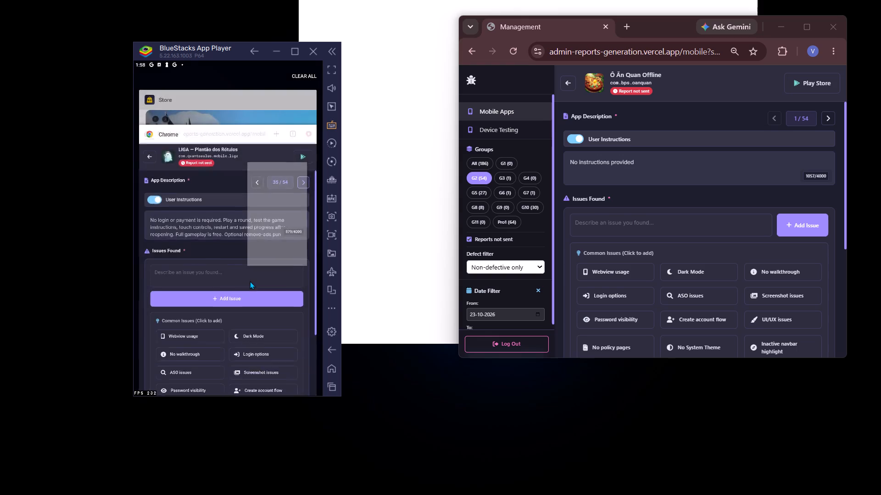
{"action": "left_click", "coordinate": [308, 131]}
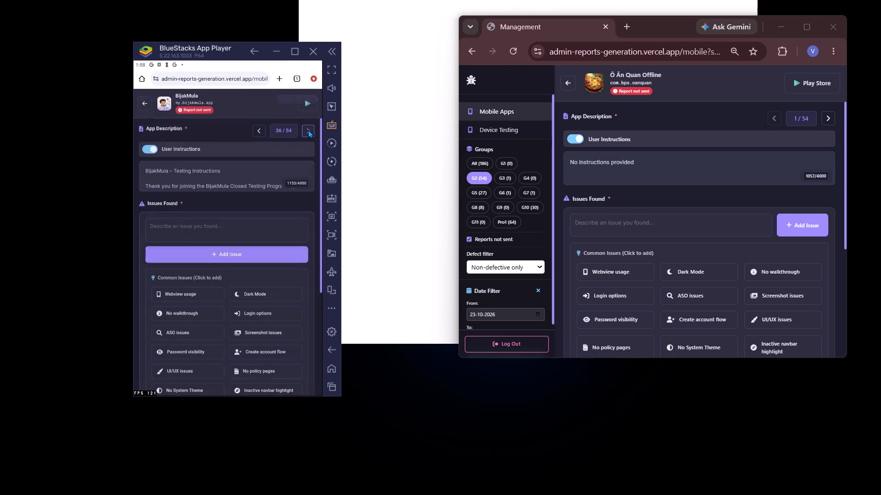
{"action": "left_click", "coordinate": [305, 106]}
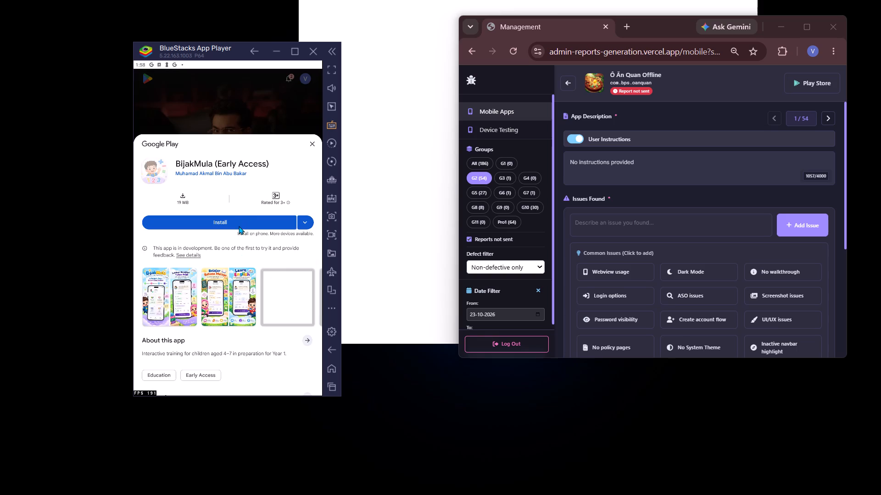
{"action": "left_click", "coordinate": [236, 225]}
Return to the feedback page, advance to Word Tiles, and install that game from Google Play.
{"action": "left_click", "coordinate": [332, 383]}
{"action": "left_click", "coordinate": [249, 257]}
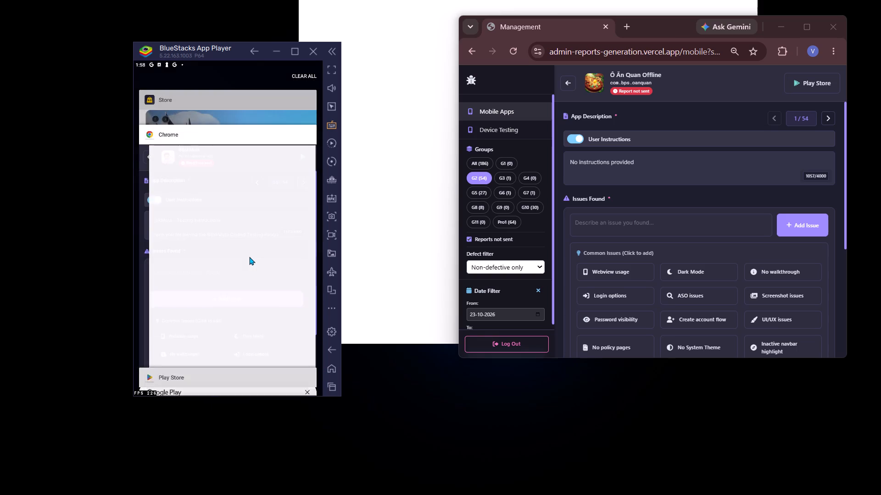
{"action": "left_click", "coordinate": [303, 130]}
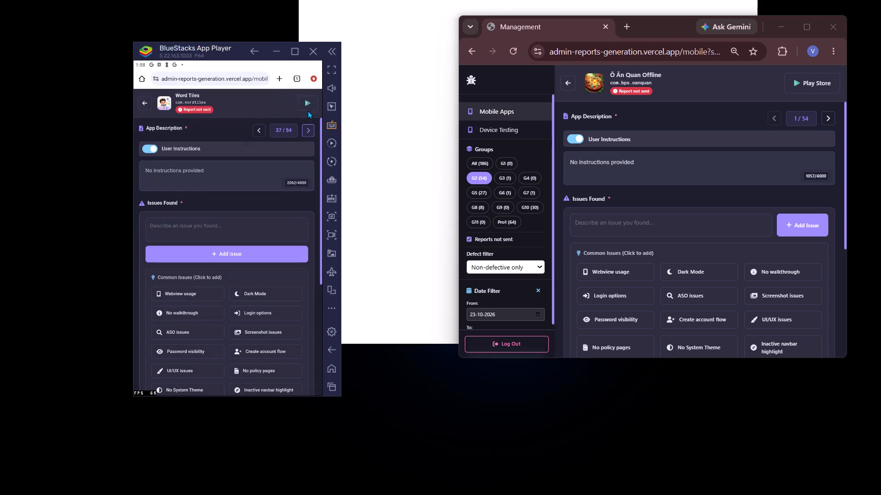
{"action": "left_click", "coordinate": [309, 106]}
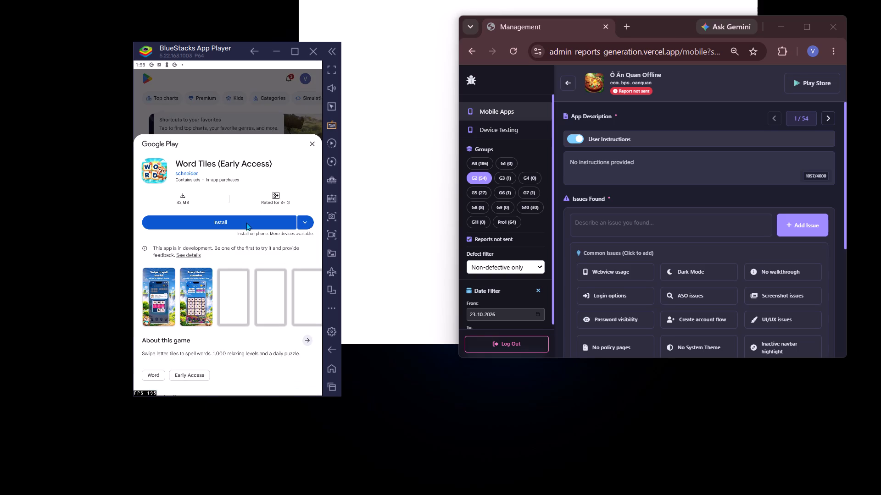
{"action": "left_click", "coordinate": [245, 221]}
Return to the feedback page, advance to Cipher: Daily Code Puzzle, and install that game from Google Play.
{"action": "left_click", "coordinate": [327, 383]}
{"action": "left_click", "coordinate": [252, 252]}
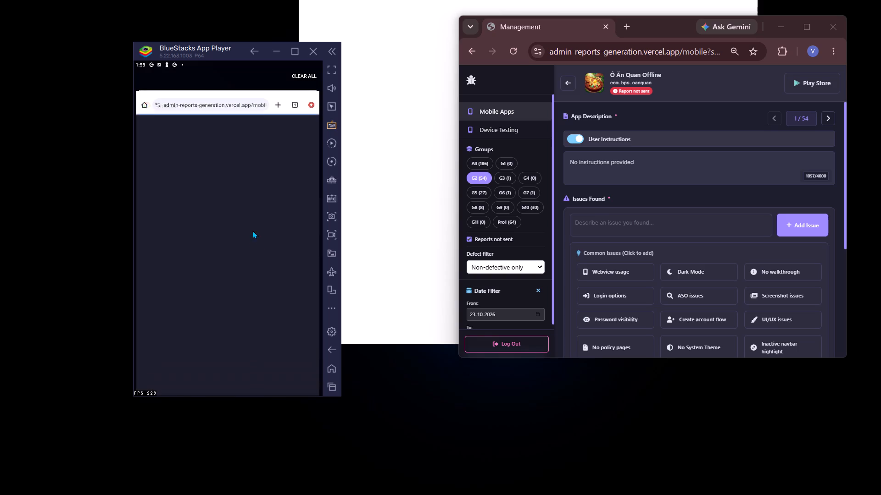
{"action": "left_click", "coordinate": [304, 133]}
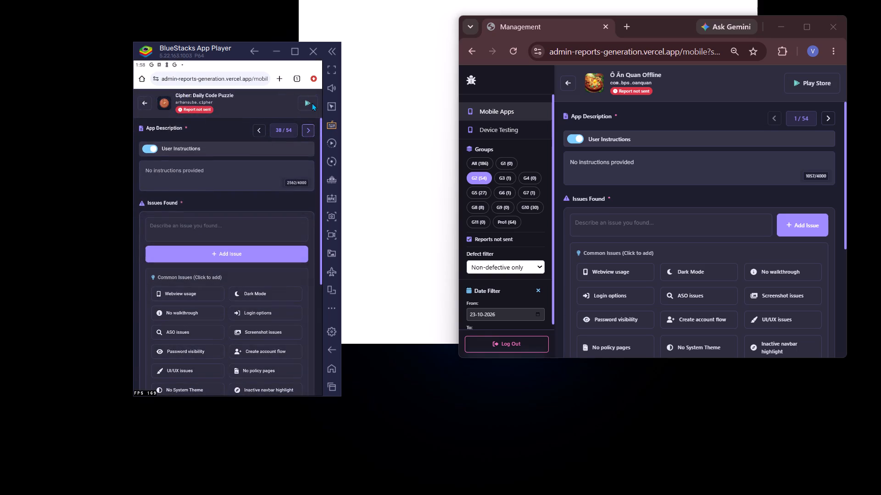
{"action": "left_click", "coordinate": [312, 102]}
{"action": "left_click", "coordinate": [227, 231]}
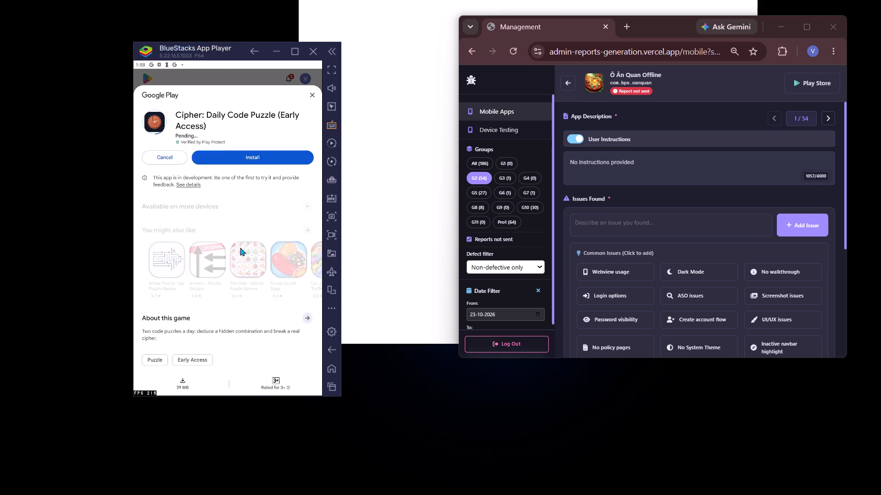
Return to the feedback page, advance to Kuantum, and install Kuantum: your money, right now from Google Play.
{"action": "left_click", "coordinate": [328, 390]}
{"action": "left_click", "coordinate": [262, 283]}
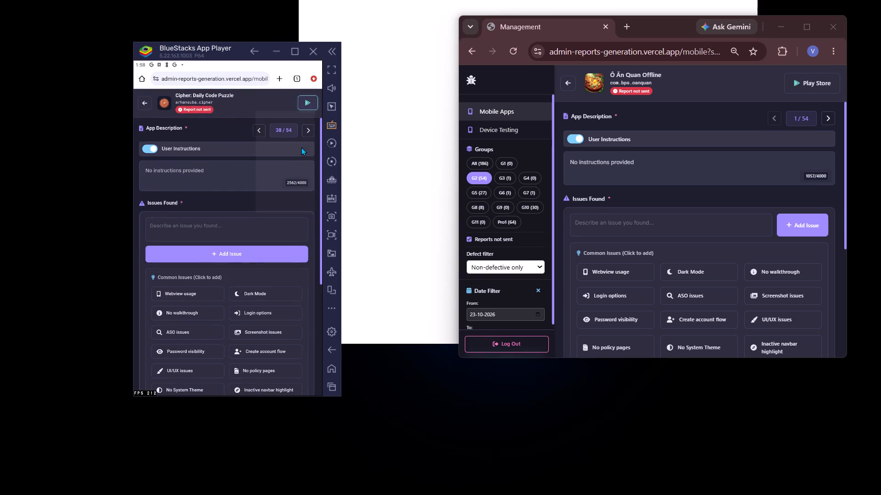
{"action": "left_click", "coordinate": [305, 129]}
{"action": "left_click", "coordinate": [307, 106]}
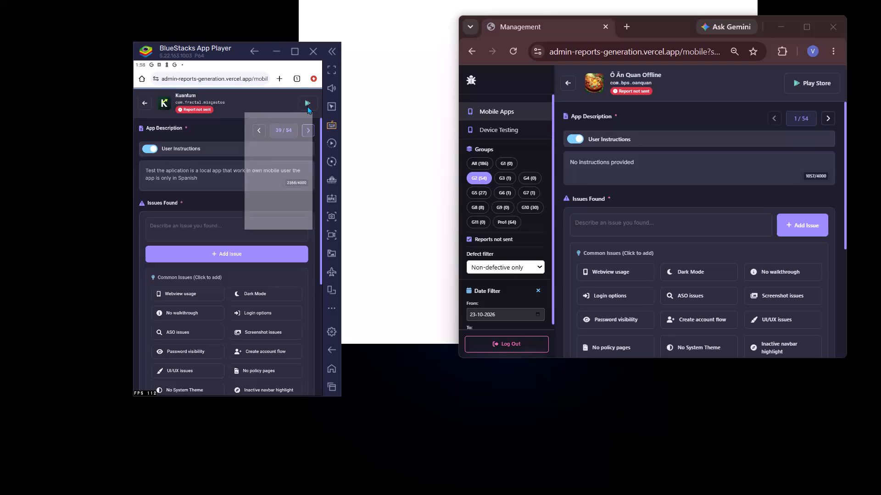
{"action": "left_click", "coordinate": [230, 227]}
Return to the feedback page, advance to CLYR7, and open its Google Play listing to check its install option.
{"action": "left_click", "coordinate": [333, 390]}
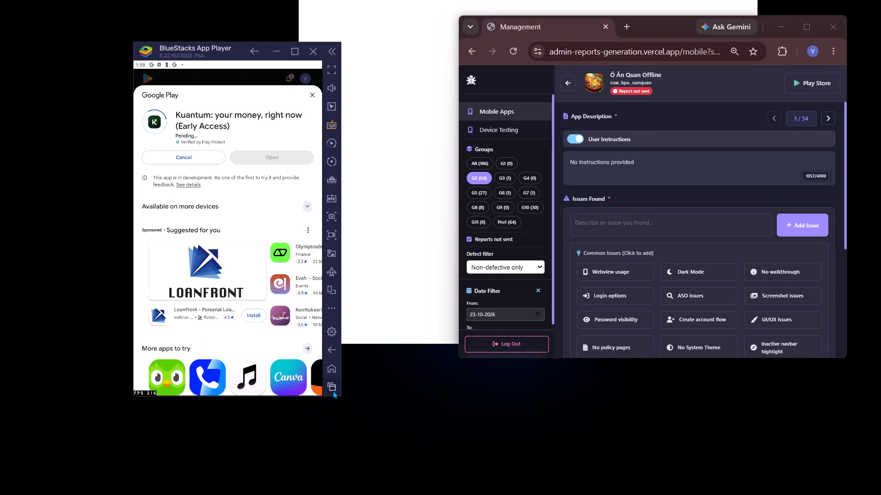
{"action": "left_click", "coordinate": [256, 247]}
{"action": "left_click", "coordinate": [305, 128]}
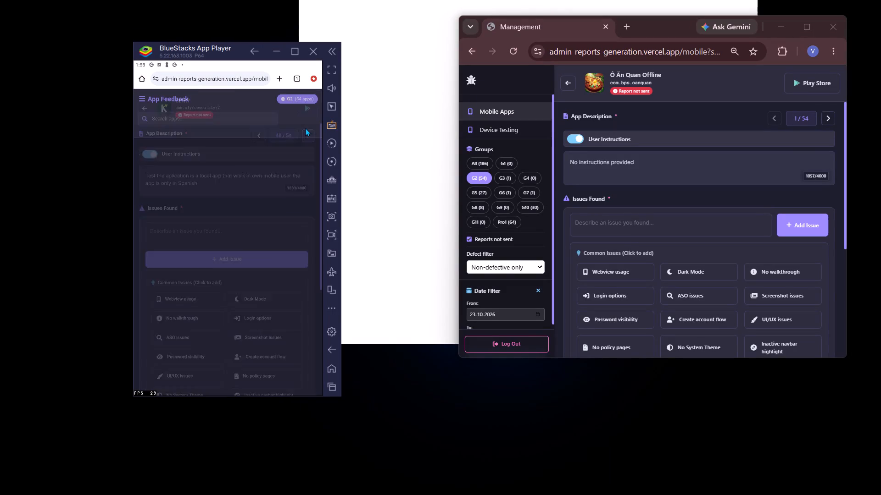
{"action": "left_click", "coordinate": [309, 104]}
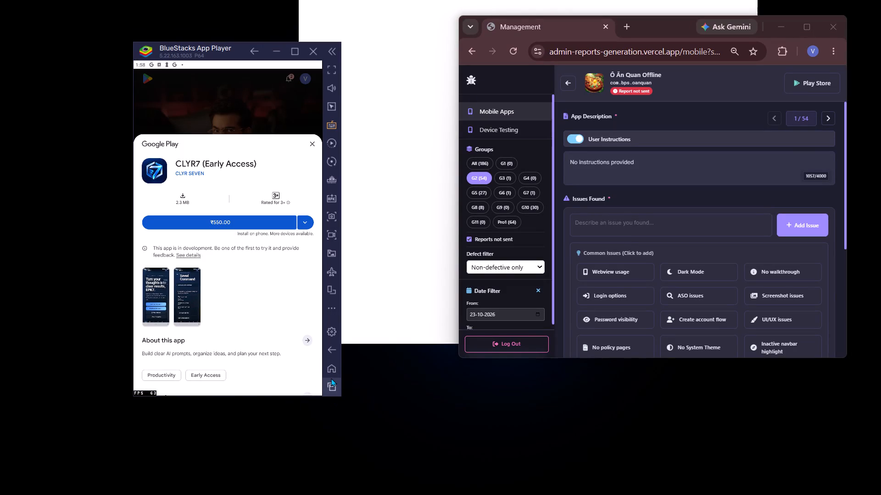
Return to the feedback page, advance past CLYR7 to United For Autism, and install that app from Google Play.
{"action": "left_click", "coordinate": [331, 378]}
{"action": "left_click", "coordinate": [235, 252]}
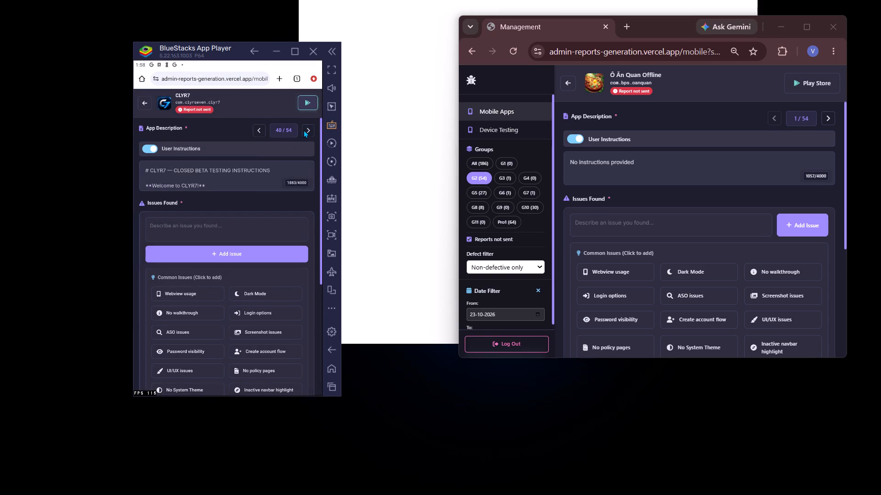
{"action": "left_click", "coordinate": [303, 130]}
{"action": "left_click", "coordinate": [306, 104]}
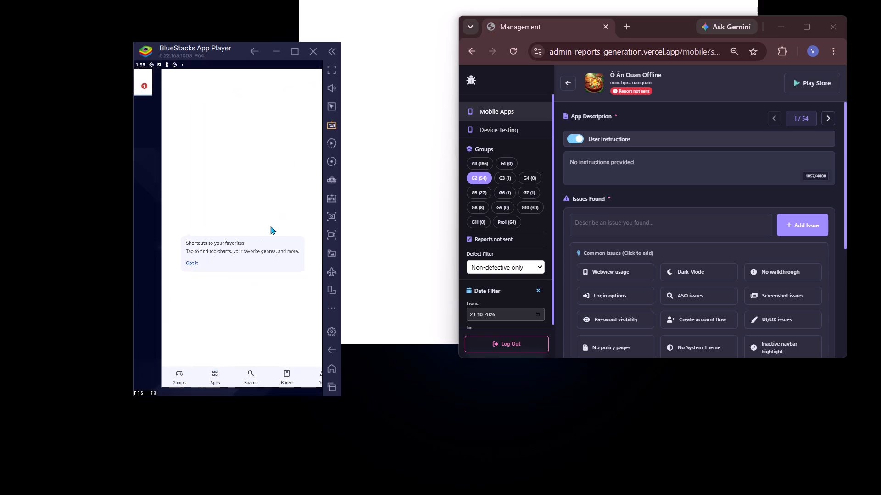
{"action": "left_click", "coordinate": [253, 223]}
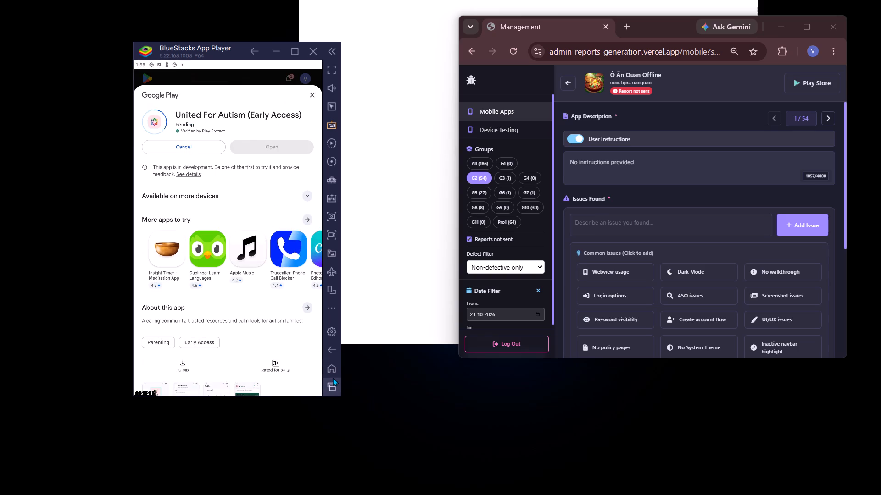
Return to the feedback page, advance to Cellmate Crew: Innocent Run, and install that game from Google Play.
{"action": "left_click", "coordinate": [333, 378]}
{"action": "left_click", "coordinate": [262, 271]}
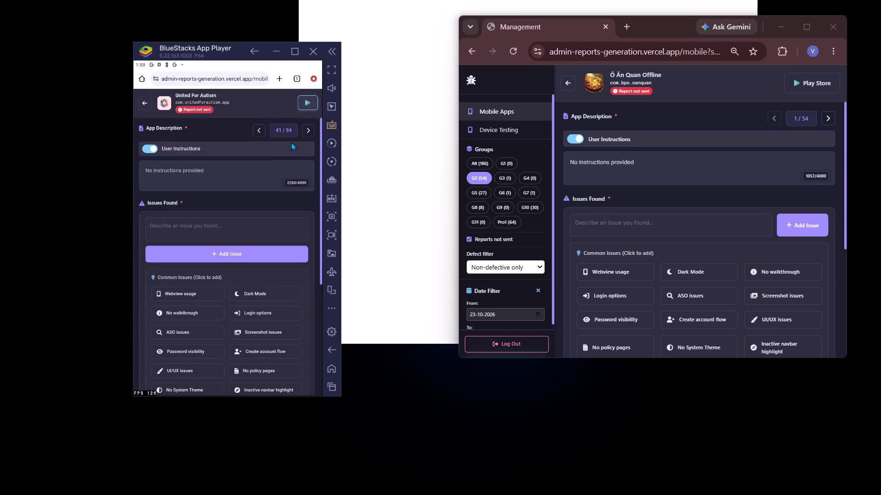
{"action": "left_click", "coordinate": [310, 126]}
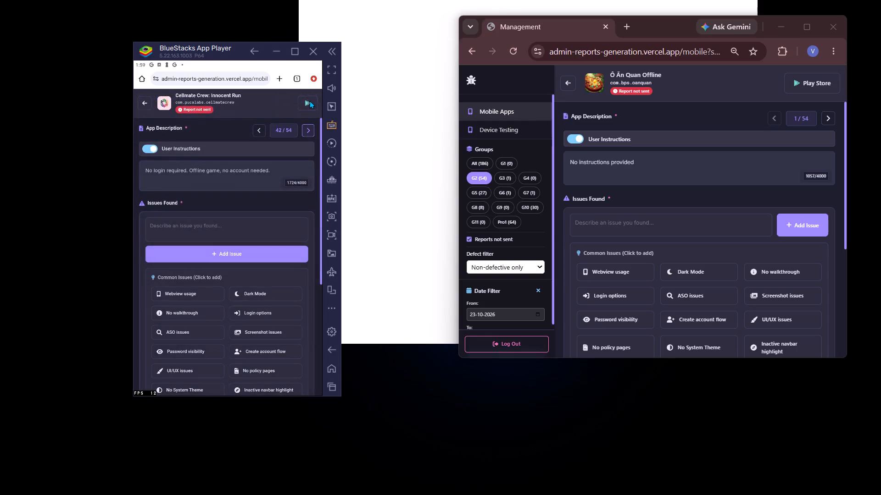
{"action": "left_click", "coordinate": [309, 100]}
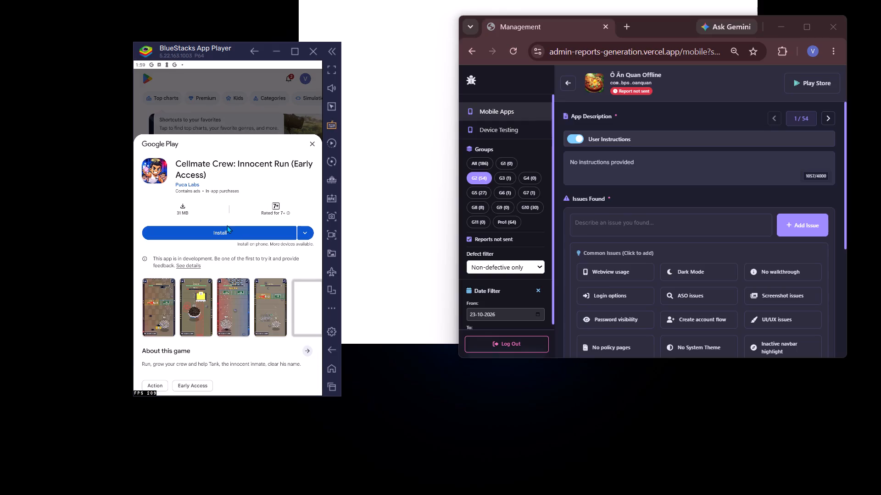
{"action": "left_click", "coordinate": [225, 238]}
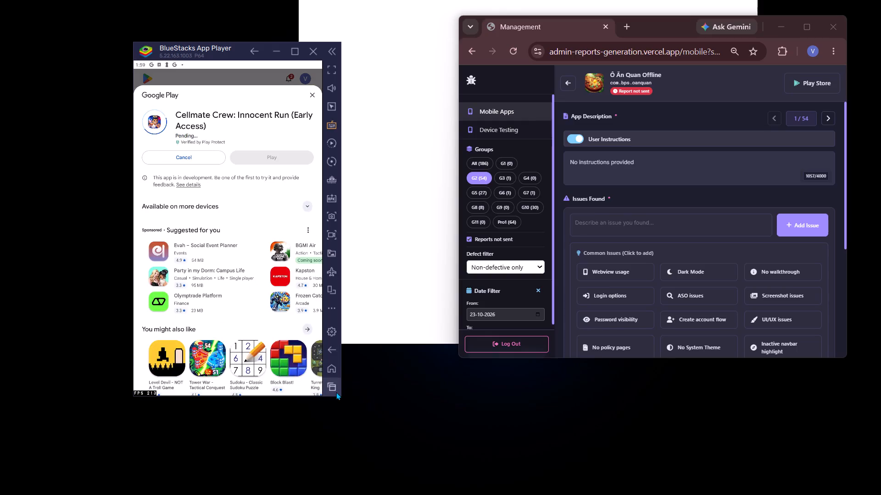
From the feedback page, advance to Cardo Games, install it from Google Play, and return to the feedback page.
{"action": "left_click", "coordinate": [336, 392]}
{"action": "left_click", "coordinate": [254, 278]}
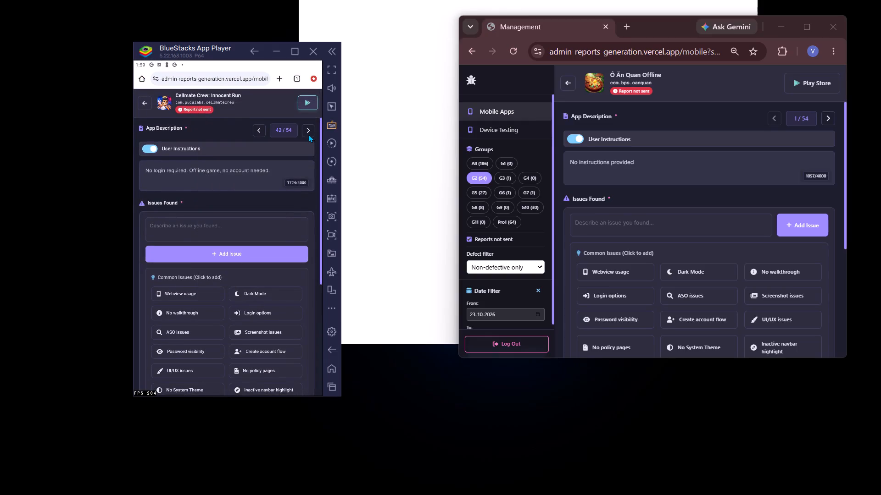
{"action": "left_click", "coordinate": [308, 134]}
{"action": "left_click", "coordinate": [304, 102]}
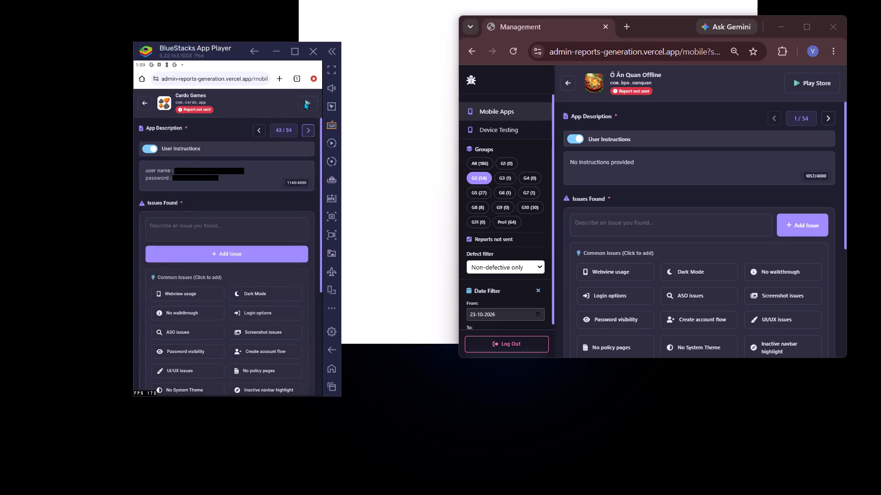
{"action": "left_click", "coordinate": [237, 222]}
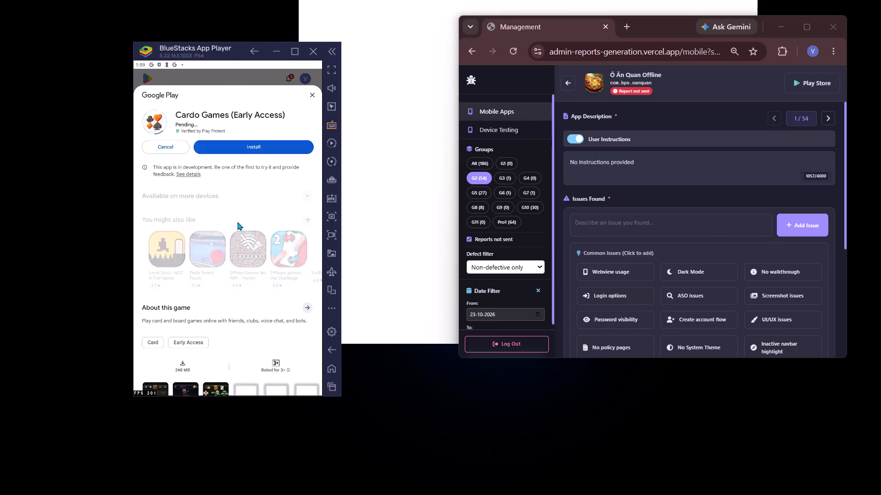
{"action": "left_click", "coordinate": [331, 391]}
{"action": "left_click", "coordinate": [255, 256]}
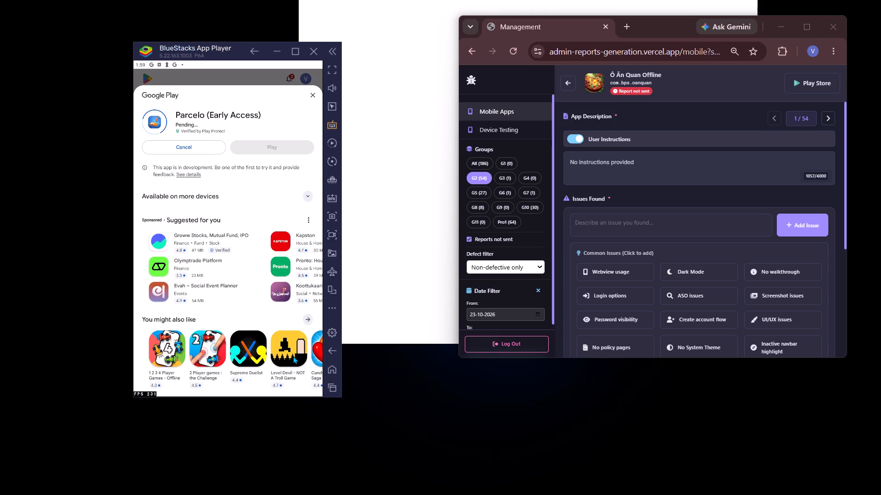
Return to the feedback page from the Parcelo listing, advance to TROFU, and install TROFU: Restaurant POS from Google Play.
{"action": "left_click", "coordinate": [332, 386]}
{"action": "left_click", "coordinate": [259, 293]}
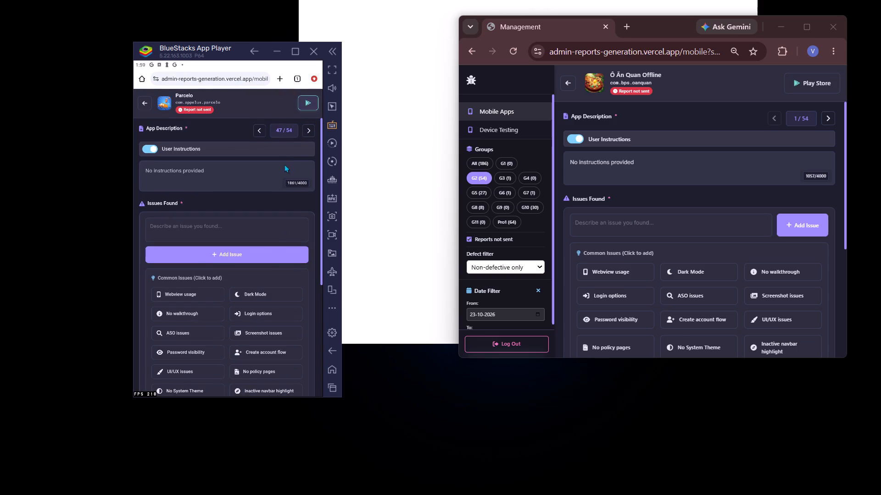
{"action": "left_click", "coordinate": [308, 130]}
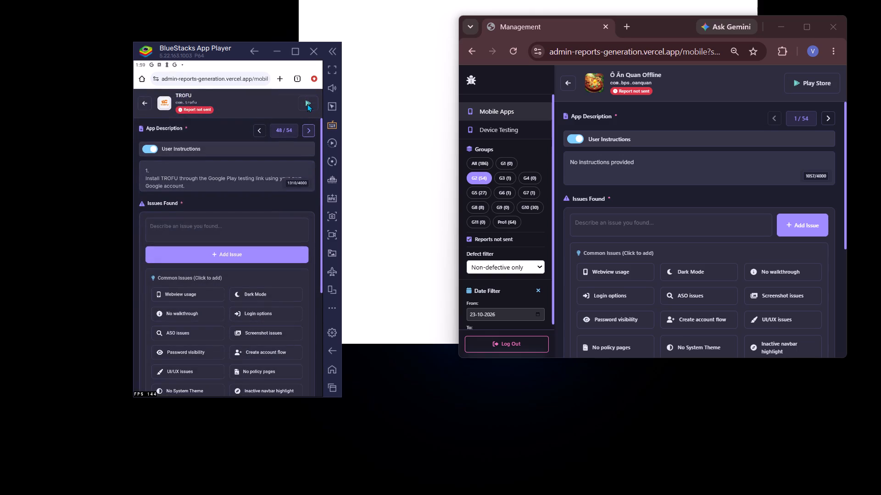
{"action": "left_click", "coordinate": [307, 104]}
{"action": "left_click", "coordinate": [230, 231]}
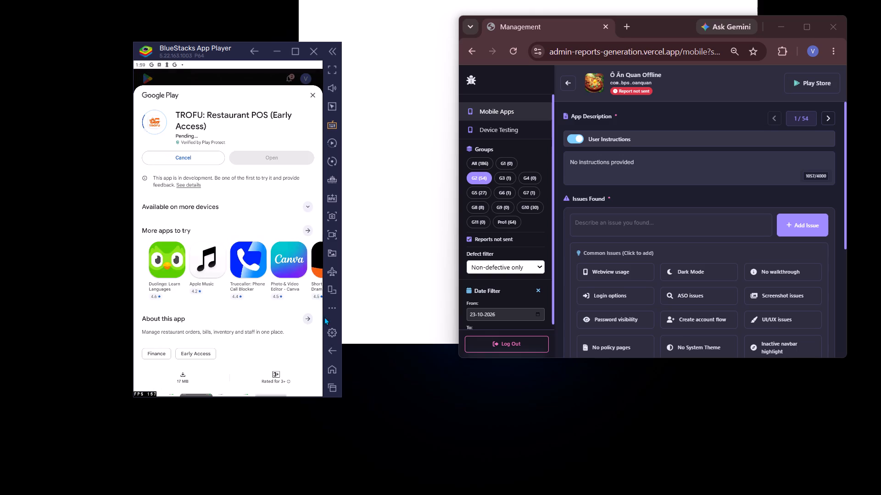
Return to the feedback page, advance to Pixel RPS: Rock Paper Scissors, and install that game from Google Play.
{"action": "left_click", "coordinate": [335, 386]}
{"action": "left_click", "coordinate": [275, 275]}
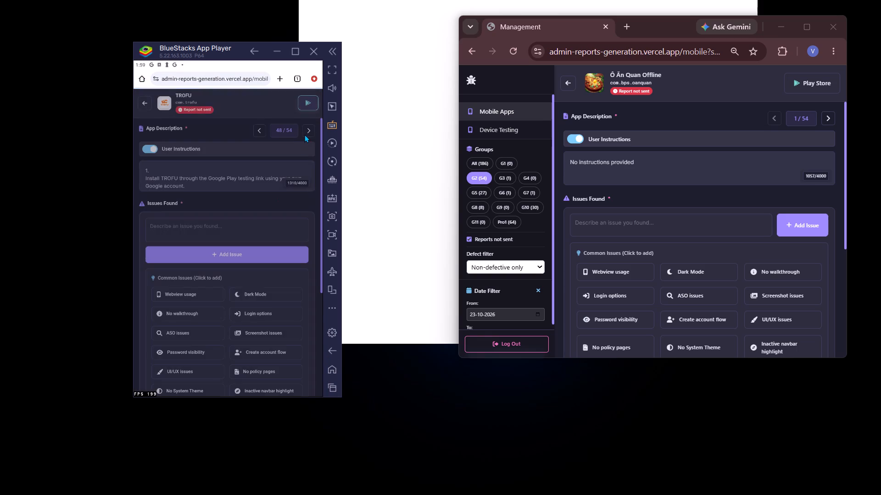
{"action": "left_click", "coordinate": [306, 130]}
{"action": "left_click", "coordinate": [312, 106]}
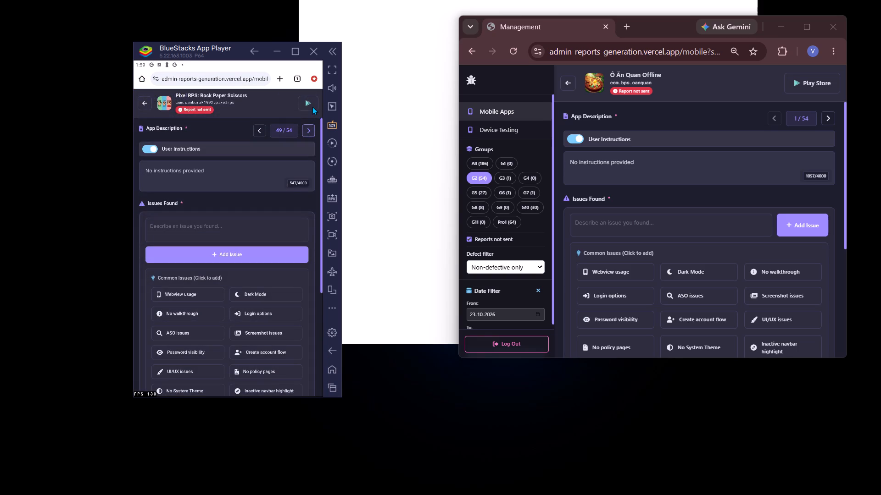
{"action": "left_click", "coordinate": [218, 225]}
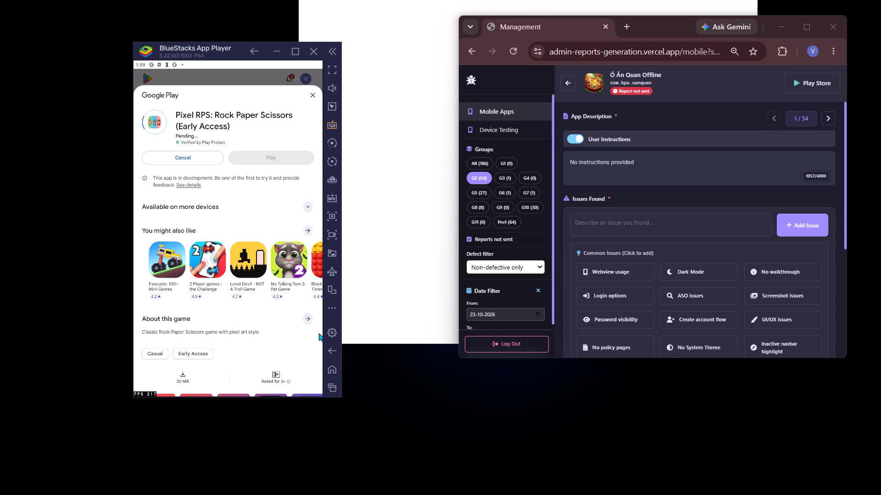
Return to the feedback page, advance to Gestalty and Friends, and install that game from Google Play.
{"action": "left_click", "coordinate": [332, 382]}
{"action": "left_click", "coordinate": [279, 275]}
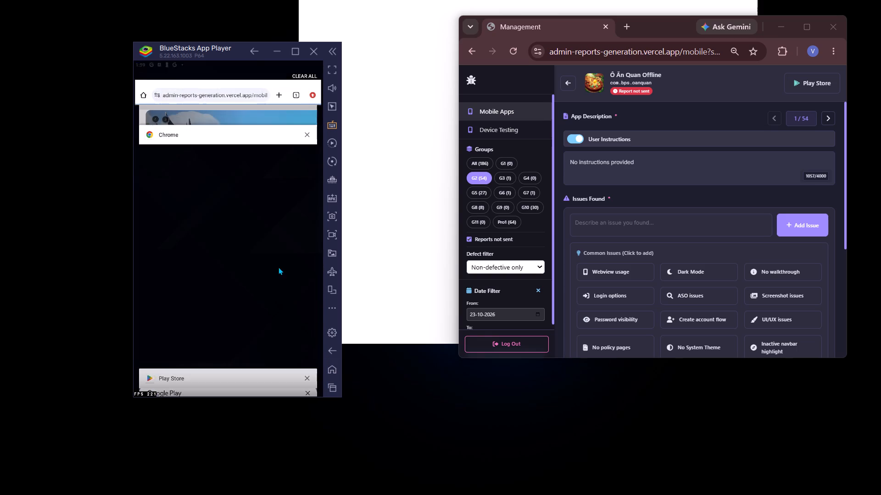
{"action": "left_click", "coordinate": [316, 129]}
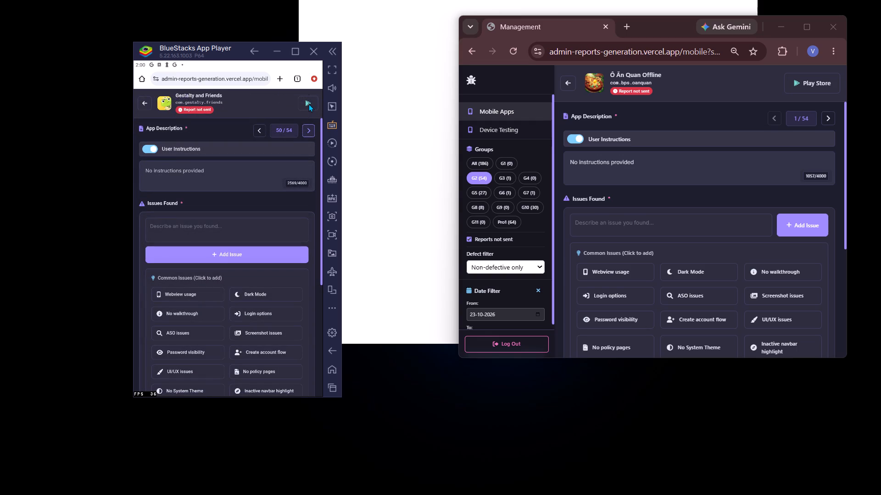
{"action": "left_click", "coordinate": [308, 104]}
{"action": "left_click", "coordinate": [253, 221]}
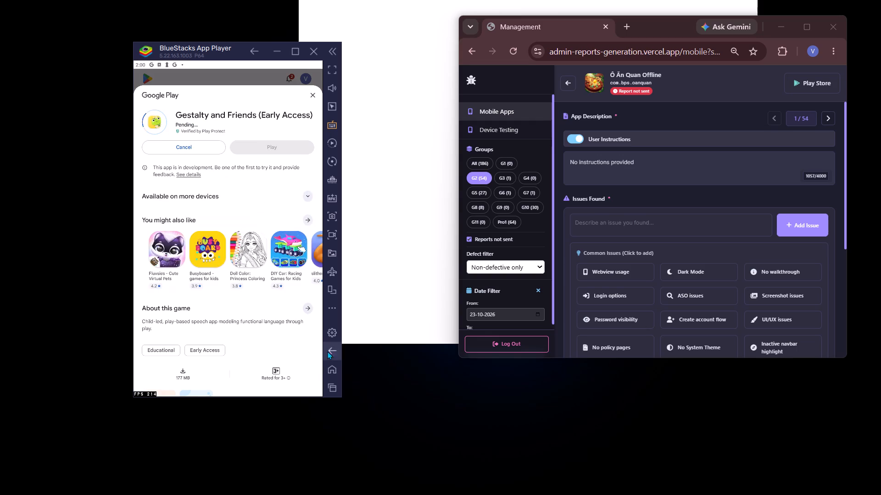
Return to the feedback page, advance to LitCareer: Jobs & Careers, and install that app from Google Play.
{"action": "left_click", "coordinate": [330, 390]}
{"action": "left_click", "coordinate": [257, 288]}
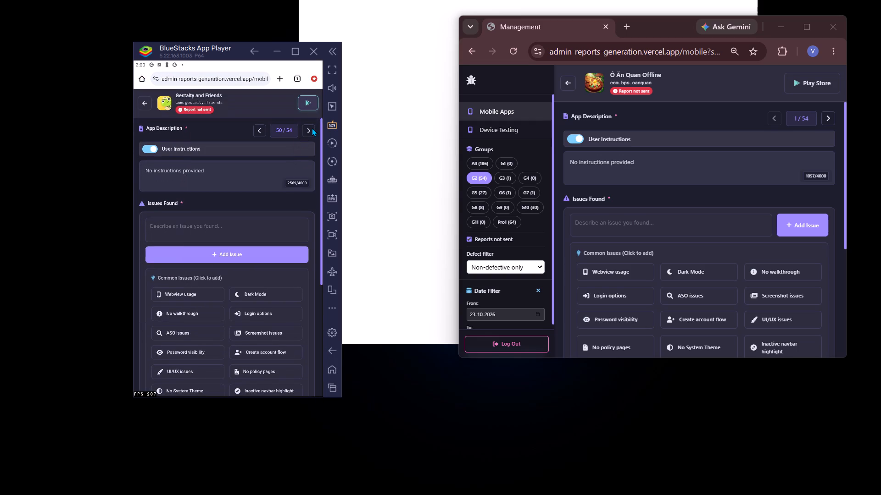
{"action": "left_click", "coordinate": [312, 128]}
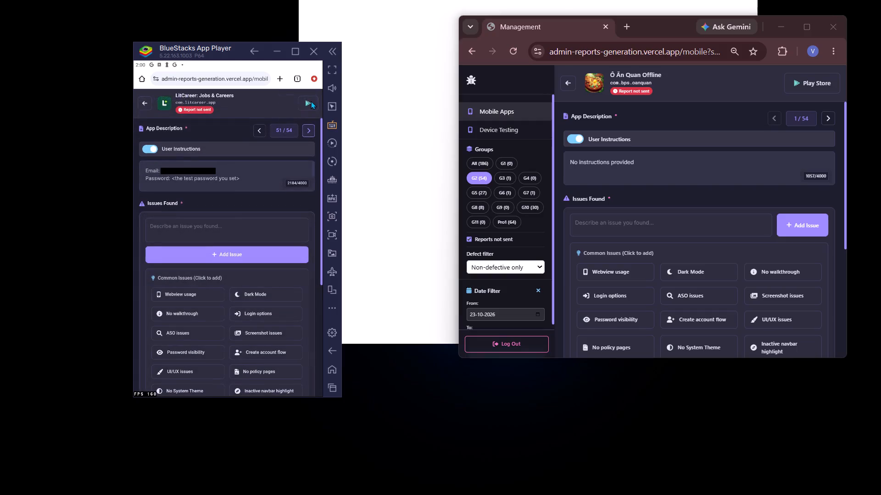
{"action": "left_click", "coordinate": [311, 101]}
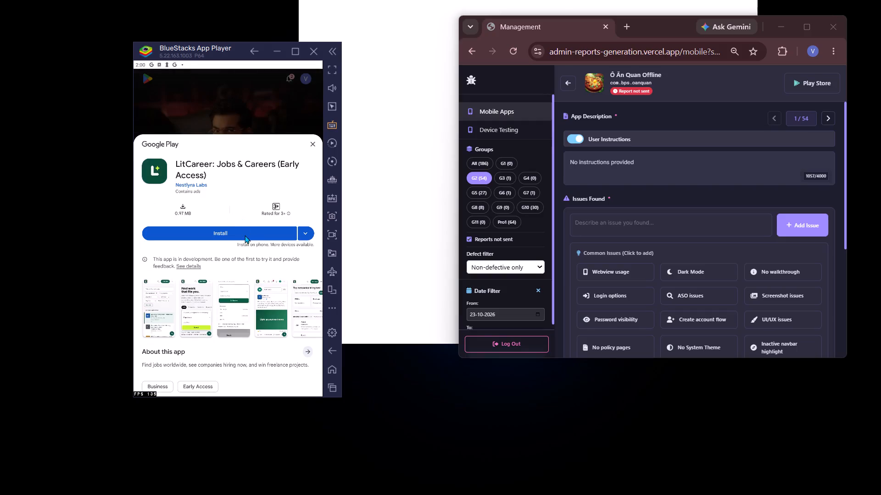
{"action": "left_click", "coordinate": [245, 235]}
Return to the feedback page, advance to the HealVN app, and install HealVN massage from Google Play.
{"action": "left_click", "coordinate": [330, 385]}
{"action": "left_click", "coordinate": [265, 305]}
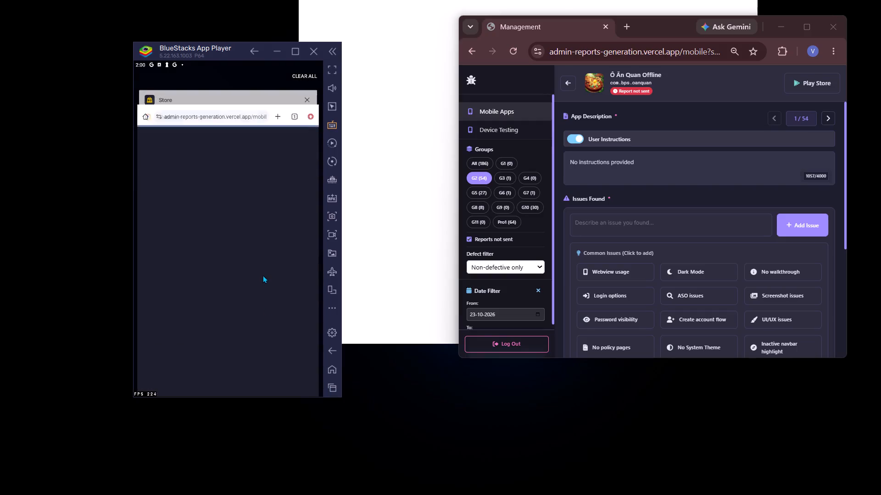
{"action": "left_click", "coordinate": [309, 132]}
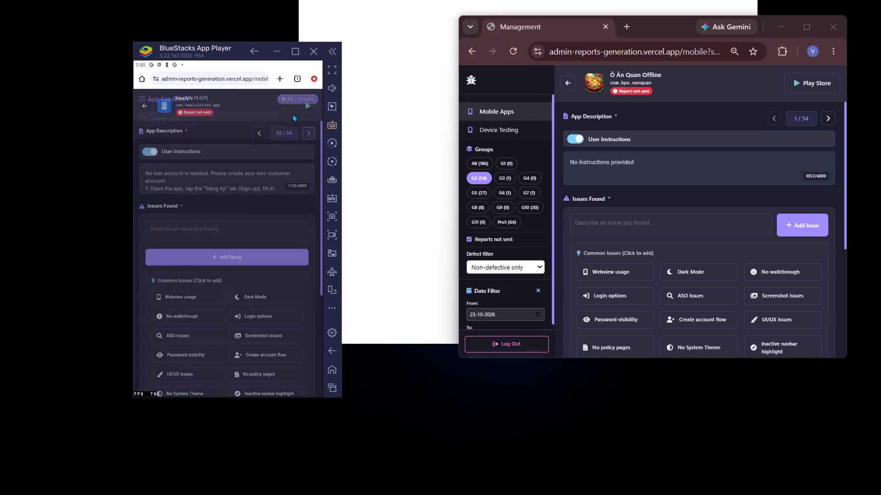
{"action": "left_click", "coordinate": [305, 97]}
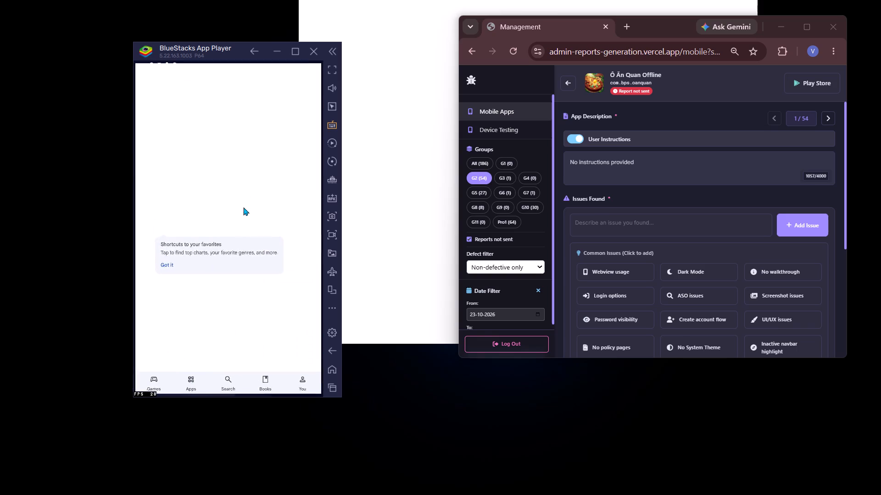
{"action": "left_click", "coordinate": [218, 215]}
Return to the feedback page, advance to Nomi, and install that app from Google Play.
{"action": "left_click", "coordinate": [333, 389]}
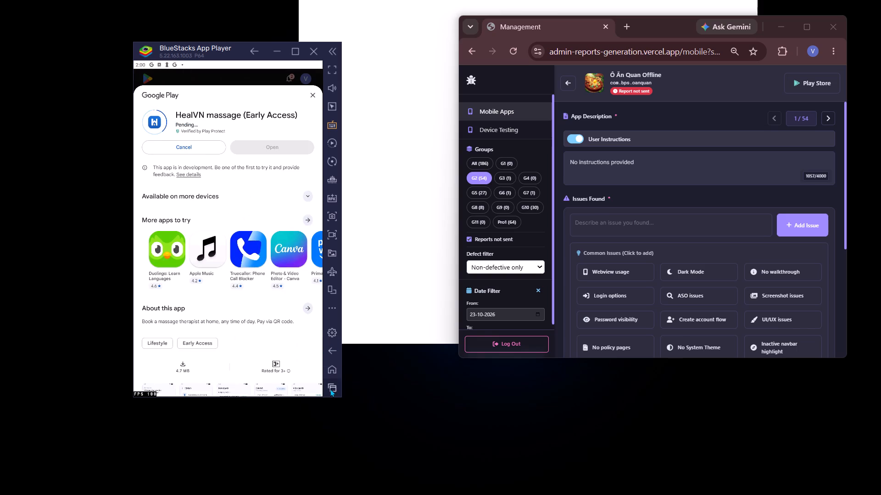
{"action": "left_click", "coordinate": [265, 247]}
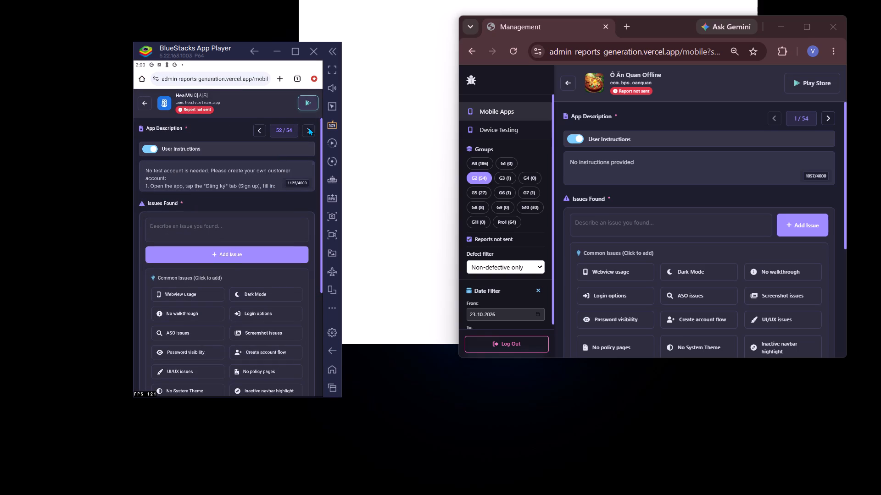
{"action": "left_click", "coordinate": [308, 127]}
{"action": "left_click", "coordinate": [305, 107]}
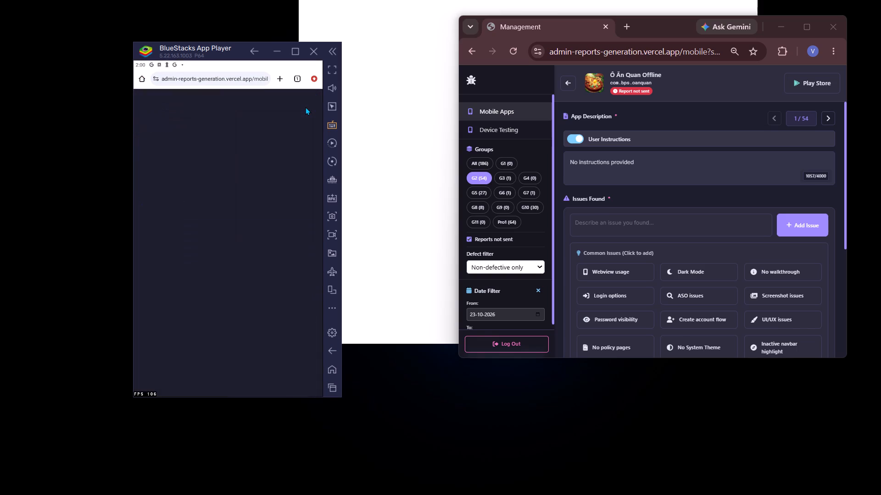
{"action": "left_click", "coordinate": [238, 214]}
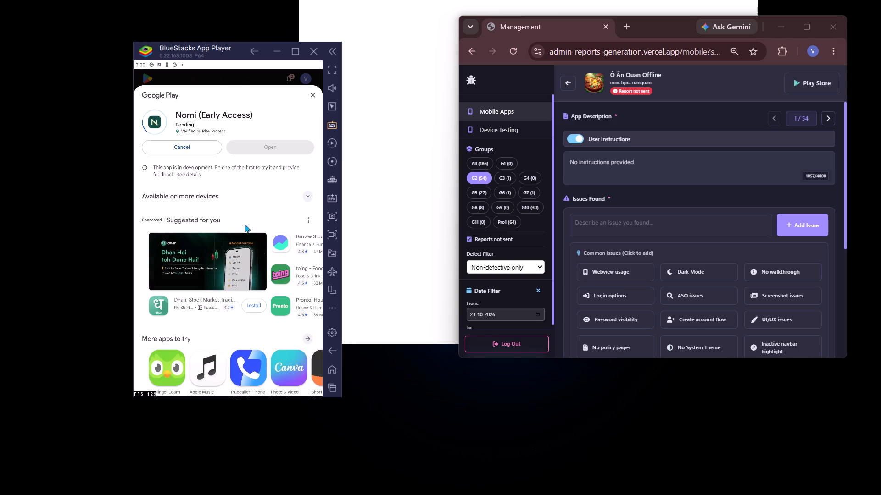
Return to the feedback page, advance to Honkle: Bus Jam Word Puzzle, and install that game from Google Play.
{"action": "left_click_drag", "start_coordinate": [335, 386], "coordinate": [326, 380]}
{"action": "left_click", "coordinate": [280, 286]}
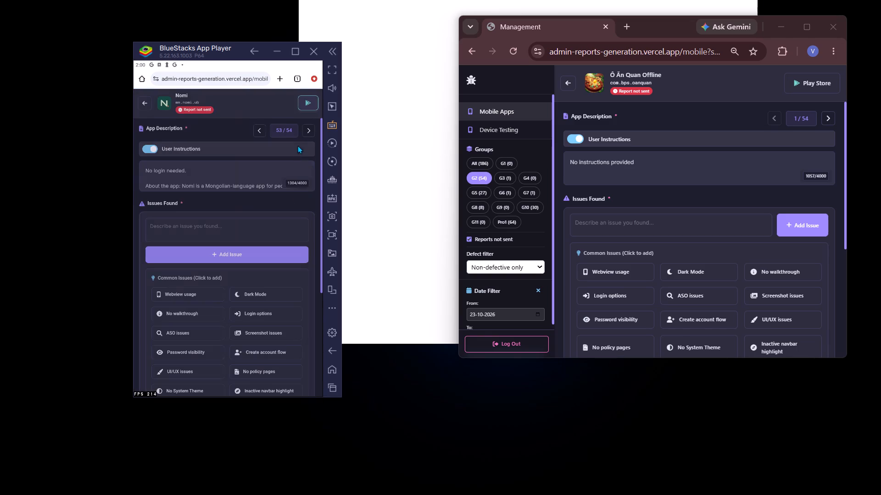
{"action": "left_click", "coordinate": [305, 135]}
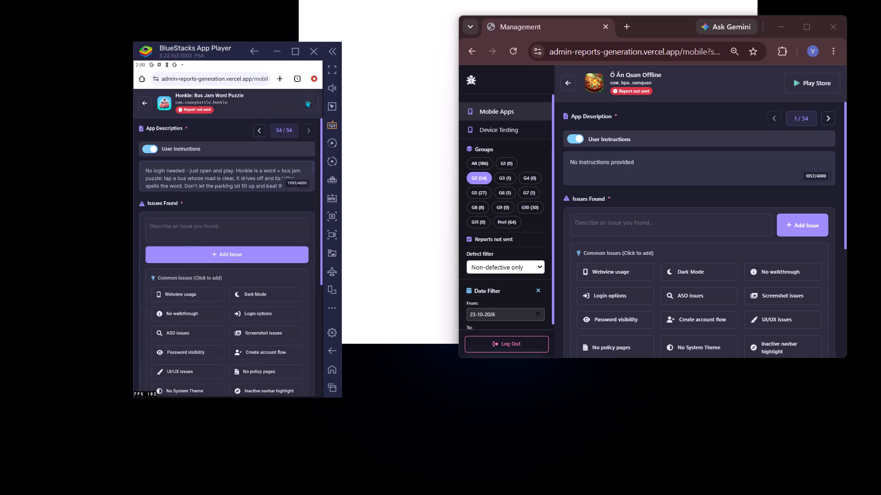
{"action": "left_click", "coordinate": [312, 104]}
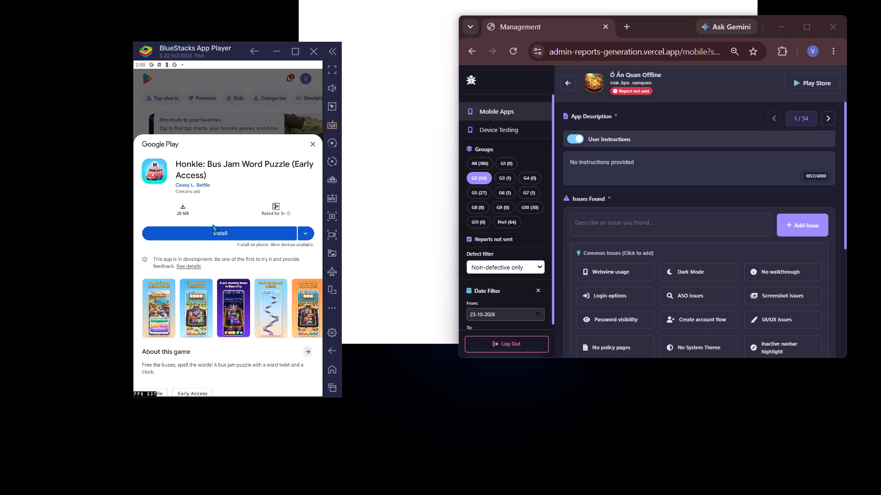
{"action": "left_click", "coordinate": [212, 224]}
{"action": "left_click", "coordinate": [222, 232]}
Return to the feedback page, go back to the App Feedback list, and open the first app, Ô Ăn Quan Offline.
{"action": "left_click", "coordinate": [330, 387]}
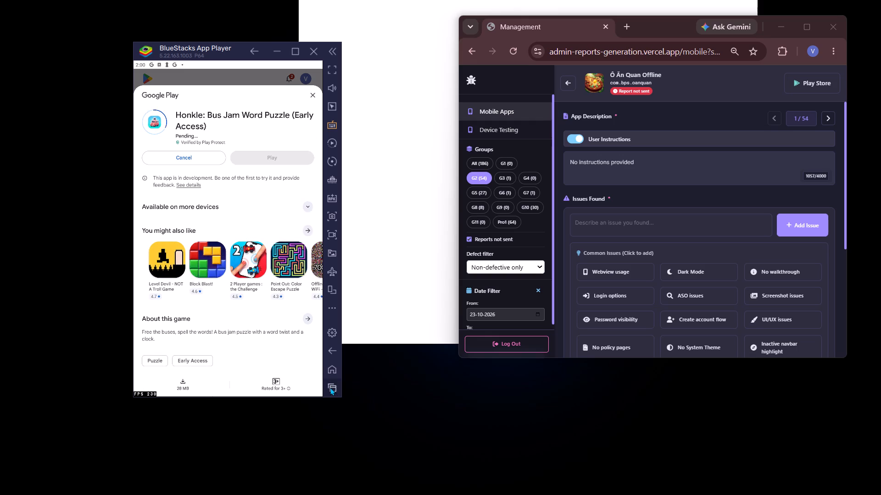
{"action": "left_click", "coordinate": [255, 243]}
{"action": "left_click", "coordinate": [148, 108]}
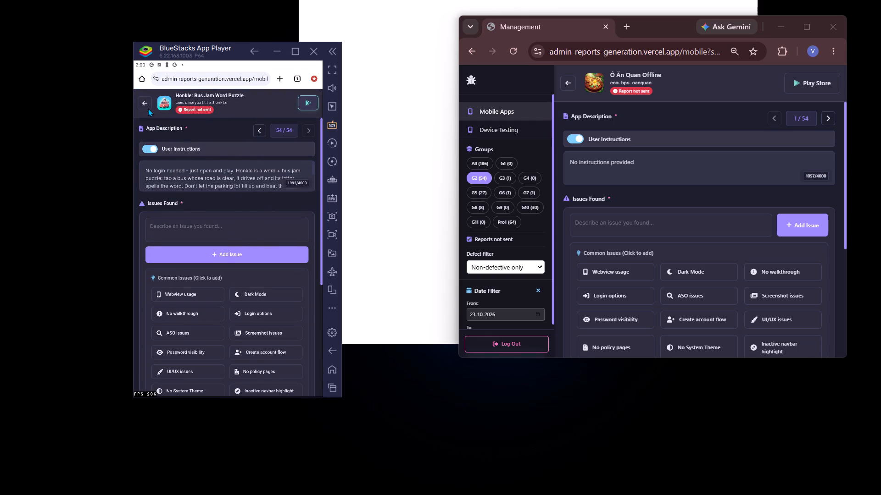
{"action": "left_click", "coordinate": [202, 169]}
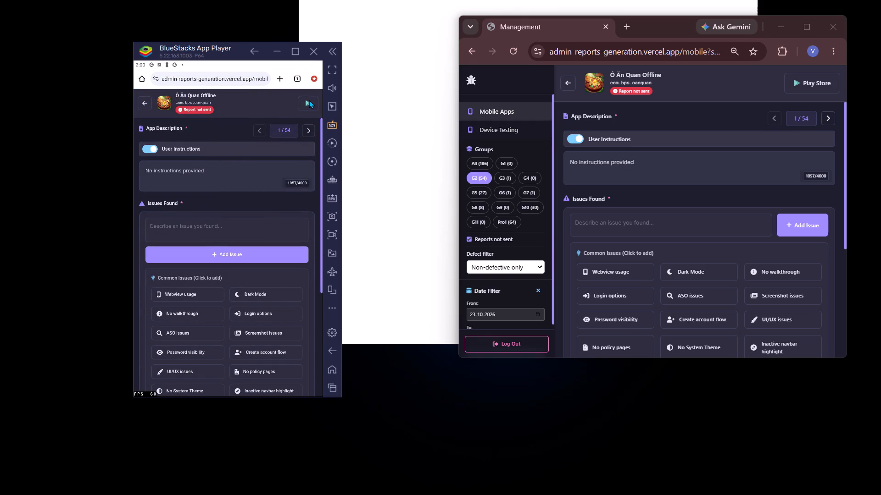
Open Ô Ăn Quan Offline's Google Play listing, look through its details, and view one of its screenshots full screen.
{"action": "left_click", "coordinate": [308, 100]}
{"action": "scroll", "coordinate": [228, 200], "scroll_direction": "down", "scroll_amount": 1}
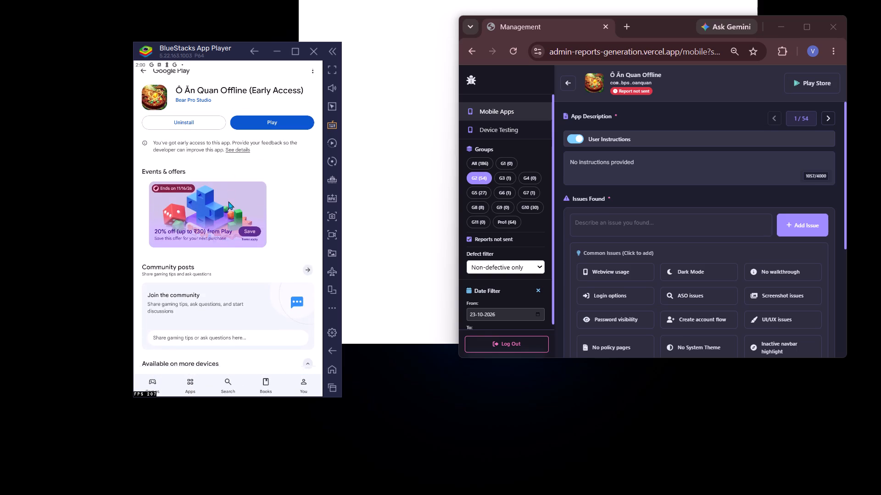
{"action": "scroll", "coordinate": [228, 201], "scroll_direction": "down", "scroll_amount": 6}
{"action": "left_click", "coordinate": [210, 175]}
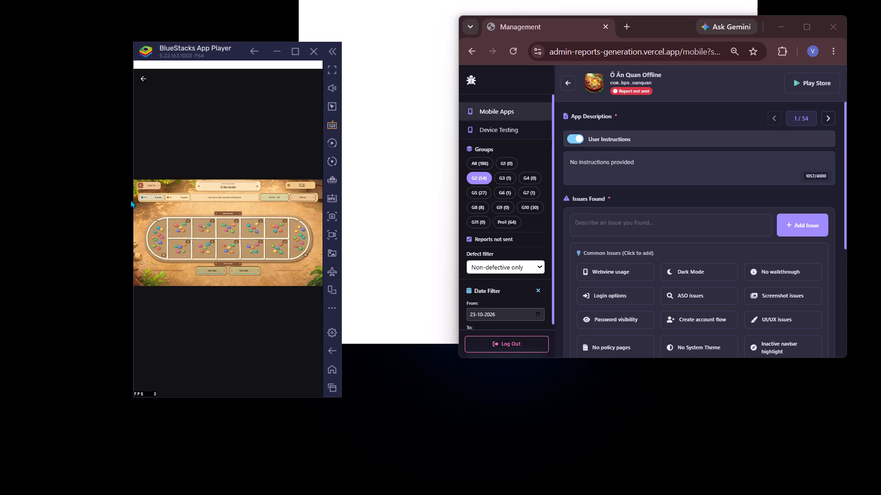
Enlarge the BlueStacks window and reposition it so the whole emulator fits on the desktop.
{"action": "left_click_drag", "start_coordinate": [134, 199], "coordinate": [93, 197]}
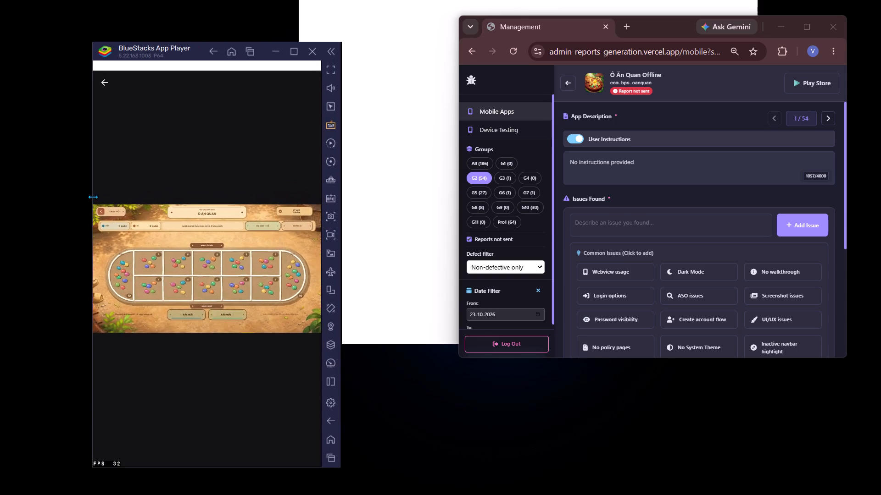
{"action": "left_click_drag", "start_coordinate": [93, 197], "coordinate": [72, 198]}
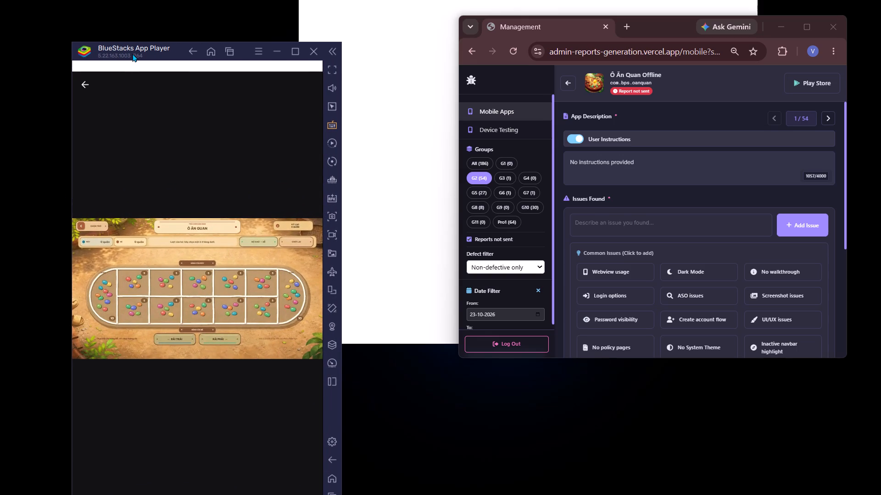
{"action": "left_click_drag", "start_coordinate": [132, 54], "coordinate": [137, 16]}
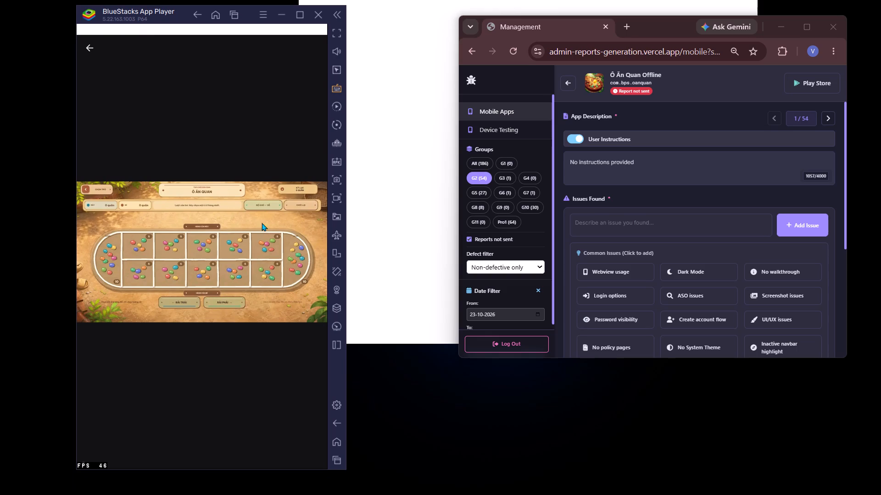
View Ô Ăn Quan Offline's second Google Play screenshot, showing the game menu, full screen and return to the start of the listing.
{"action": "left_click", "coordinate": [91, 46]}
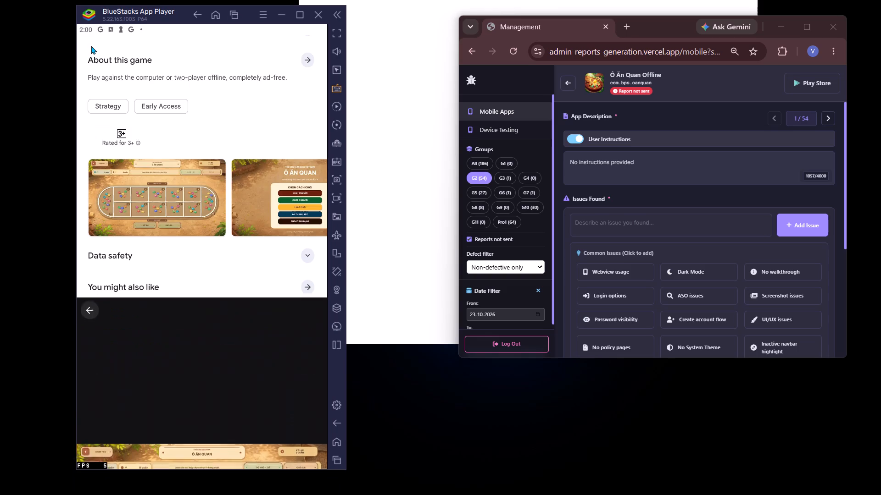
{"action": "left_click", "coordinate": [268, 212]}
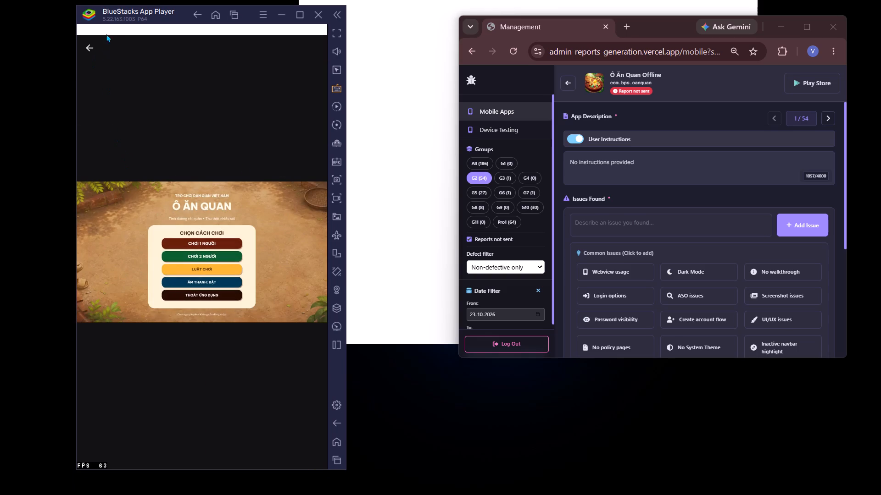
{"action": "left_click", "coordinate": [89, 44]}
{"action": "scroll", "coordinate": [113, 99], "scroll_direction": "up", "scroll_amount": 4}
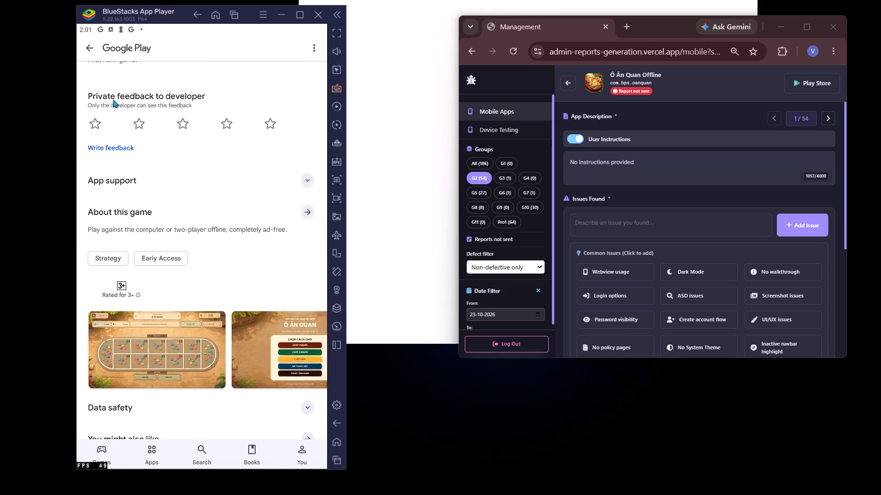
{"action": "scroll", "coordinate": [113, 99], "scroll_direction": "up", "scroll_amount": 5}
{"action": "scroll", "coordinate": [207, 149], "scroll_direction": "up", "scroll_amount": 8}
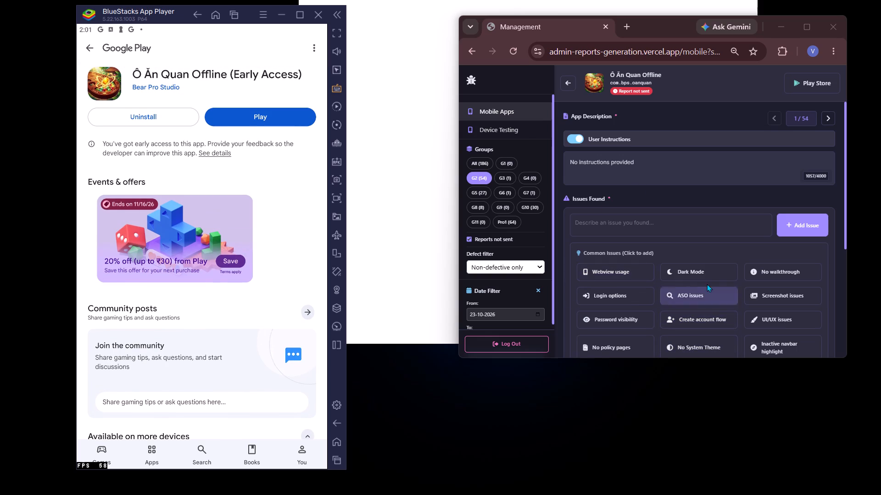
Add the common issues No walkthrough and Screenshot issues to Ô Ăn Quan Offline's feedback and check the added issues.
{"action": "left_click", "coordinate": [764, 271]}
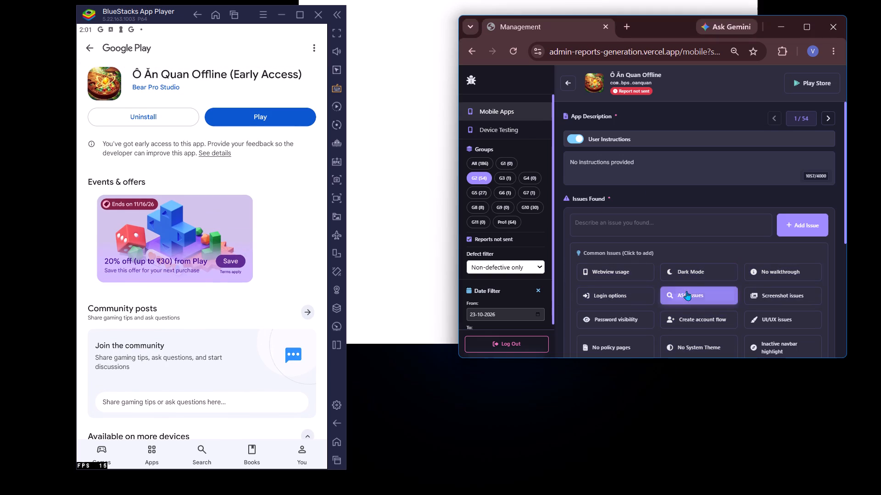
{"action": "left_click", "coordinate": [770, 294]}
{"action": "scroll", "coordinate": [704, 271], "scroll_direction": "down", "scroll_amount": 4}
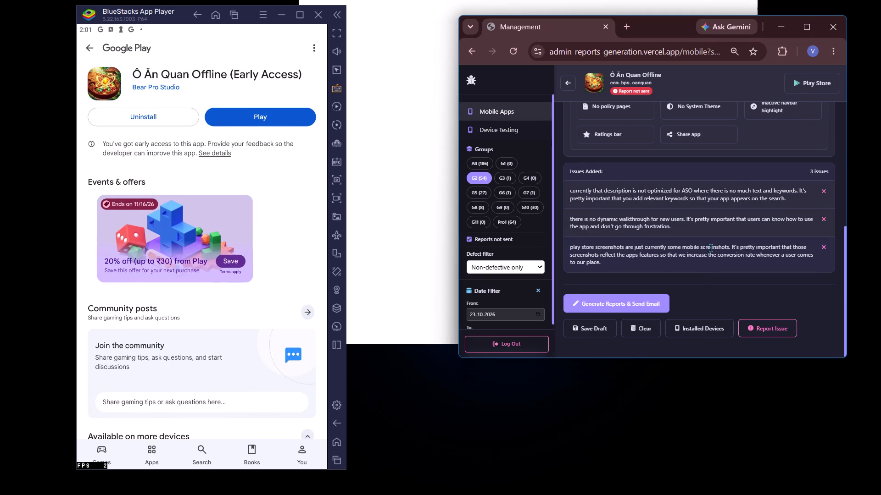
{"action": "scroll", "coordinate": [703, 252], "scroll_direction": "up", "scroll_amount": 4}
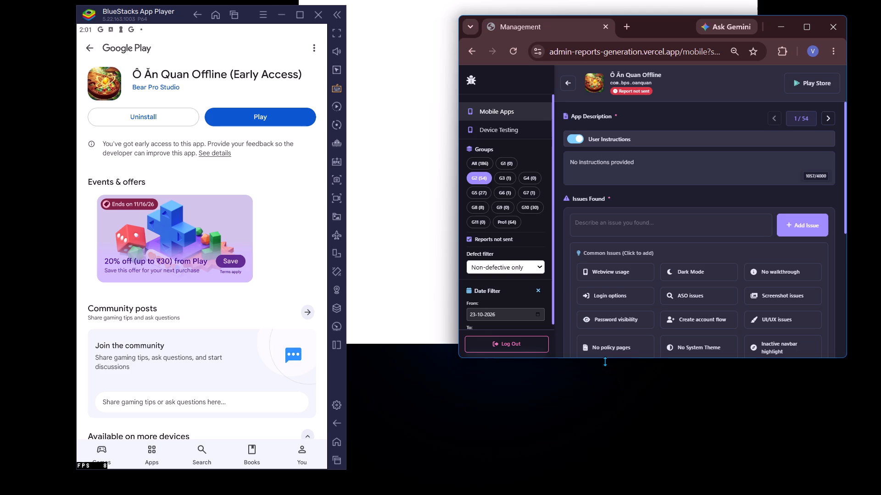
Make the Management browser window taller and slightly wider to fit more of the feedback form.
{"action": "left_click_drag", "start_coordinate": [605, 361], "coordinate": [608, 460]}
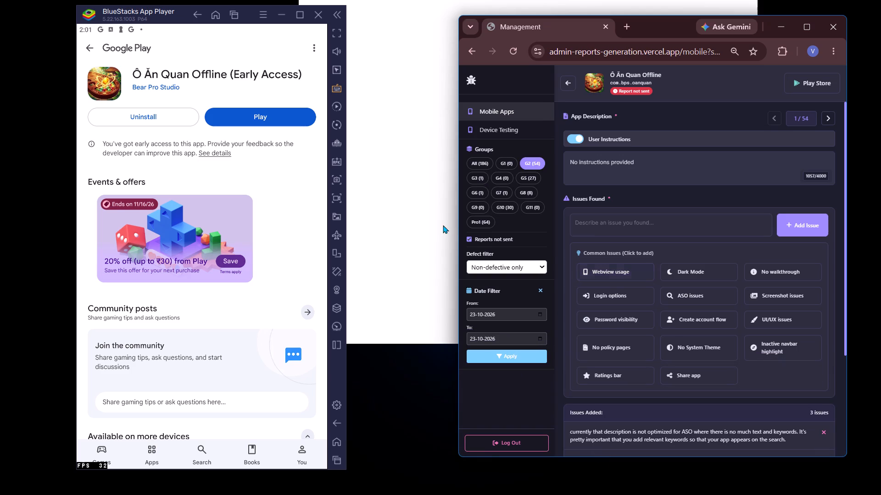
{"action": "left_click_drag", "start_coordinate": [457, 220], "coordinate": [432, 222]}
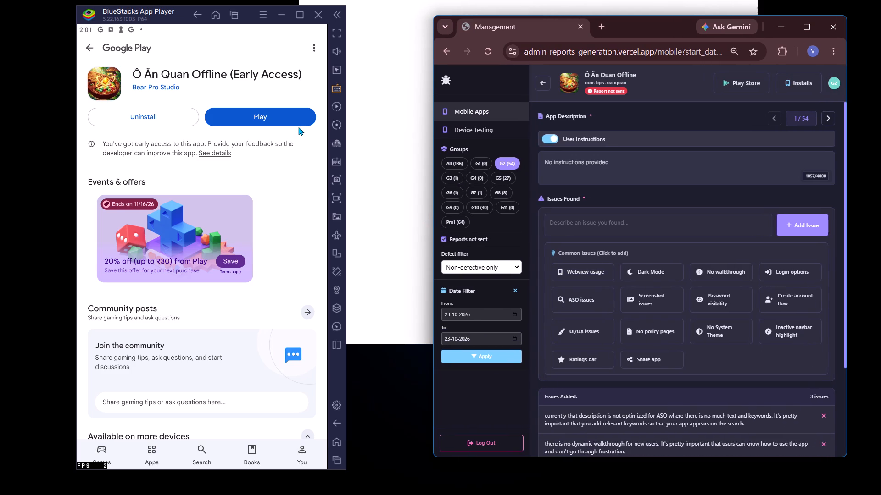
Launch Ô Ăn Quan Offline in BlueStacks from its Google Play listing.
{"action": "left_click", "coordinate": [297, 122]}
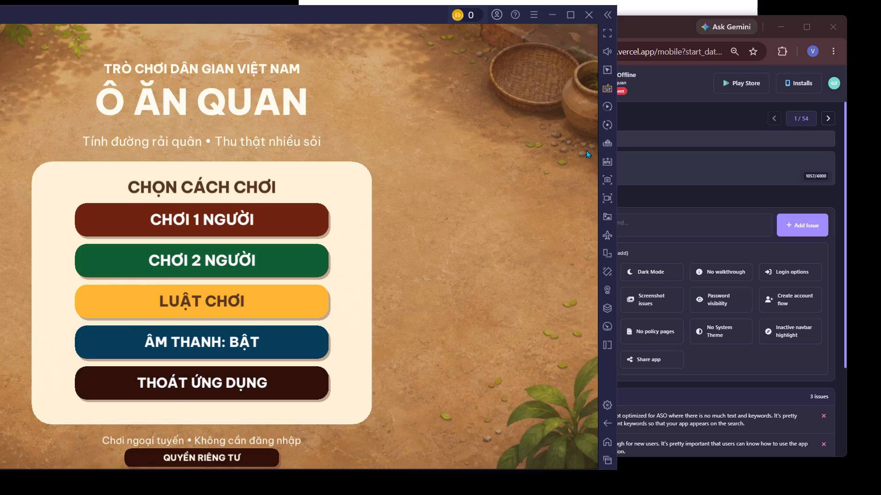
Set the emulator's orientation for Ô Ăn Quan Offline to Portrait, saving the change and restarting the app.
{"action": "left_click", "coordinate": [604, 349]}
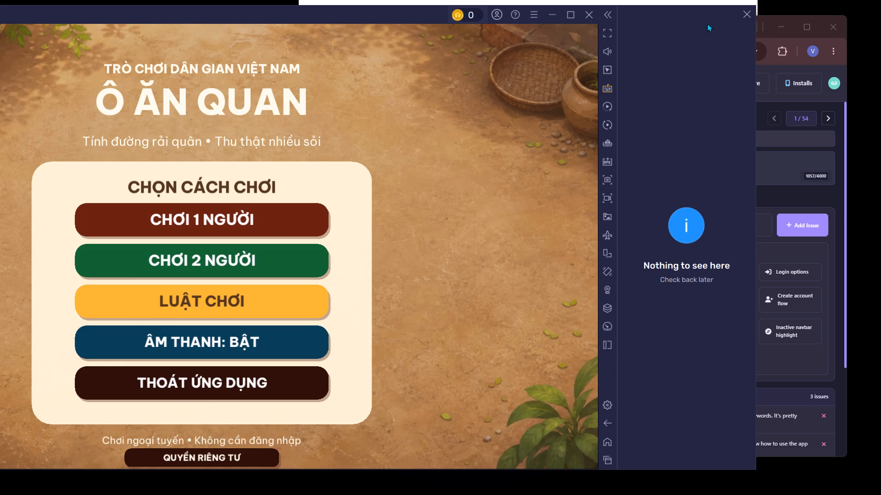
{"action": "left_click", "coordinate": [742, 16]}
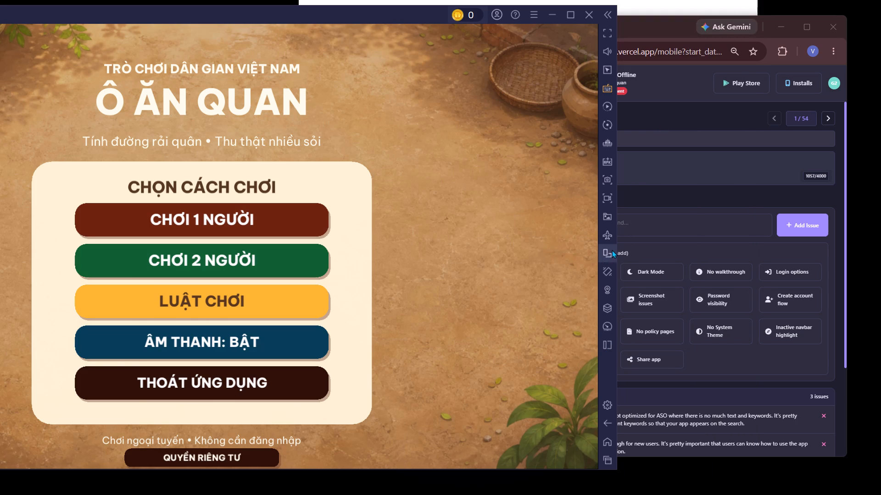
{"action": "left_click", "coordinate": [612, 250]}
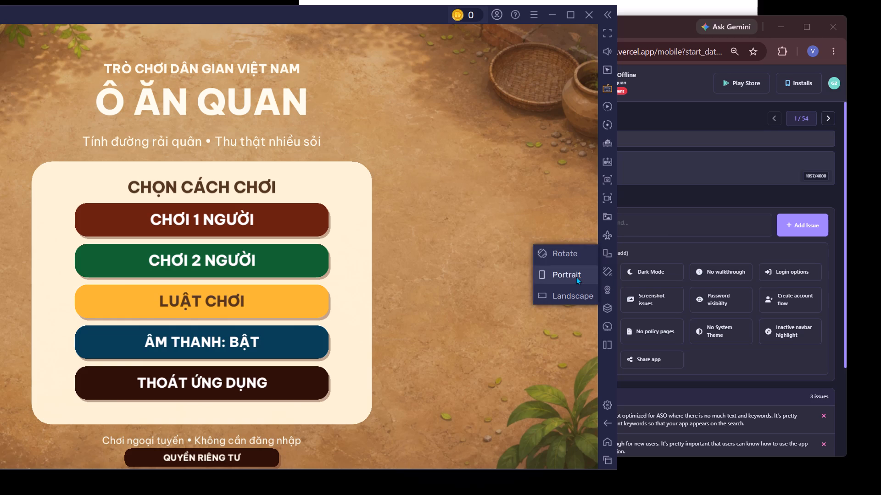
{"action": "left_click", "coordinate": [575, 277]}
{"action": "left_click", "coordinate": [237, 264]}
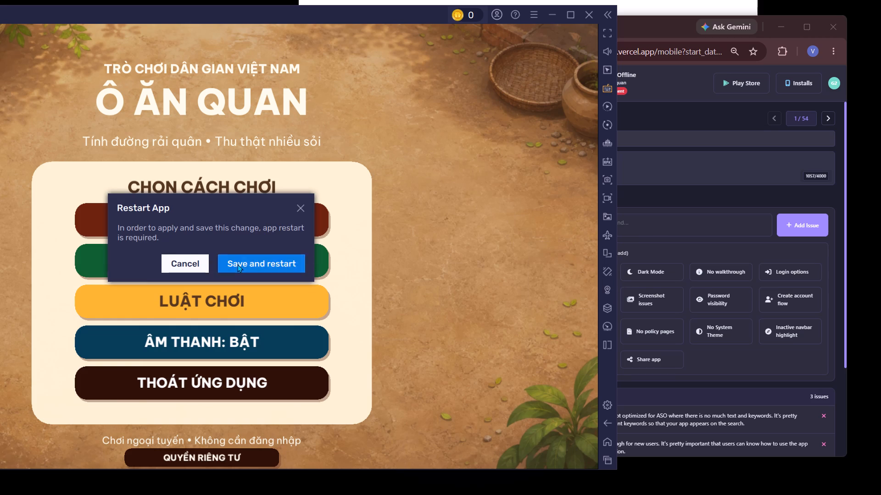
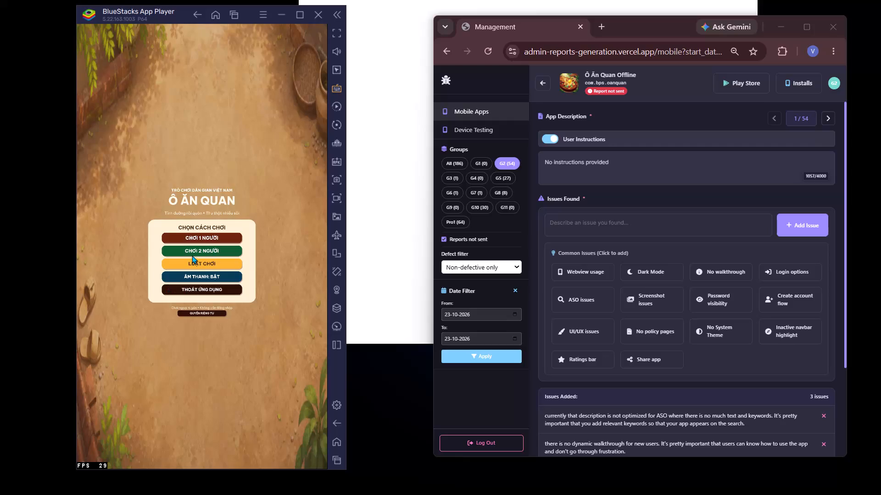
Open the one-player game (Chơi 1 người) in Ô Ăn Quan and test the board squares and both sowing-direction controls.
{"action": "left_click", "coordinate": [234, 234]}
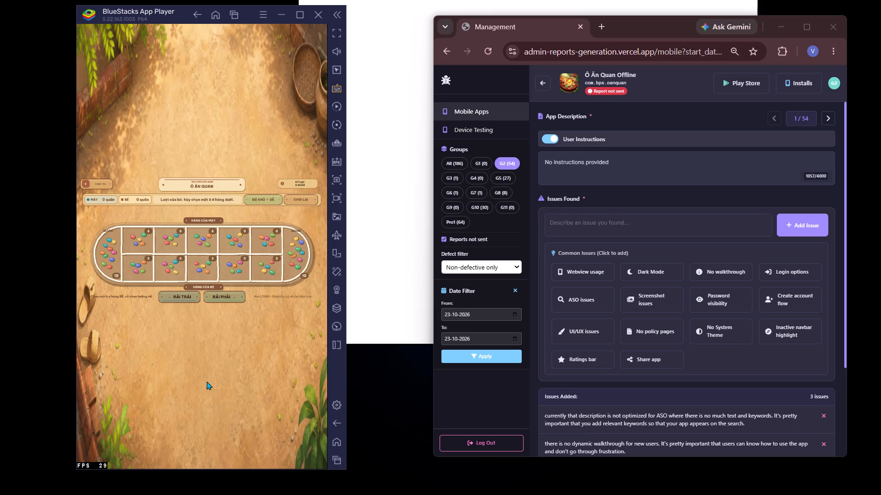
{"action": "left_click", "coordinate": [214, 298]}
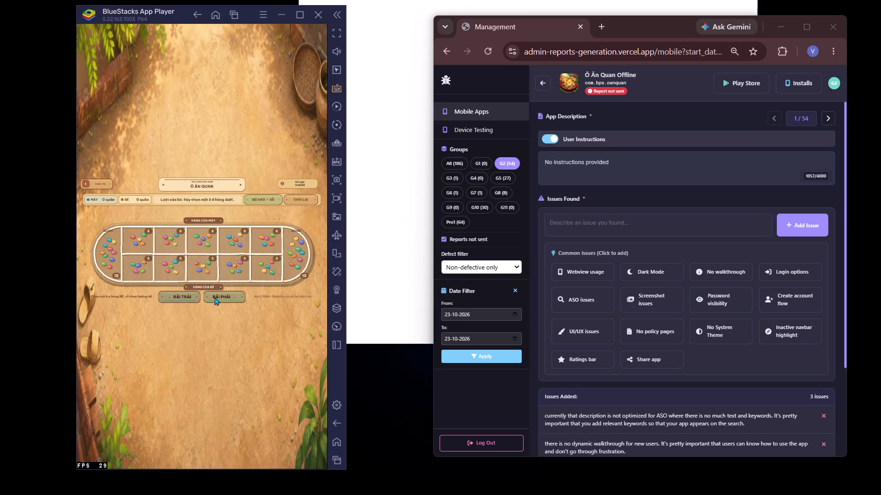
{"action": "double_click", "coordinate": [214, 297]}
{"action": "double_click", "coordinate": [188, 298]}
{"action": "left_click", "coordinate": [191, 251]}
{"action": "left_click_drag", "start_coordinate": [191, 251], "coordinate": [201, 248]}
{"action": "left_click", "coordinate": [250, 234]}
{"action": "left_click_drag", "start_coordinate": [250, 234], "coordinate": [251, 234]}
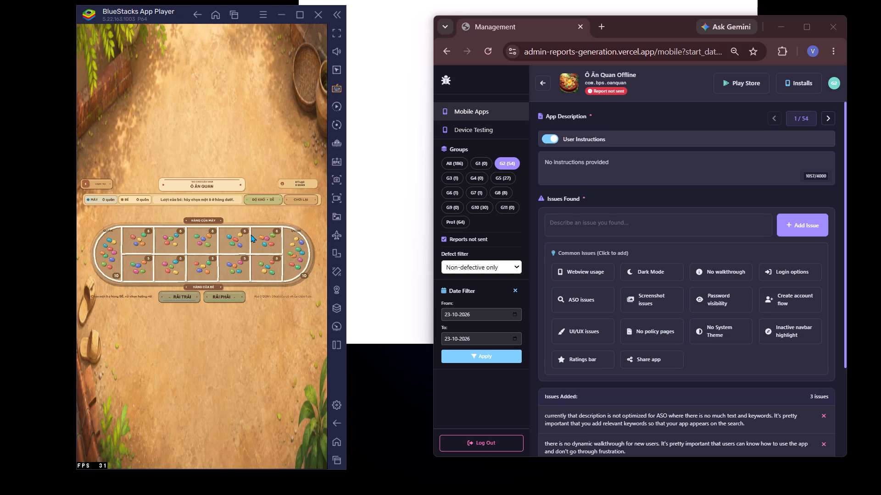
{"action": "left_click_drag", "start_coordinate": [251, 234], "coordinate": [256, 238]}
{"action": "left_click", "coordinate": [259, 241]}
Test the difficulty and replay controls of the one-player game, finishing back at the game's main menu.
{"action": "left_click_drag", "start_coordinate": [298, 199], "coordinate": [295, 195]}
{"action": "left_click", "coordinate": [264, 197]}
{"action": "double_click", "coordinate": [268, 197]}
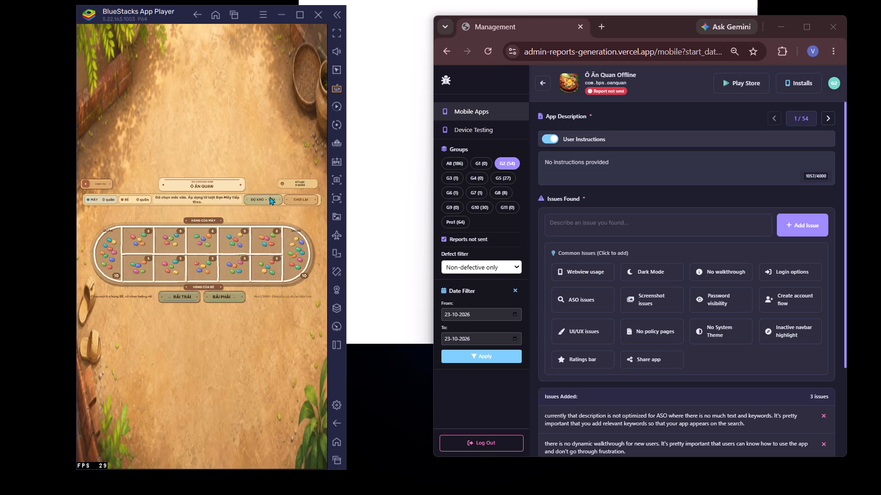
{"action": "double_click", "coordinate": [302, 198]}
{"action": "left_click", "coordinate": [224, 262]}
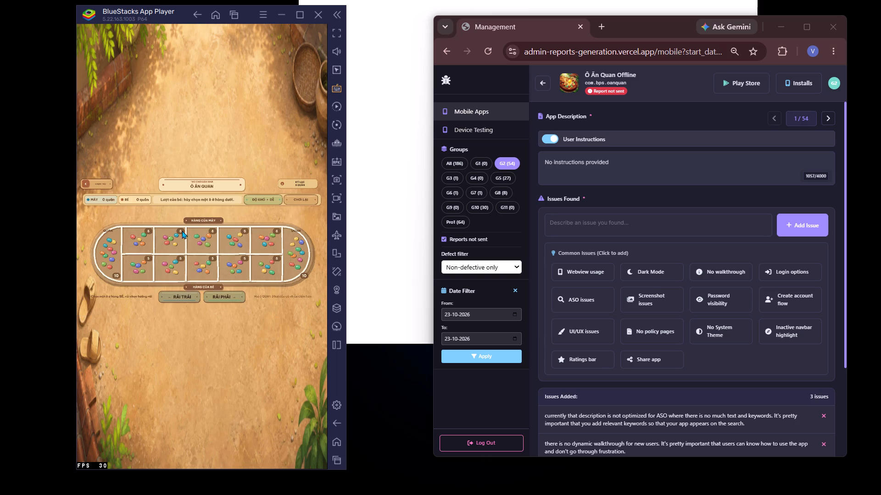
{"action": "left_click", "coordinate": [106, 178]}
{"action": "left_click", "coordinate": [108, 182]}
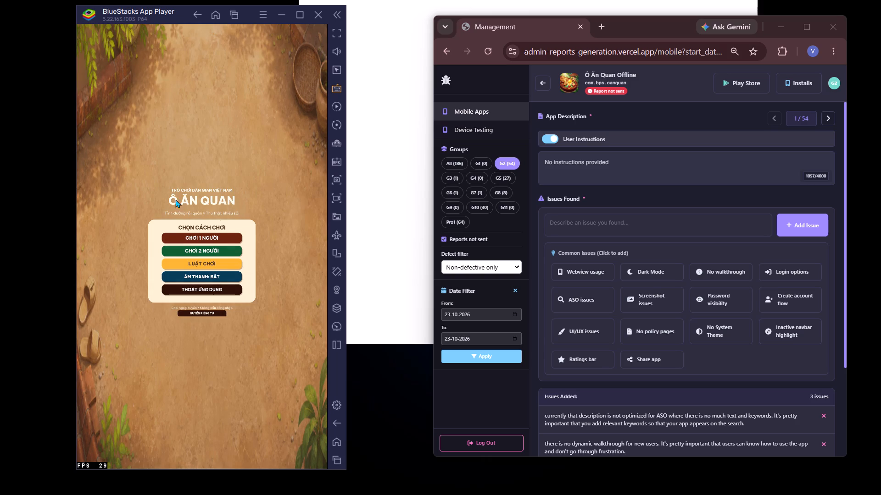
Test the two-player game (Chơi 2 người) by sowing one of player 1's squares, finishing back at the main menu.
{"action": "left_click", "coordinate": [215, 250]}
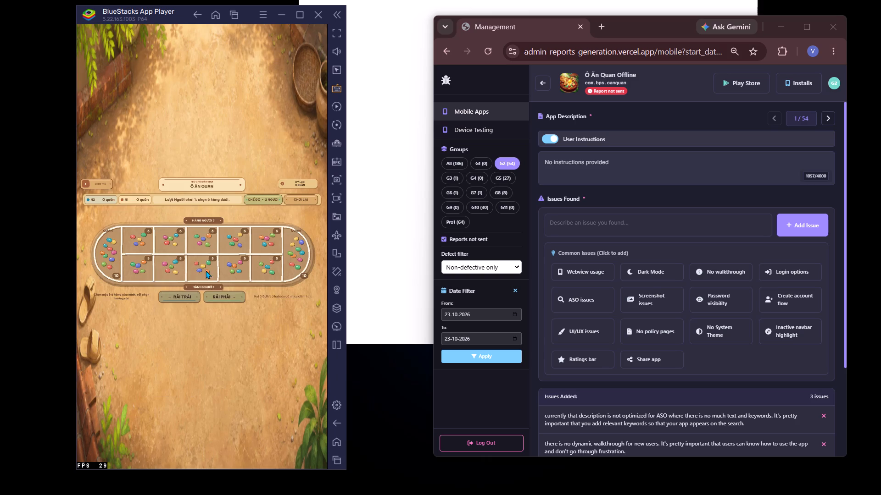
{"action": "double_click", "coordinate": [201, 265]}
{"action": "left_click", "coordinate": [210, 250]}
{"action": "left_click_drag", "start_coordinate": [210, 250], "coordinate": [242, 262]}
{"action": "left_click", "coordinate": [267, 280]}
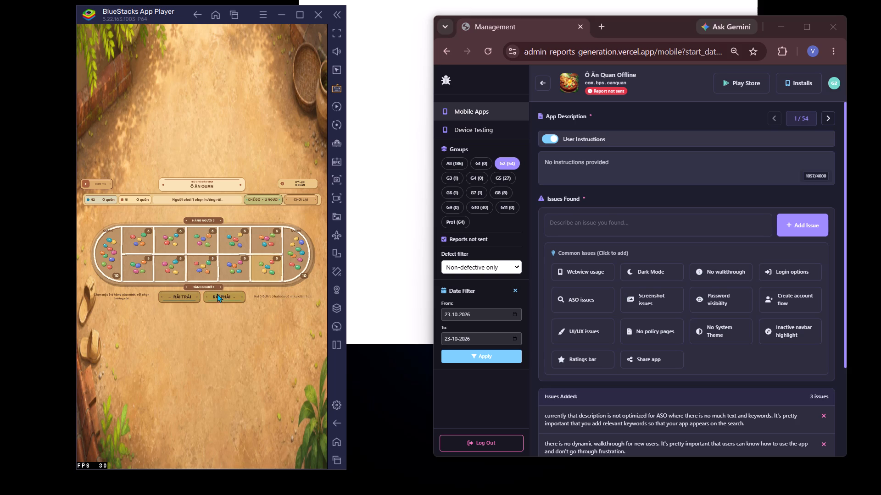
{"action": "double_click", "coordinate": [217, 296]}
{"action": "double_click", "coordinate": [179, 300]}
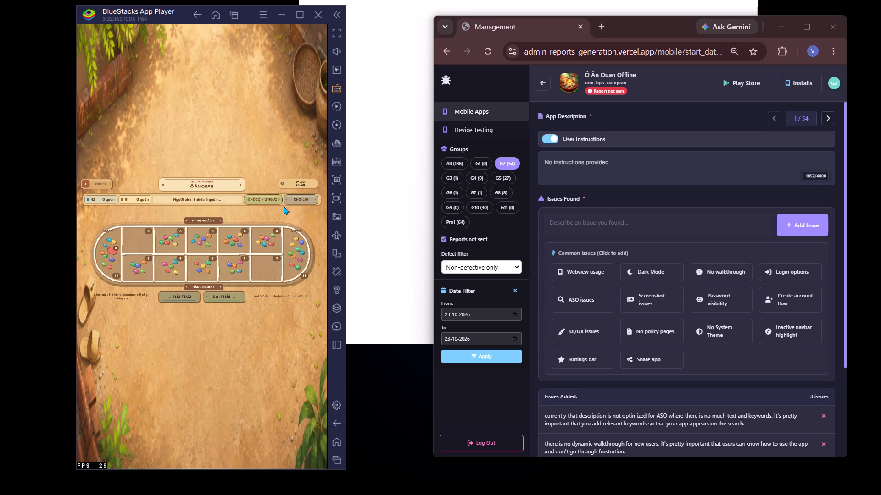
{"action": "left_click", "coordinate": [298, 180]}
{"action": "left_click", "coordinate": [106, 187]}
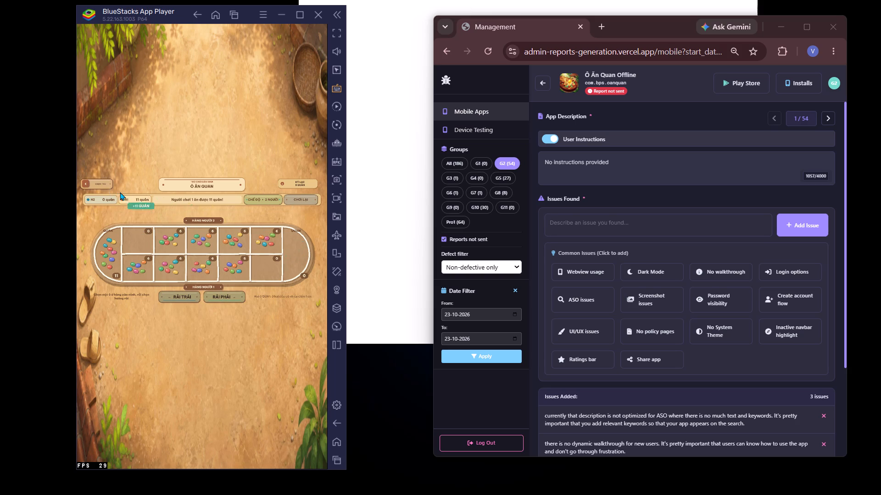
View the game rules (Luật chơi) and dismiss them with Đã hiểu.
{"action": "left_click", "coordinate": [203, 265]}
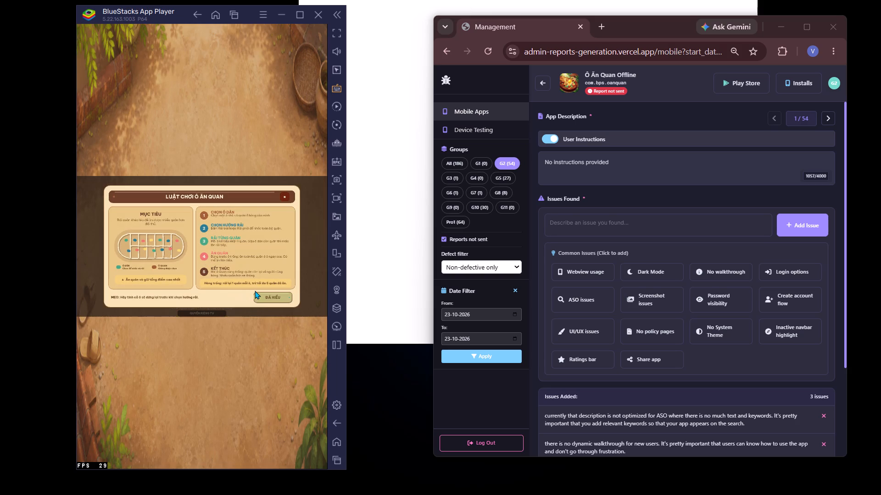
{"action": "left_click", "coordinate": [259, 291]}
{"action": "double_click", "coordinate": [258, 297]}
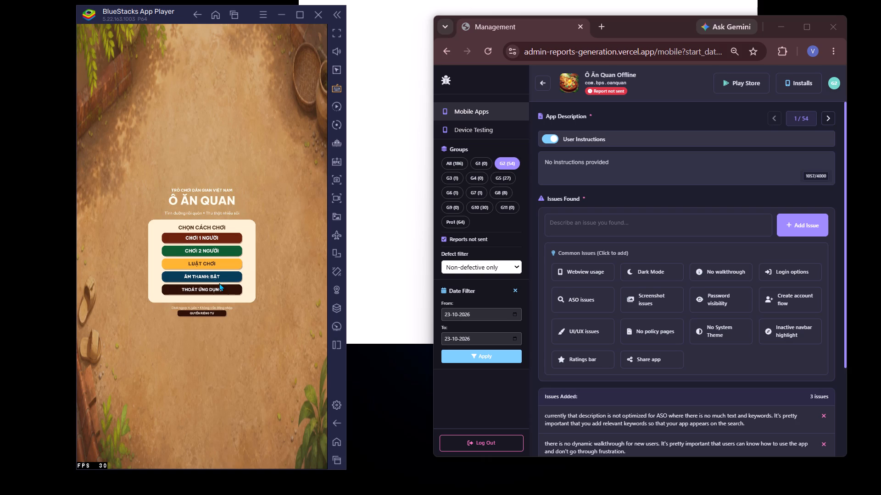
Test exiting Ô Ăn Quan with Thoát ứng dụng and reopen it from the recent apps.
{"action": "left_click", "coordinate": [225, 287]}
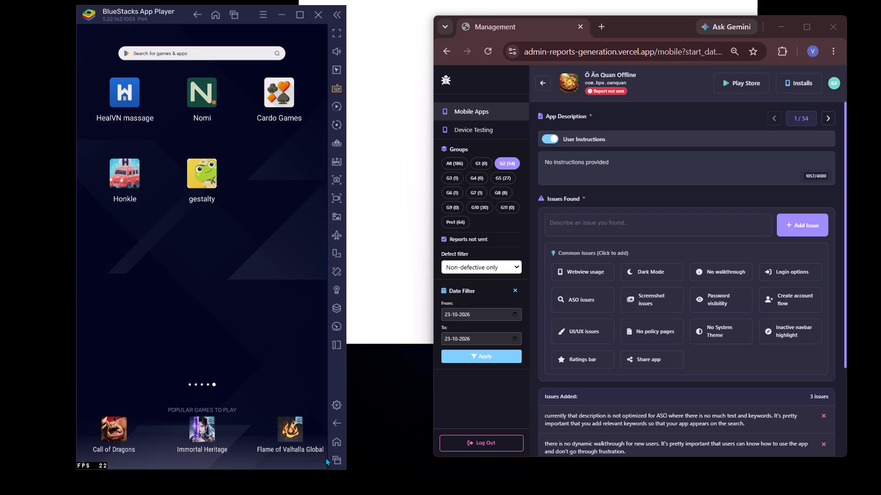
{"action": "left_click", "coordinate": [330, 457]}
{"action": "left_click", "coordinate": [334, 459]}
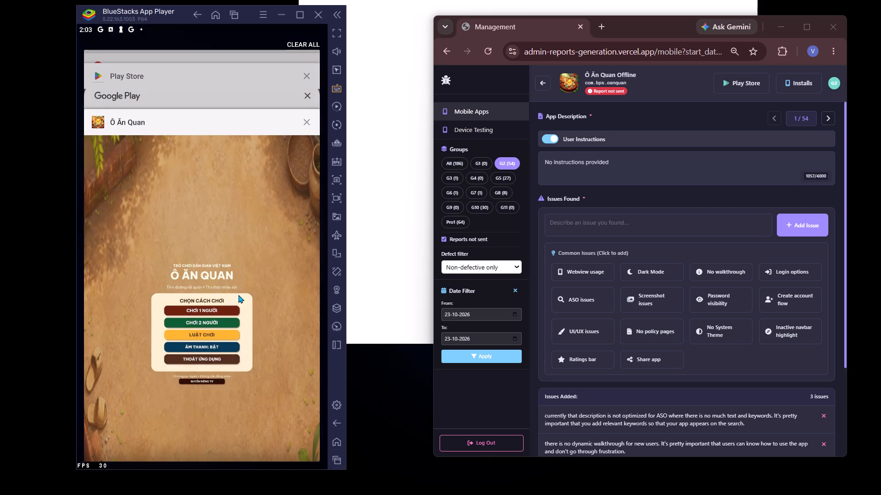
{"action": "left_click", "coordinate": [237, 292]}
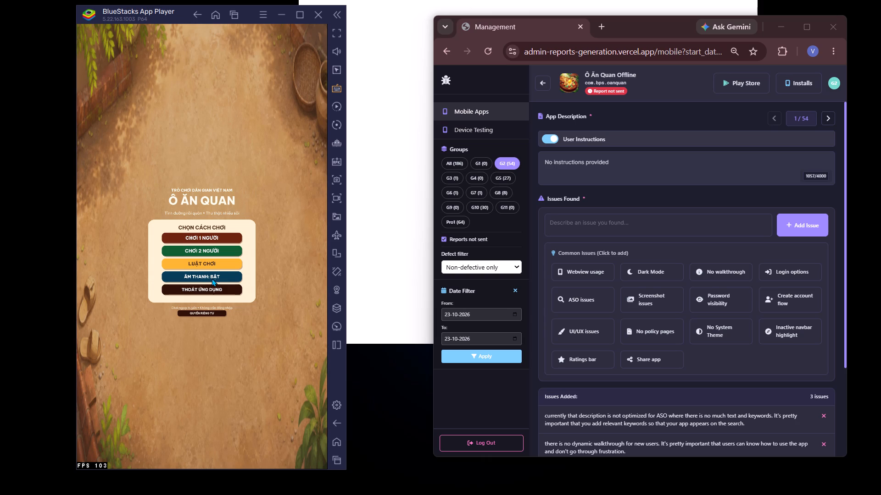
Test the game's sound toggle (Âm thanh) and its privacy option (Quyền riêng tư), returning to the main menu.
{"action": "left_click", "coordinate": [212, 278]}
{"action": "left_click", "coordinate": [212, 278]}
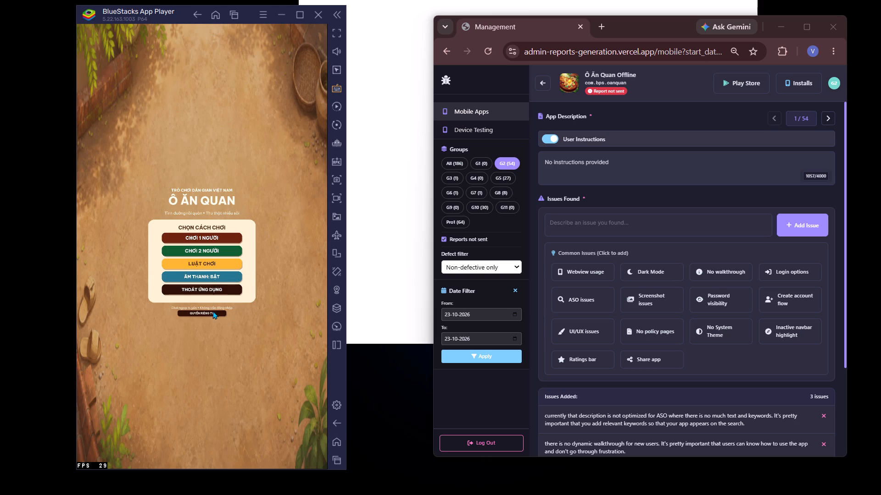
{"action": "left_click", "coordinate": [212, 311]}
{"action": "double_click", "coordinate": [201, 248]}
{"action": "left_click_drag", "start_coordinate": [212, 244], "coordinate": [216, 204]}
{"action": "left_click", "coordinate": [266, 298]}
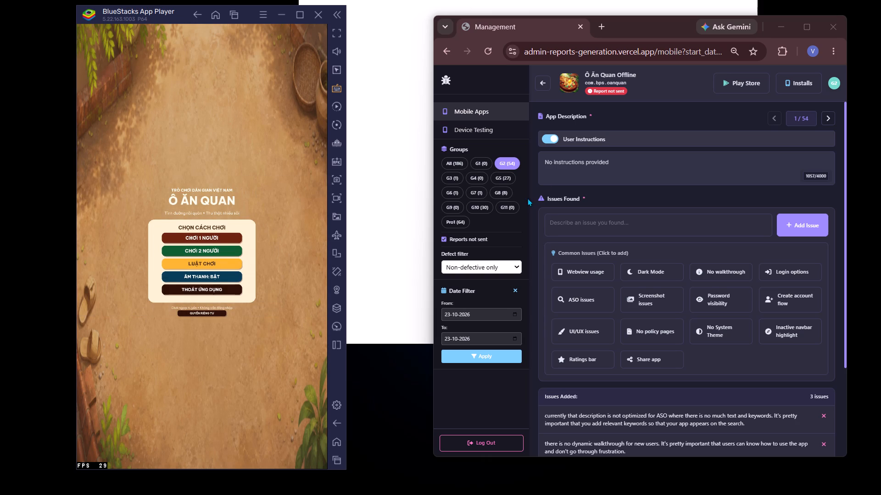
In the Management page, show Ô Ăn Quan Offline's app description instead of its user instructions and read through it.
{"action": "left_click", "coordinate": [555, 143]}
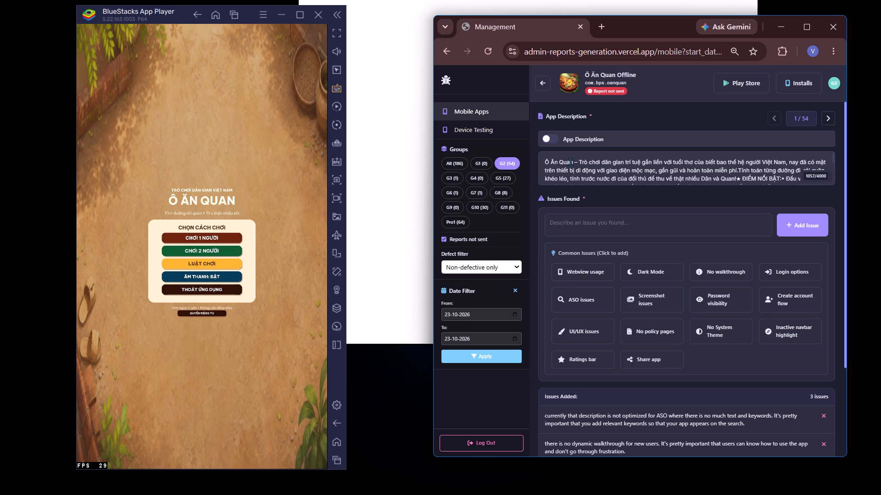
{"action": "left_click_drag", "start_coordinate": [570, 161], "coordinate": [558, 162]}
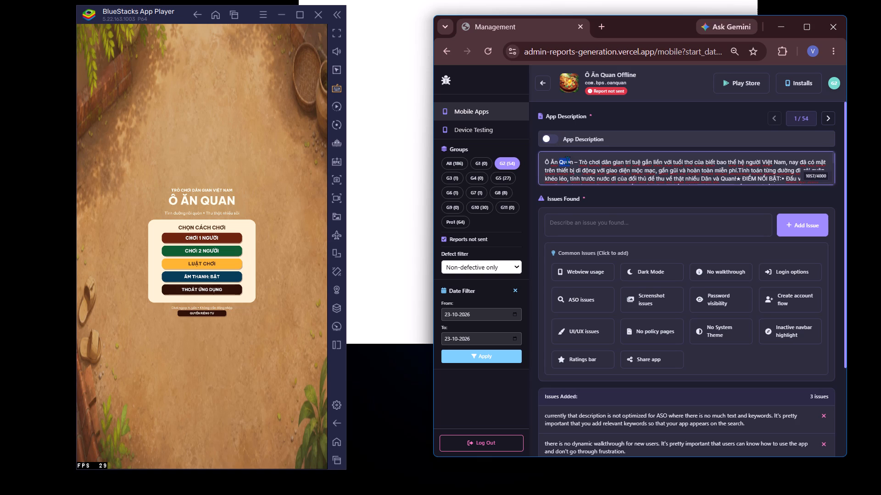
{"action": "left_click", "coordinate": [612, 167]}
{"action": "left_click_drag", "start_coordinate": [612, 160], "coordinate": [600, 161]}
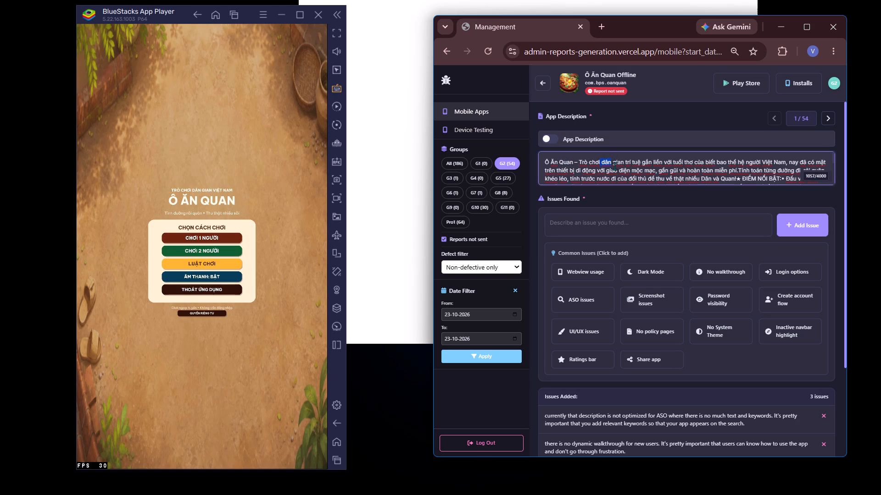
{"action": "left_click", "coordinate": [609, 166]}
{"action": "left_click_drag", "start_coordinate": [581, 170], "coordinate": [597, 169]}
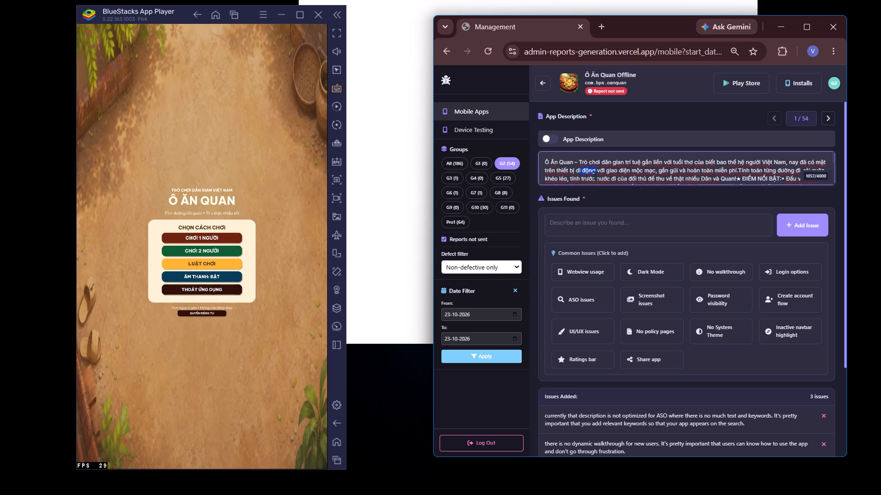
{"action": "left_click", "coordinate": [591, 173]}
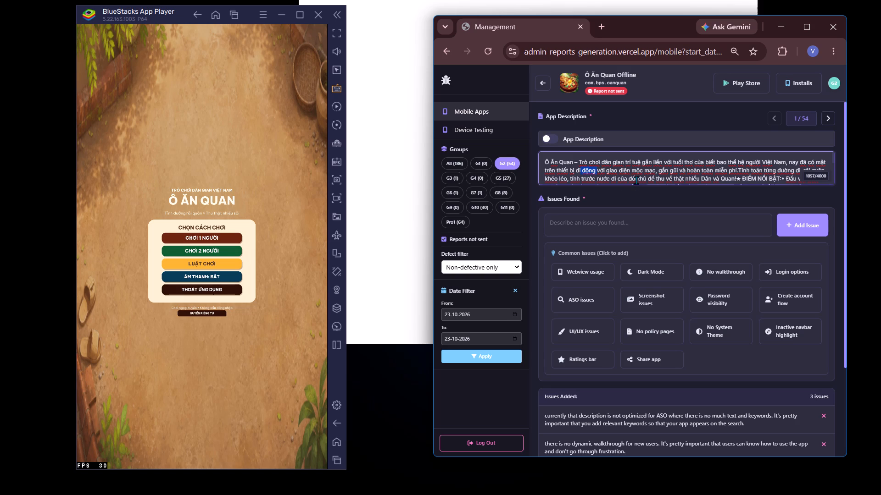
{"action": "left_click", "coordinate": [636, 180]}
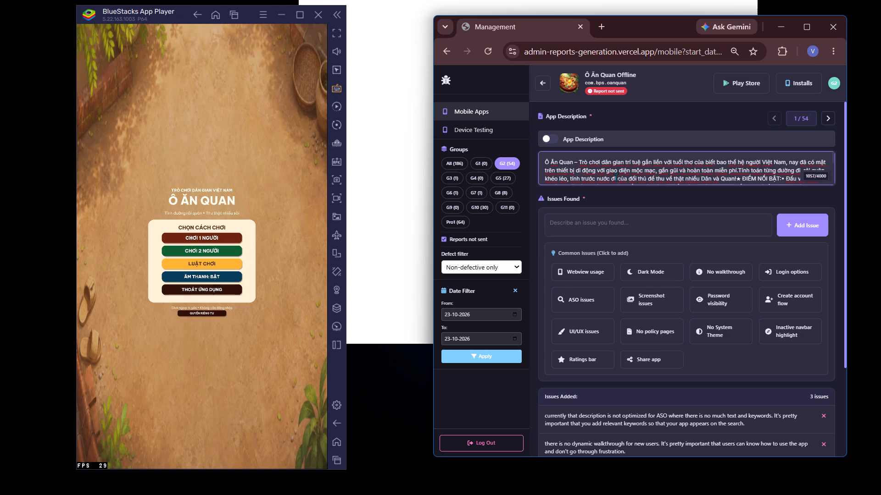
{"action": "left_click_drag", "start_coordinate": [617, 176], "coordinate": [621, 176]}
{"action": "left_click", "coordinate": [620, 174]}
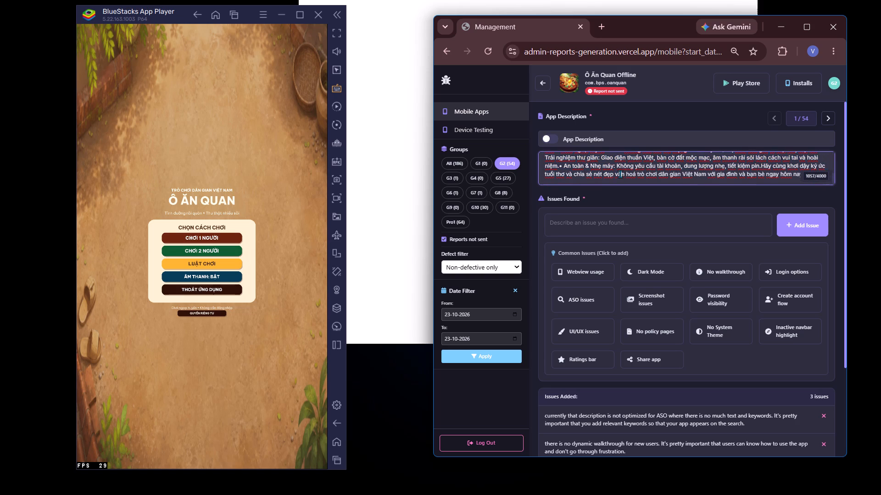
Translate the word "Nhẹ" in the app description to English, close the translation and switch back to the user instructions.
{"action": "left_click_drag", "start_coordinate": [603, 163], "coordinate": [594, 163]}
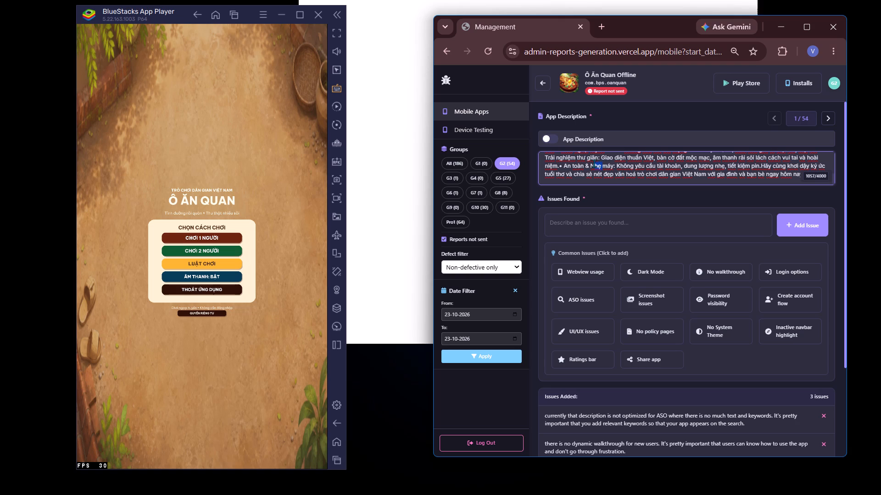
{"action": "left_click_drag", "start_coordinate": [594, 163], "coordinate": [590, 163]}
{"action": "right_click", "coordinate": [595, 166]}
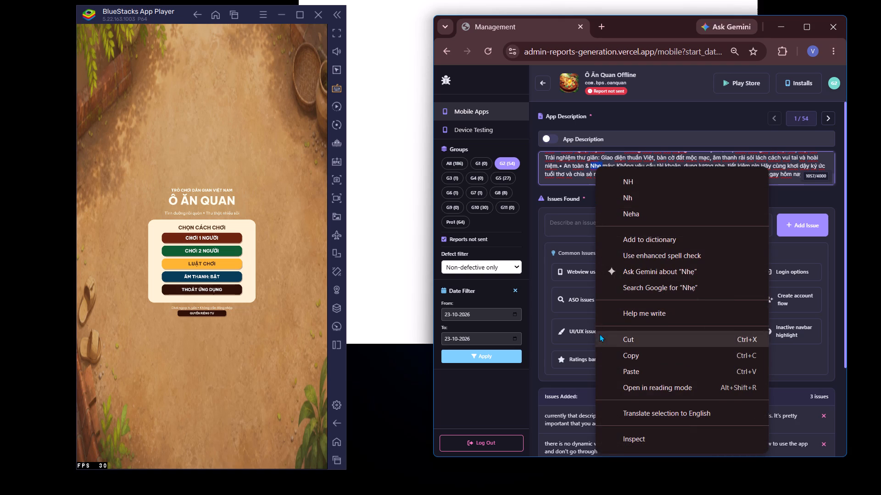
{"action": "left_click", "coordinate": [636, 414]}
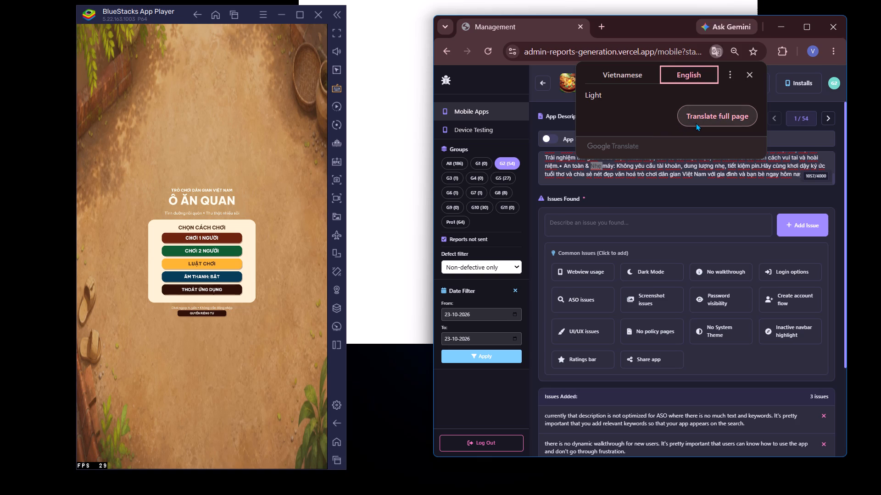
{"action": "left_click", "coordinate": [619, 79]}
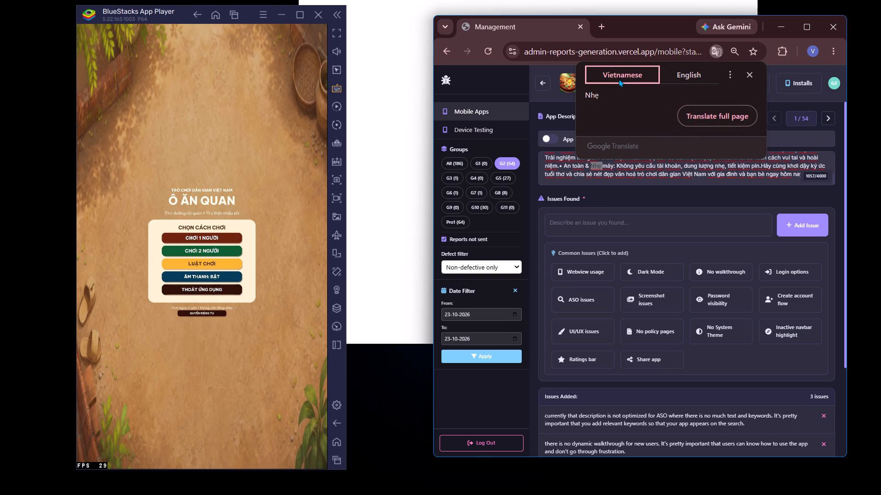
{"action": "left_click", "coordinate": [751, 77]}
{"action": "left_click", "coordinate": [610, 166]}
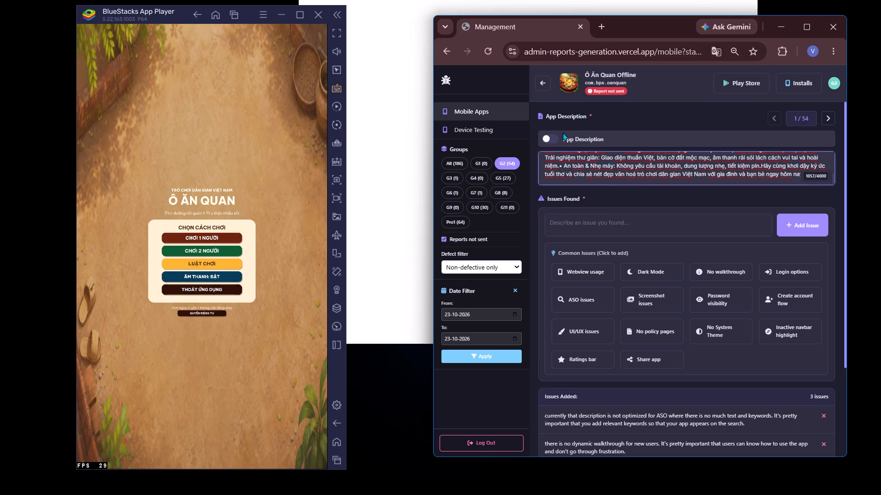
{"action": "left_click", "coordinate": [551, 139]}
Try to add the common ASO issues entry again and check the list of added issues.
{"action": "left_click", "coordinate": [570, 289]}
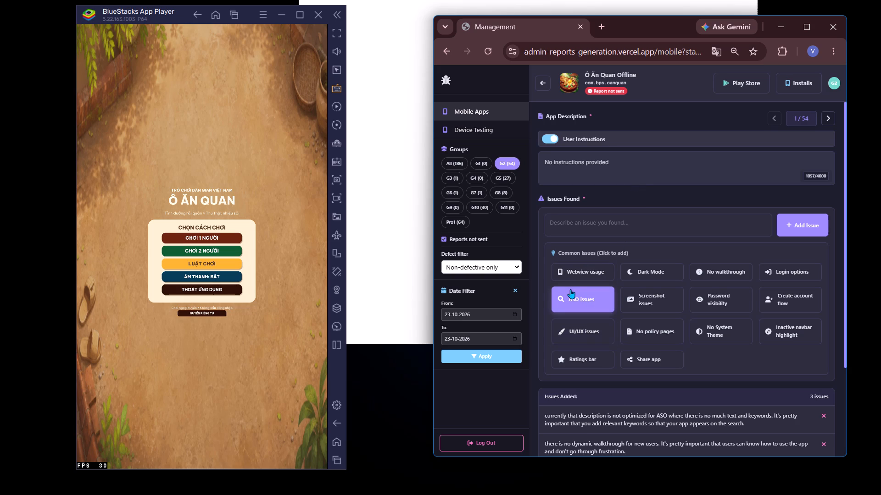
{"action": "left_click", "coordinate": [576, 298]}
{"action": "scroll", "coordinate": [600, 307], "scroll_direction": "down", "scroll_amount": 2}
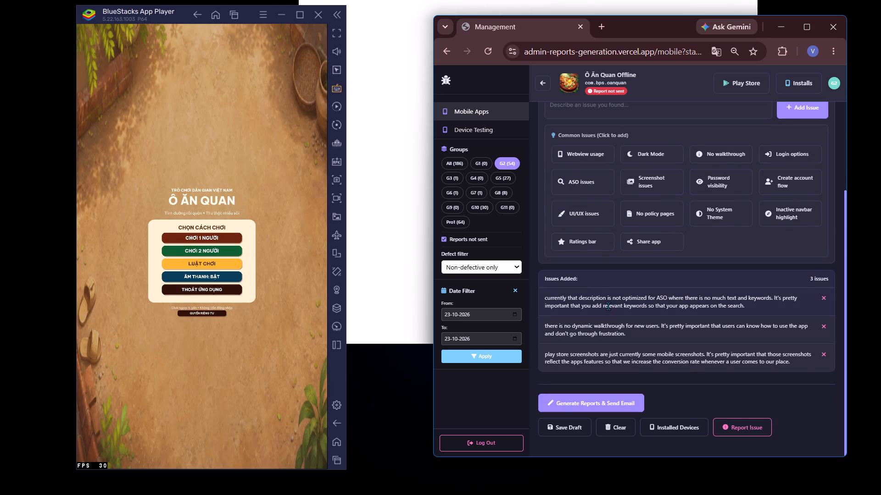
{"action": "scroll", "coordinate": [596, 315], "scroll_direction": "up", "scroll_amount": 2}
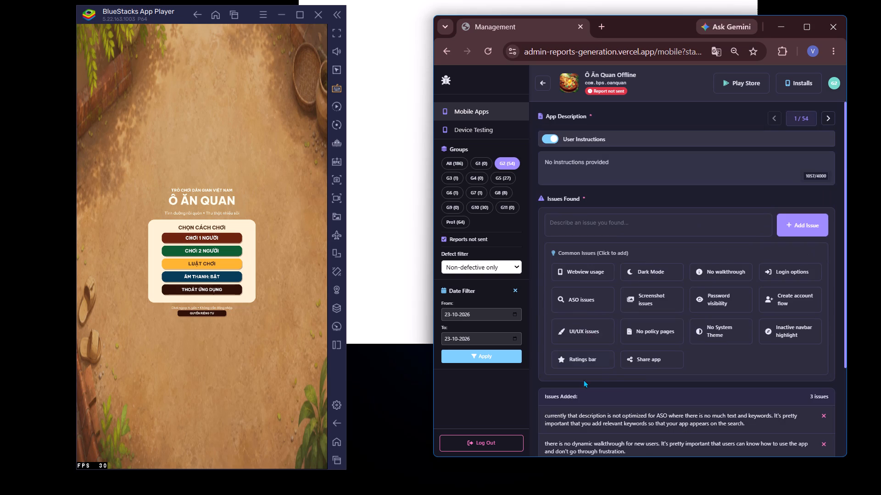
{"action": "left_click", "coordinate": [610, 229]}
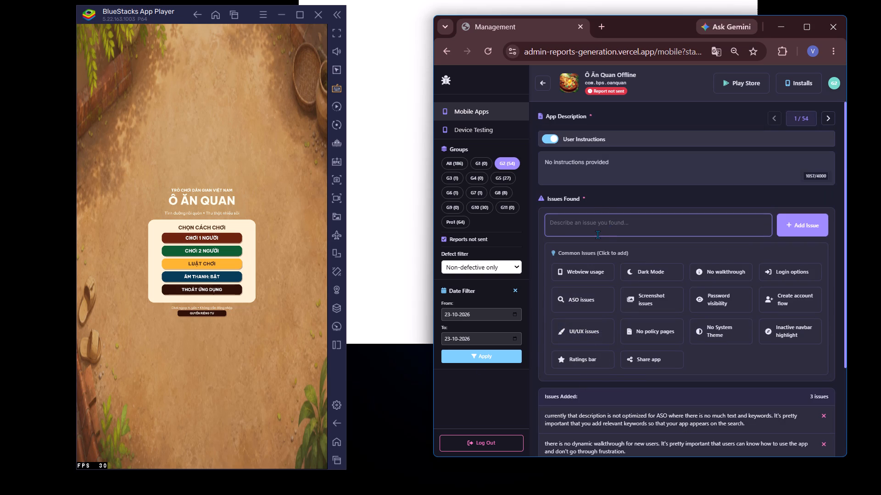
{"action": "key", "text": "super+v"}
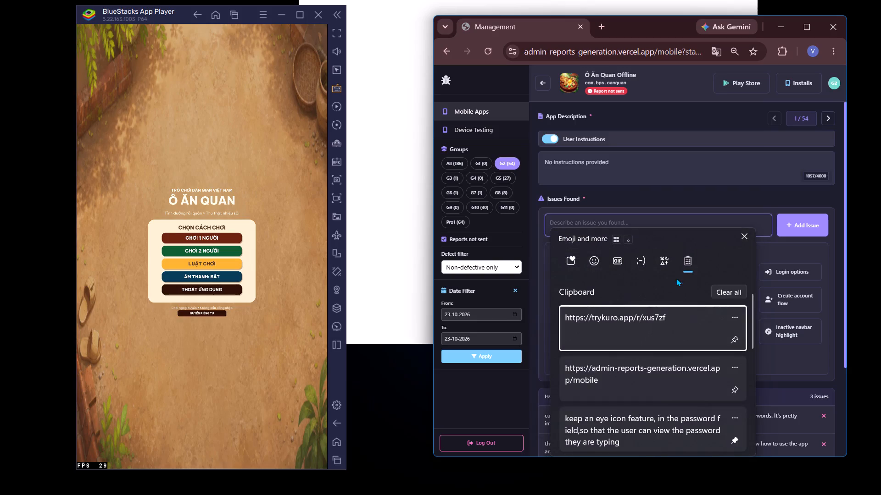
{"action": "scroll", "coordinate": [638, 346], "scroll_direction": "down", "scroll_amount": 3}
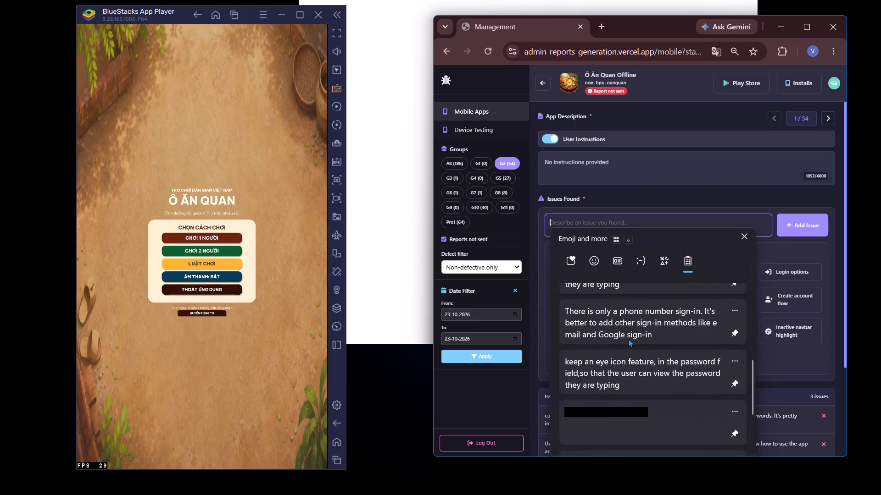
{"action": "scroll", "coordinate": [637, 336], "scroll_direction": "down", "scroll_amount": 3}
{"action": "scroll", "coordinate": [637, 338], "scroll_direction": "up", "scroll_amount": 2}
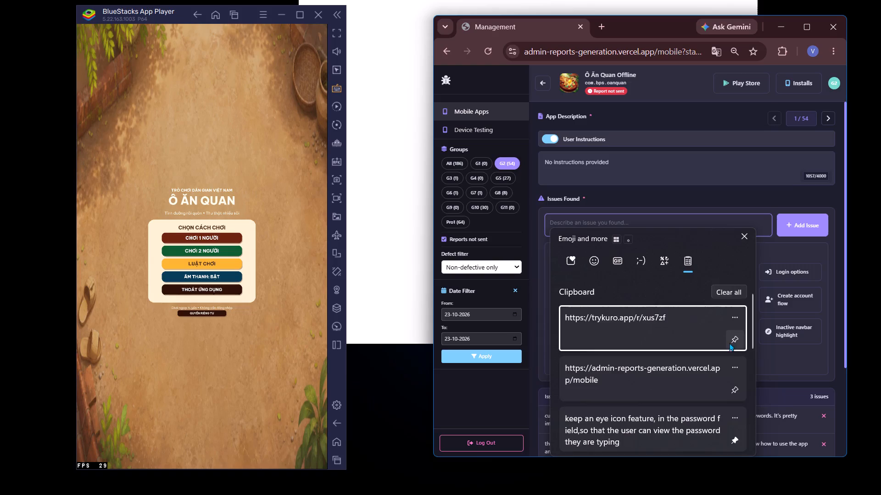
{"action": "scroll", "coordinate": [726, 340], "scroll_direction": "down", "scroll_amount": 3}
{"action": "scroll", "coordinate": [661, 418], "scroll_direction": "down", "scroll_amount": 1}
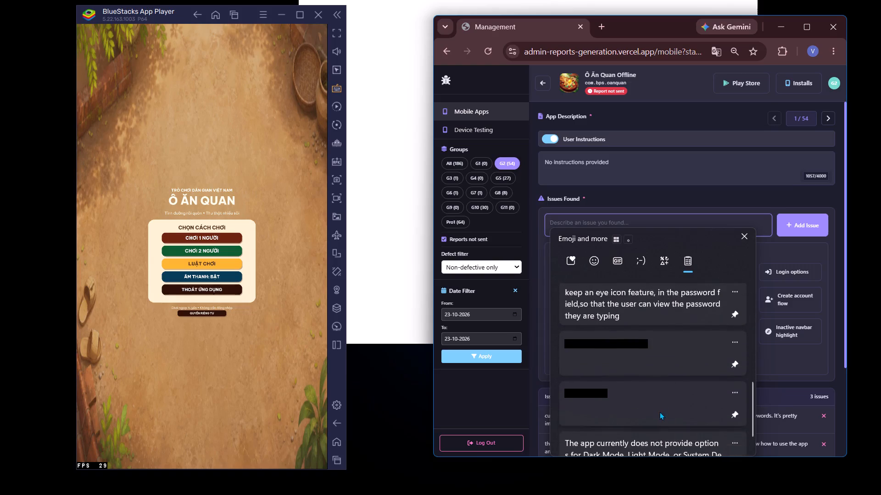
{"action": "scroll", "coordinate": [659, 412], "scroll_direction": "down", "scroll_amount": 2}
{"action": "scroll", "coordinate": [659, 410], "scroll_direction": "up", "scroll_amount": 2}
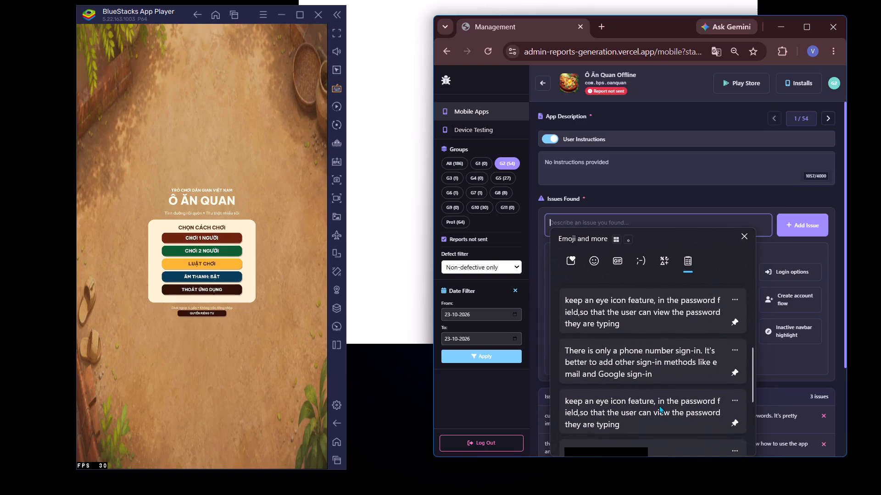
{"action": "scroll", "coordinate": [655, 371], "scroll_direction": "up", "scroll_amount": 2}
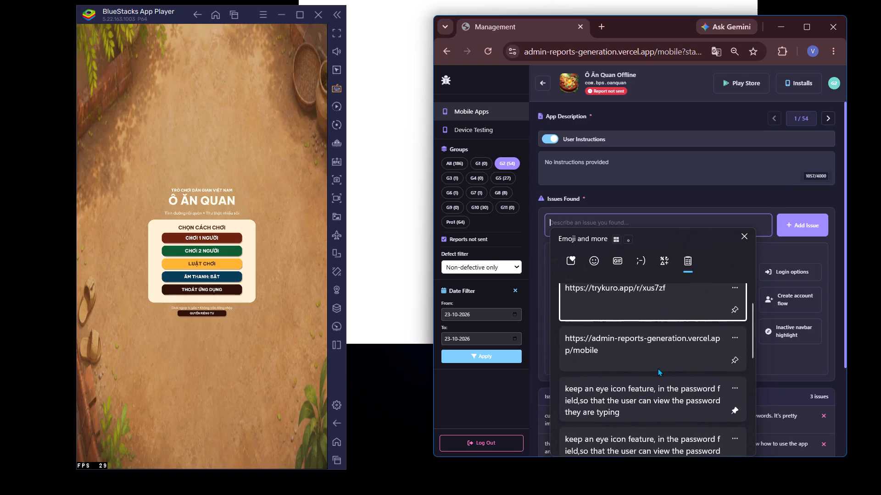
{"action": "scroll", "coordinate": [680, 354], "scroll_direction": "up", "scroll_amount": 2}
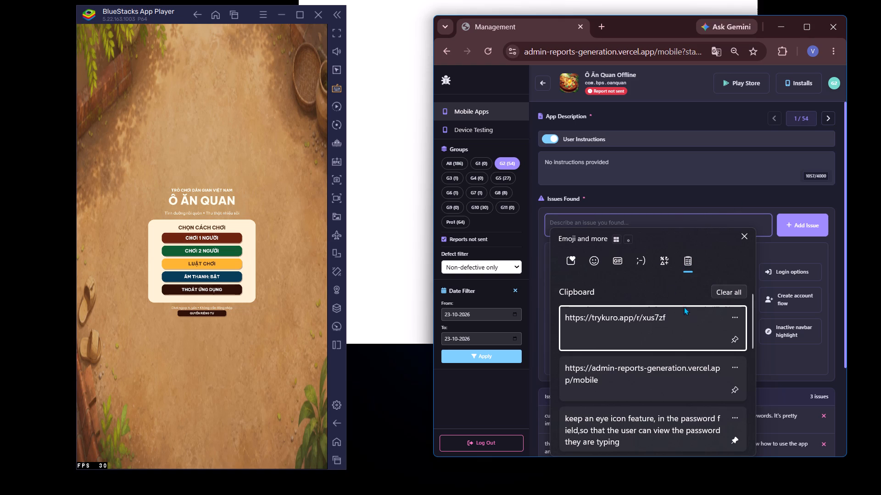
Clear all unpinned items from the clipboard history and check the pinned entries for the issue text.
{"action": "left_click", "coordinate": [727, 292]}
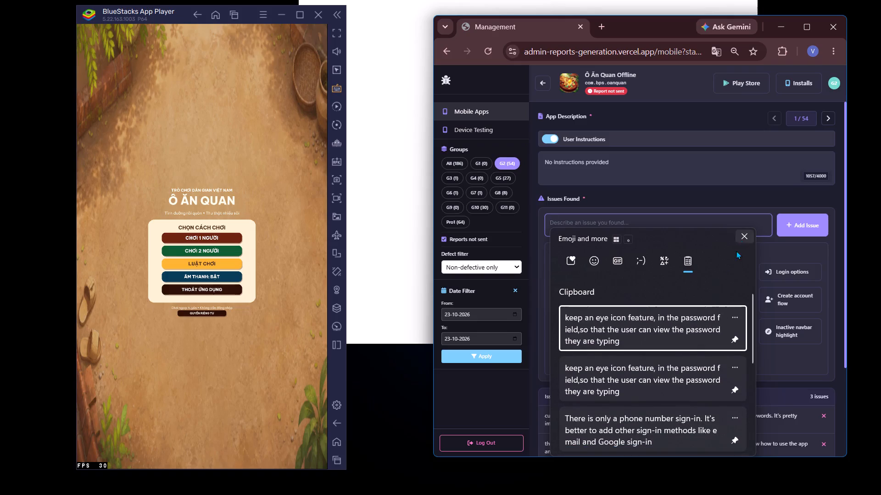
{"action": "scroll", "coordinate": [693, 357], "scroll_direction": "down", "scroll_amount": 3}
{"action": "scroll", "coordinate": [693, 357], "scroll_direction": "up", "scroll_amount": 2}
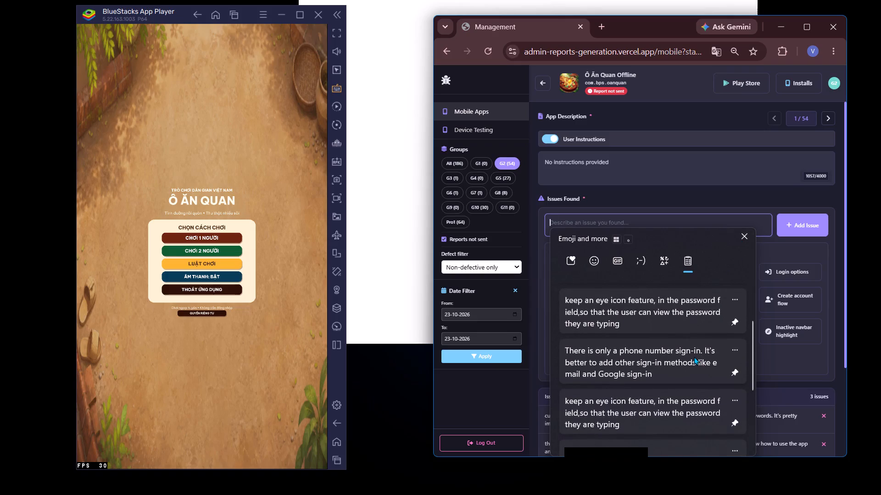
{"action": "scroll", "coordinate": [694, 357], "scroll_direction": "up", "scroll_amount": 1}
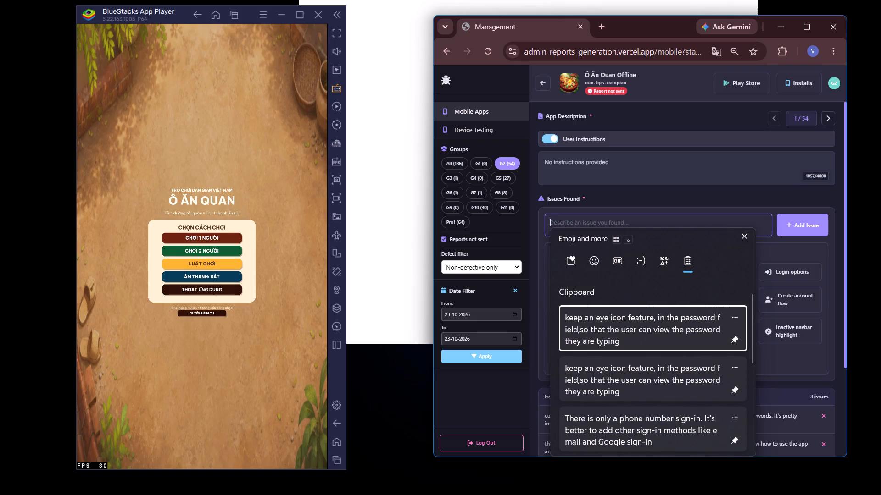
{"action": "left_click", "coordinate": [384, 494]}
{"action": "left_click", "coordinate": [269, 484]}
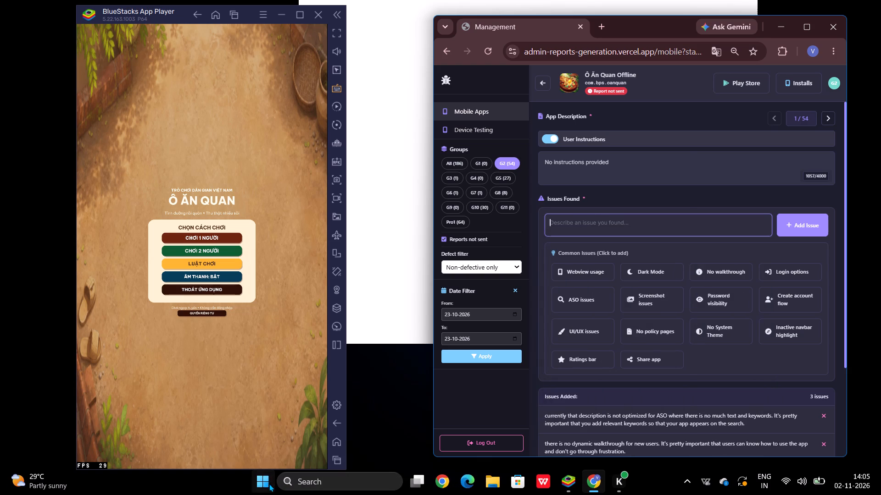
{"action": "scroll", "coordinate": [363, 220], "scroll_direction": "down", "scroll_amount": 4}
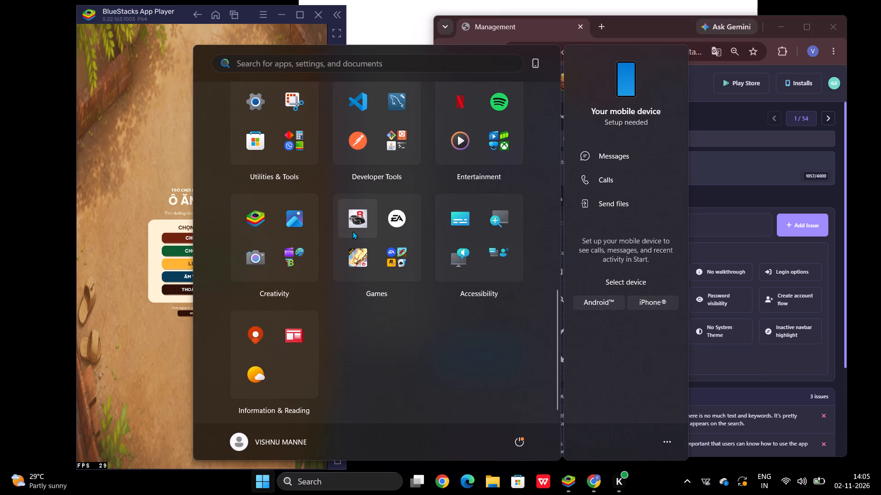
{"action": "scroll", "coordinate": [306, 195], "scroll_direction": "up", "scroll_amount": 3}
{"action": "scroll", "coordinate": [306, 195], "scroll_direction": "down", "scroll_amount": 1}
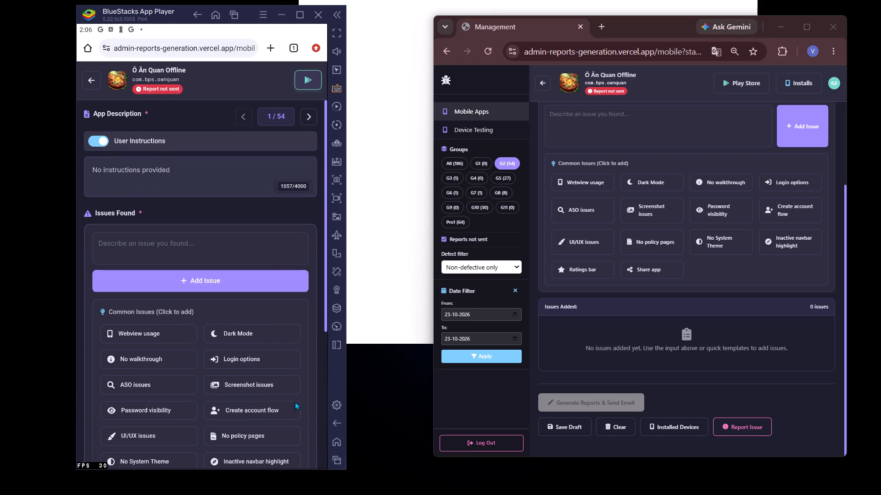
{"action": "left_click", "coordinate": [223, 82]}
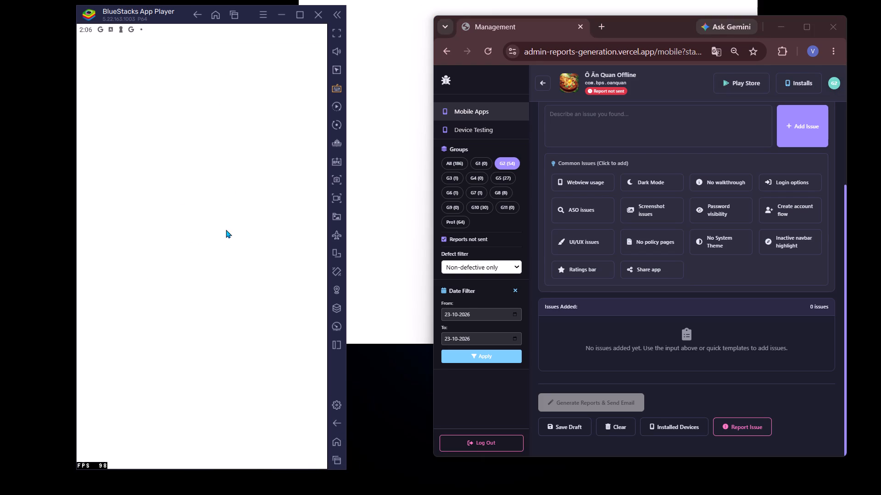
{"action": "left_click", "coordinate": [174, 117]}
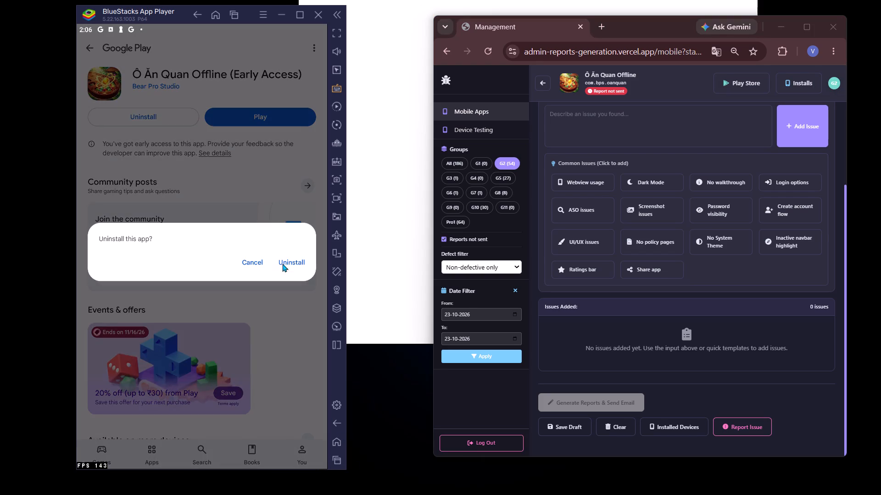
{"action": "left_click", "coordinate": [282, 264]}
Return to the App Feedback page in the BlueStacks browser, advance to the second app and open its Play Store page.
{"action": "left_click", "coordinate": [332, 465]}
{"action": "left_click", "coordinate": [199, 148]}
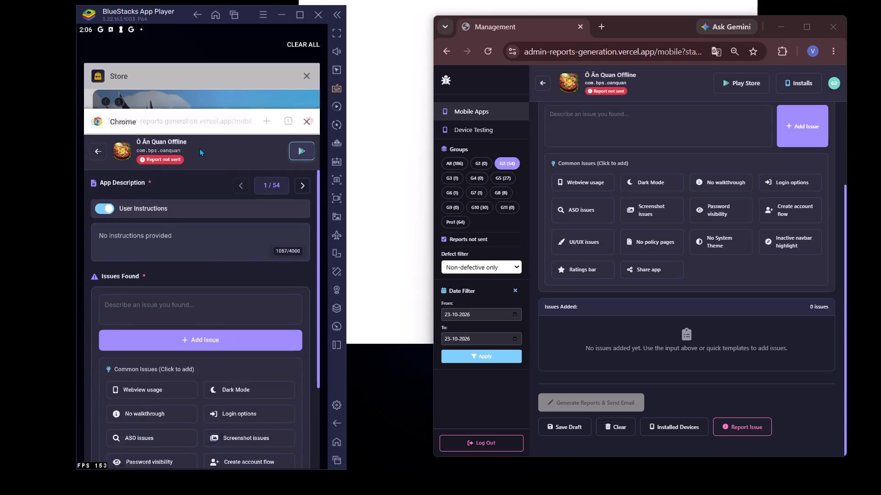
{"action": "left_click", "coordinate": [316, 112]}
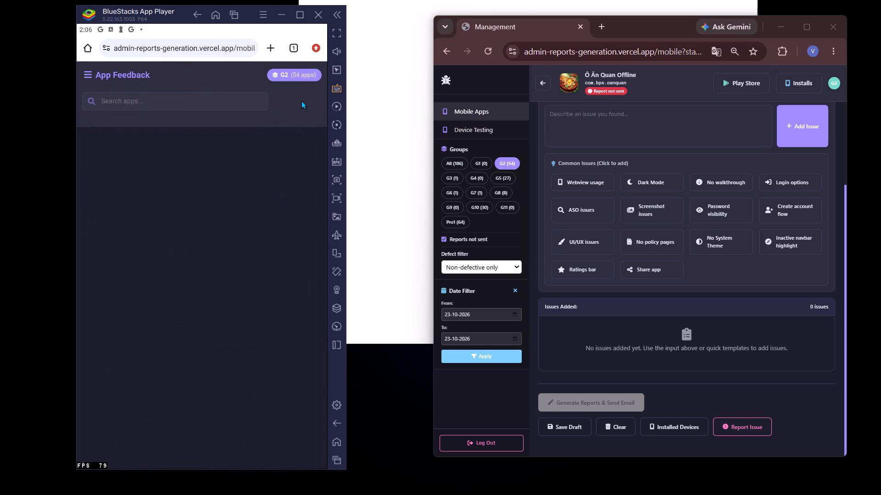
{"action": "left_click", "coordinate": [309, 74]}
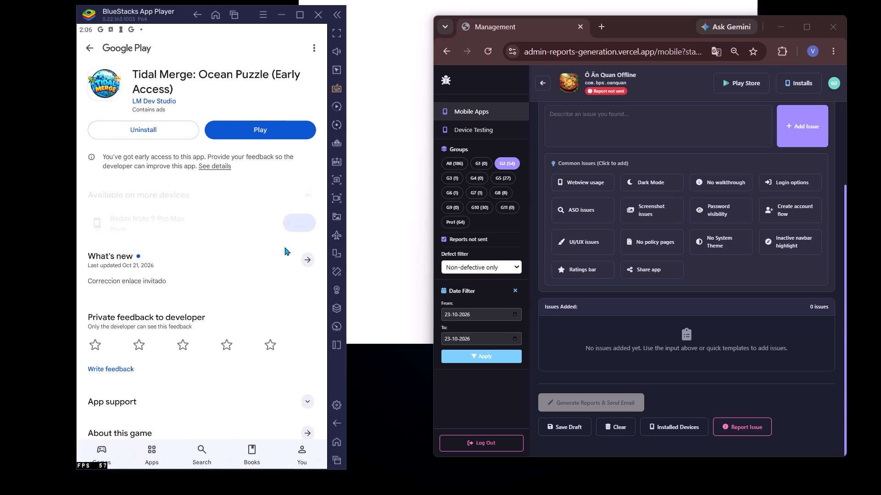
Examine Tidal Merge's Play Store listing, including its description and screenshots.
{"action": "scroll", "coordinate": [268, 236], "scroll_direction": "down", "scroll_amount": 10}
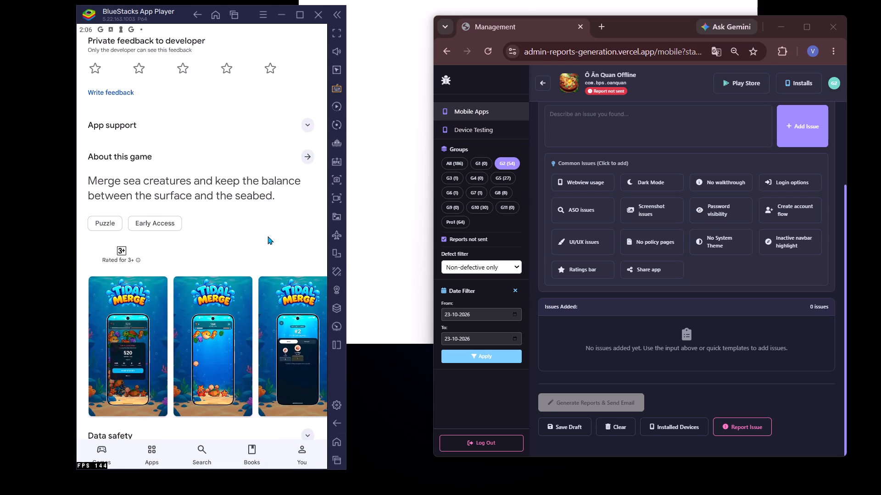
{"action": "left_click_drag", "start_coordinate": [256, 300], "coordinate": [18, 240]}
{"action": "left_click_drag", "start_coordinate": [245, 219], "coordinate": [64, 201]}
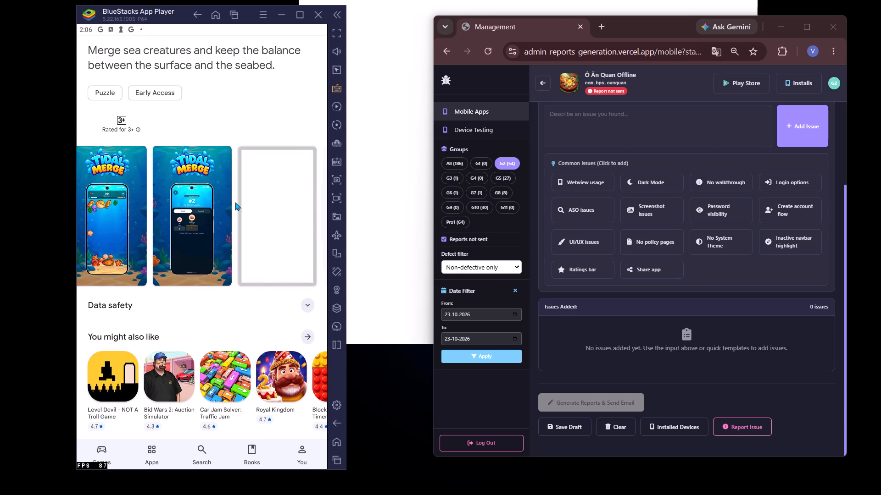
{"action": "scroll", "coordinate": [226, 179], "scroll_direction": "up", "scroll_amount": 20}
{"action": "scroll", "coordinate": [226, 179], "scroll_direction": "up", "scroll_amount": 1}
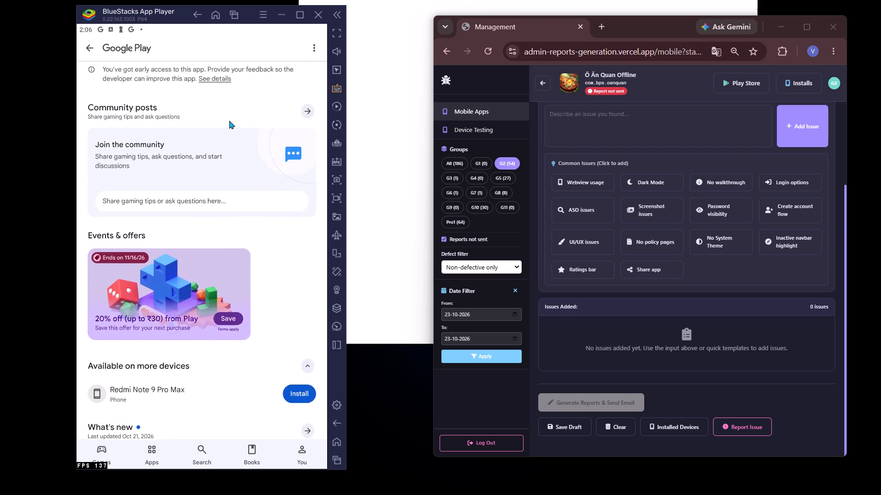
{"action": "scroll", "coordinate": [223, 122], "scroll_direction": "up", "scroll_amount": 3}
Launch Tidal Merge from its Play Store page and start a game in Zen mode.
{"action": "left_click", "coordinate": [233, 138]}
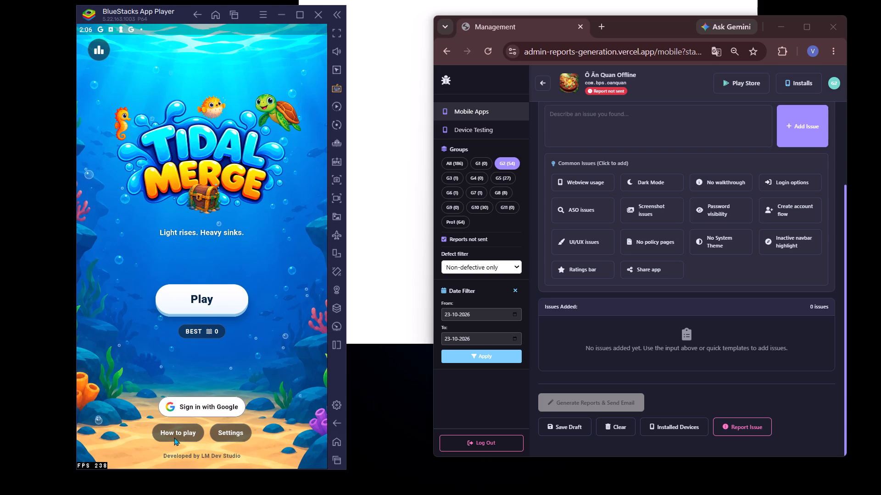
{"action": "left_click", "coordinate": [214, 300]}
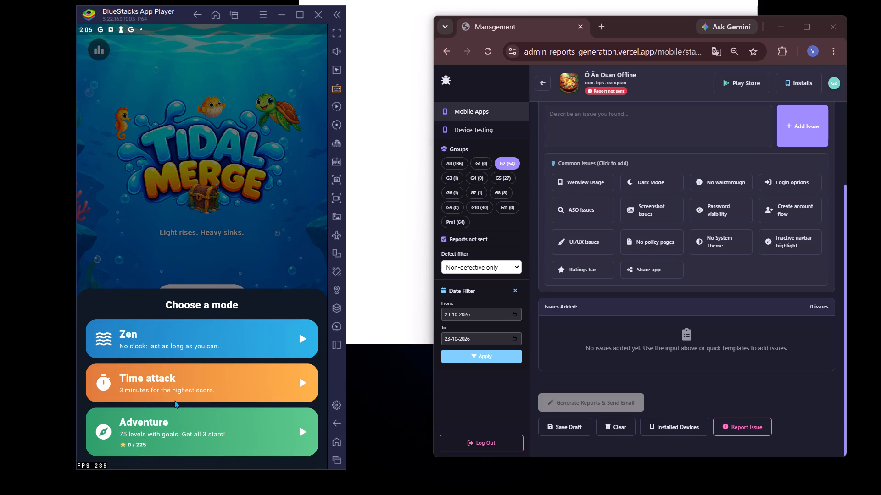
{"action": "scroll", "coordinate": [175, 400], "scroll_direction": "down", "scroll_amount": 4}
{"action": "left_click", "coordinate": [179, 349]}
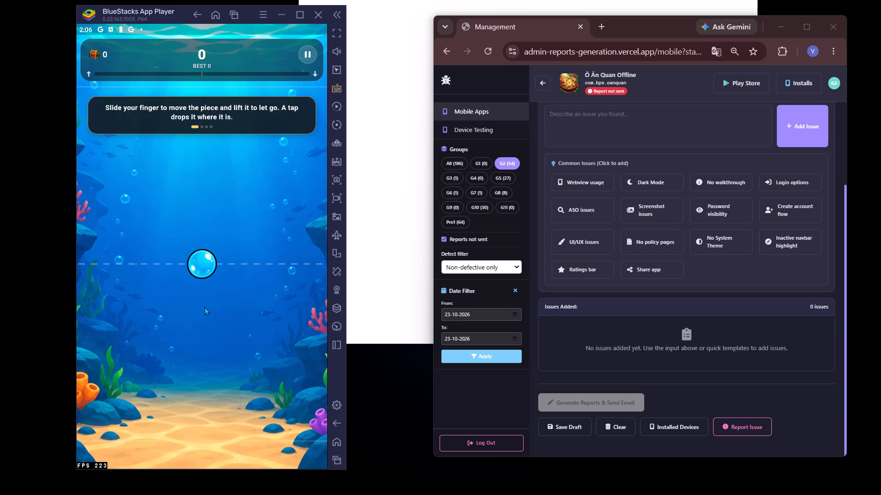
Drop the first pieces in the Zen game to work through the tutorial hints.
{"action": "left_click_drag", "start_coordinate": [202, 271], "coordinate": [194, 312]}
{"action": "triple_click", "coordinate": [186, 262]}
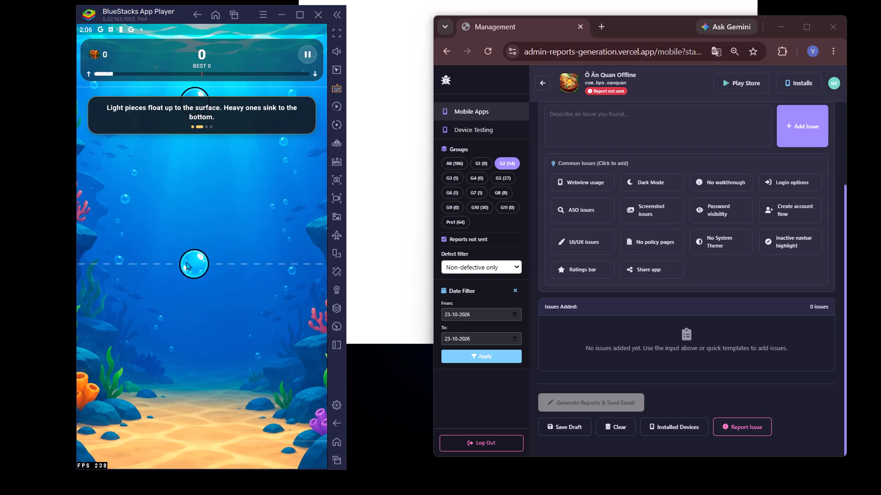
{"action": "double_click", "coordinate": [190, 263]}
{"action": "left_click_drag", "start_coordinate": [191, 263], "coordinate": [199, 263]}
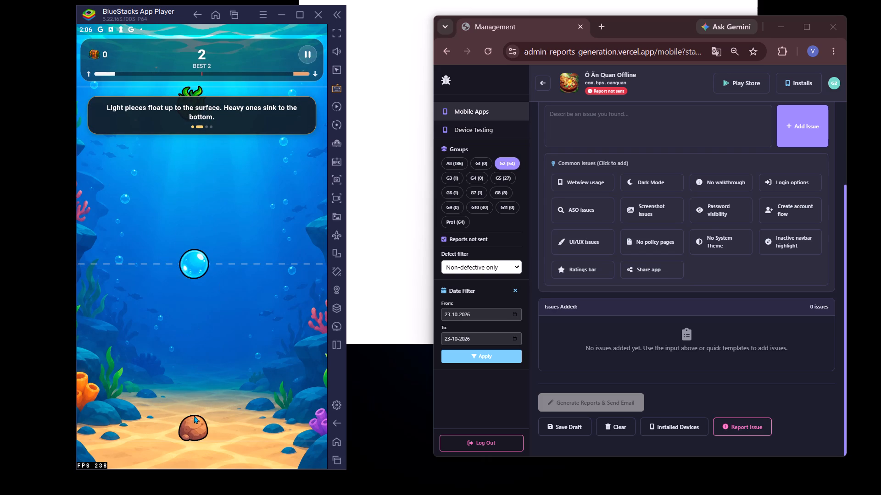
{"action": "double_click", "coordinate": [197, 416]}
{"action": "left_click_drag", "start_coordinate": [199, 419], "coordinate": [204, 414]}
{"action": "triple_click", "coordinate": [205, 413]}
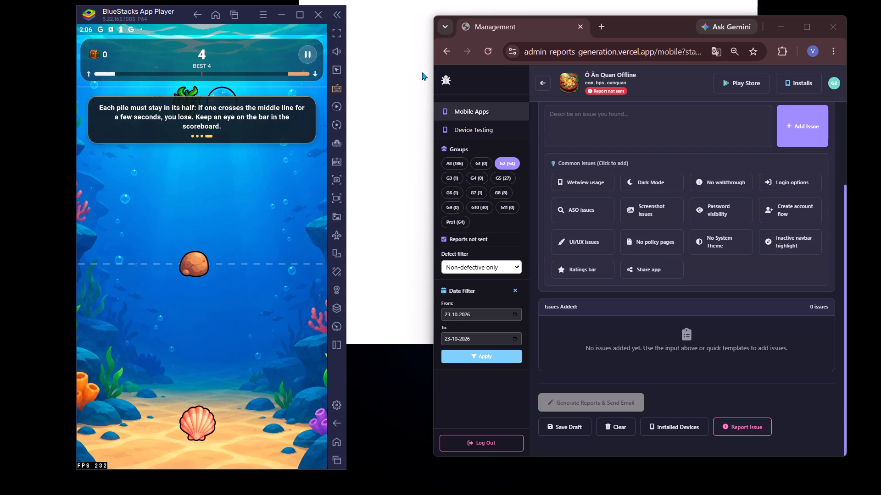
Test dropping more pieces at different positions across the play area, and leave the game through the pause dialog to its home screen.
{"action": "double_click", "coordinate": [217, 119]}
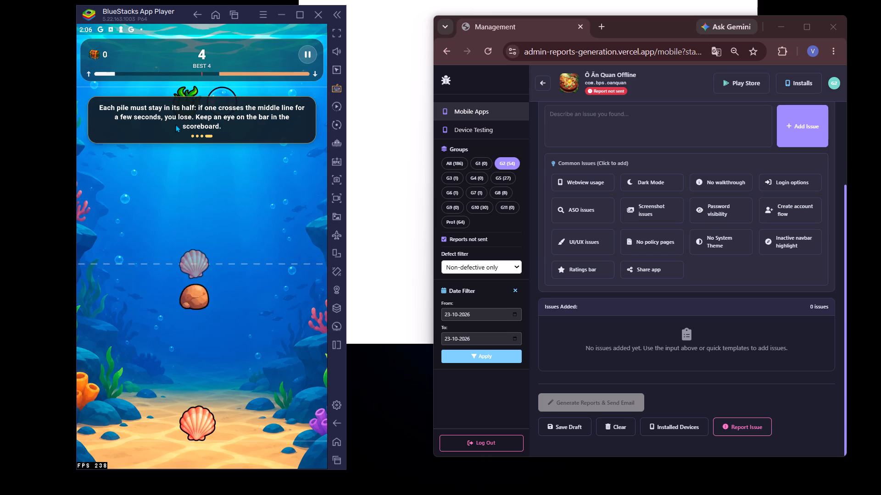
{"action": "left_click_drag", "start_coordinate": [171, 121], "coordinate": [315, 132]}
{"action": "double_click", "coordinate": [233, 120]}
{"action": "left_click_drag", "start_coordinate": [232, 120], "coordinate": [117, 126]}
{"action": "left_click", "coordinate": [52, 127]}
{"action": "left_click_drag", "start_coordinate": [73, 146], "coordinate": [124, 176]}
{"action": "left_click_drag", "start_coordinate": [128, 179], "coordinate": [136, 187]}
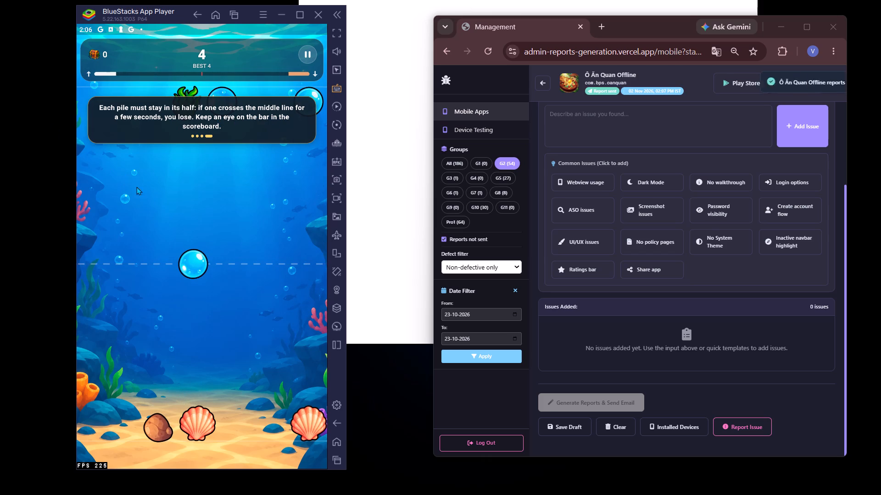
{"action": "left_click_drag", "start_coordinate": [136, 187], "coordinate": [138, 195]}
{"action": "left_click_drag", "start_coordinate": [170, 266], "coordinate": [176, 283]}
{"action": "left_click", "coordinate": [175, 283]}
{"action": "left_click_drag", "start_coordinate": [176, 284], "coordinate": [184, 279]}
{"action": "left_click", "coordinate": [305, 59]}
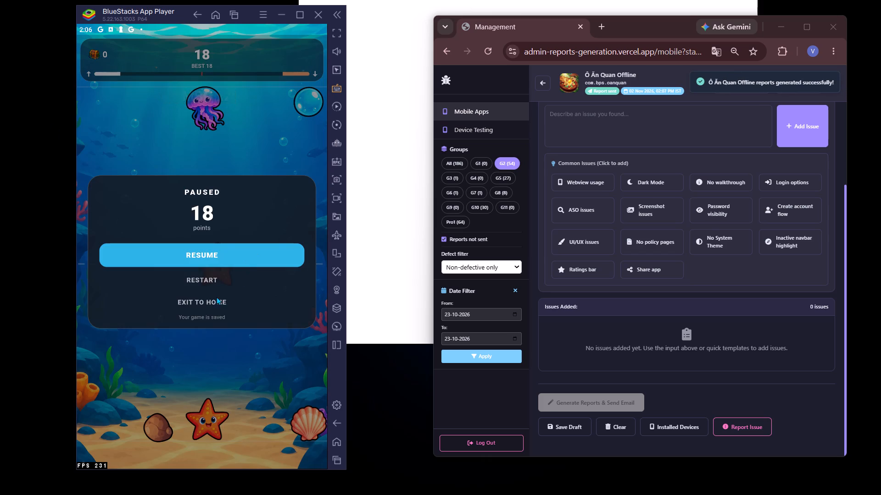
{"action": "left_click", "coordinate": [204, 296]}
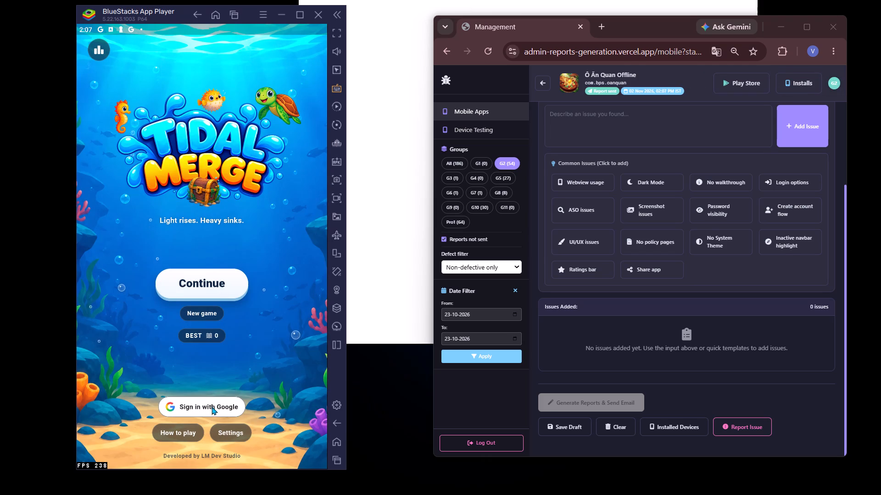
Check the options on Tidal Merge's Settings page and return to the game's home screen.
{"action": "left_click", "coordinate": [225, 429]}
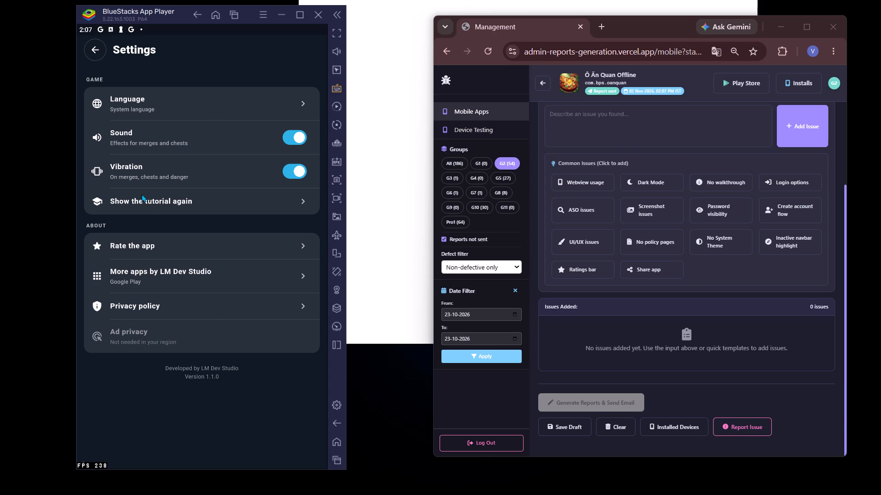
{"action": "left_click", "coordinate": [98, 53]}
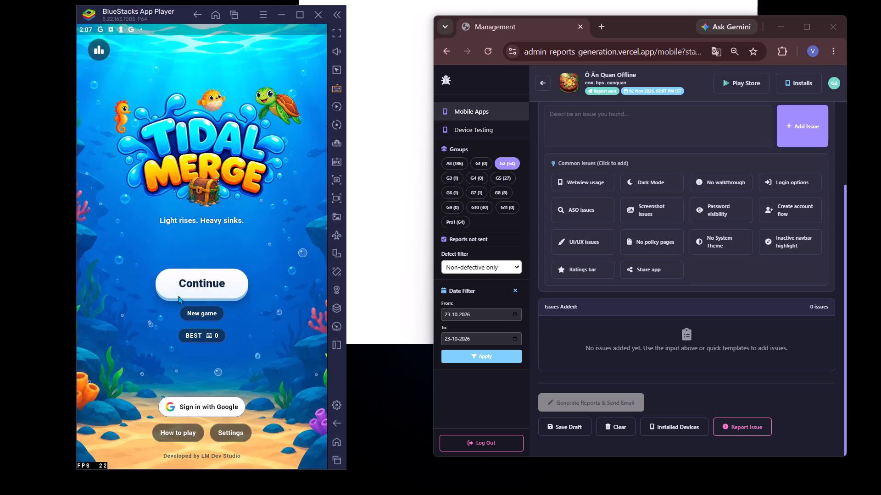
In Chrome, add the saved clipboard issue about missing Dark Mode, Light Mode and System Default theme options to the open app's report.
{"action": "left_click", "coordinate": [605, 129]}
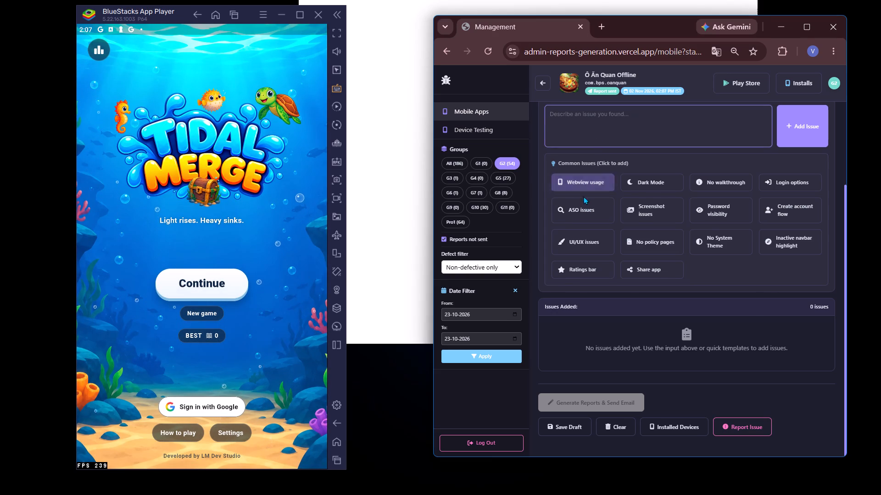
{"action": "key", "text": "super+v"}
{"action": "scroll", "coordinate": [602, 264], "scroll_direction": "down", "scroll_amount": 3}
{"action": "scroll", "coordinate": [602, 264], "scroll_direction": "up", "scroll_amount": 2}
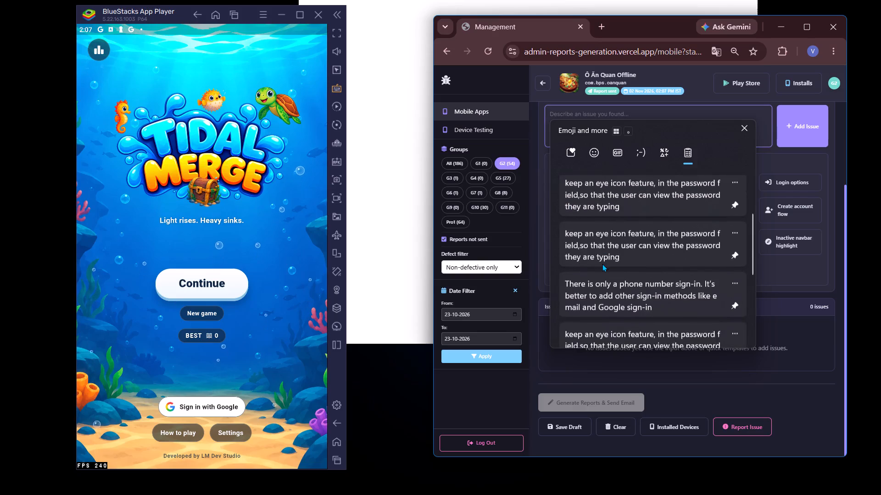
{"action": "scroll", "coordinate": [602, 264], "scroll_direction": "up", "scroll_amount": 2}
{"action": "scroll", "coordinate": [602, 264], "scroll_direction": "down", "scroll_amount": 1}
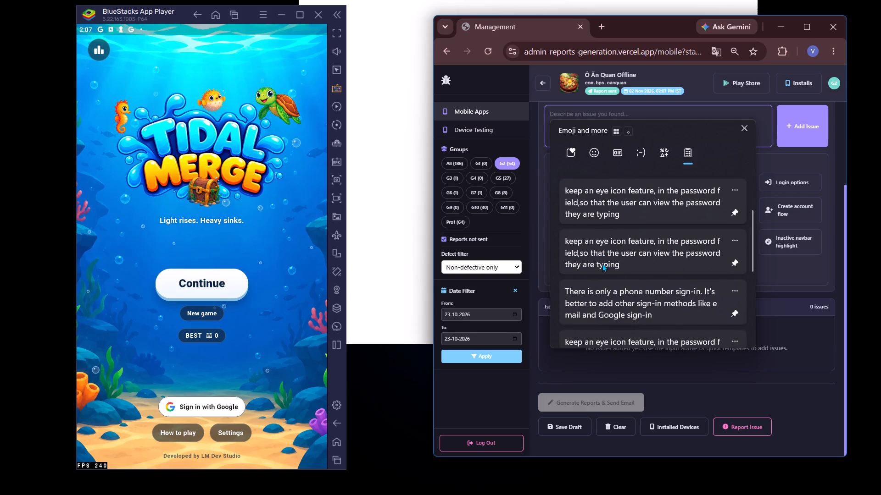
{"action": "scroll", "coordinate": [602, 264], "scroll_direction": "down", "scroll_amount": 4}
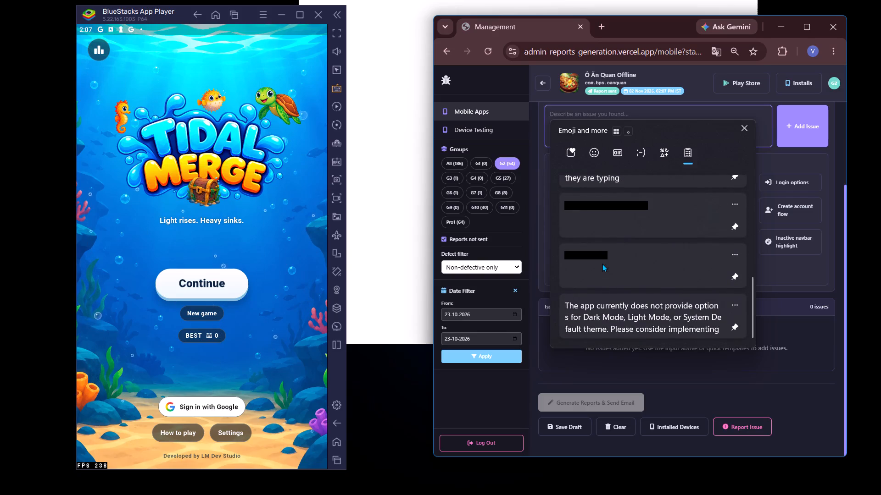
{"action": "left_click", "coordinate": [620, 311]}
{"action": "key", "text": "ctrl+v"}
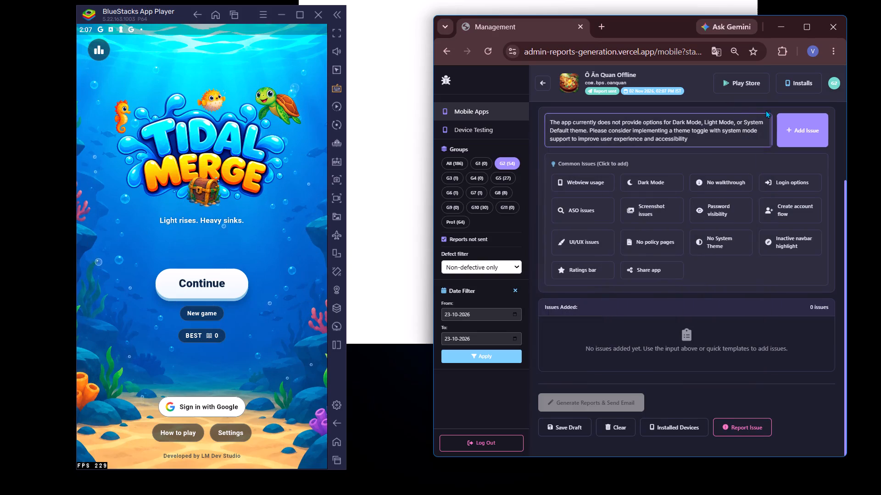
{"action": "left_click", "coordinate": [789, 131]}
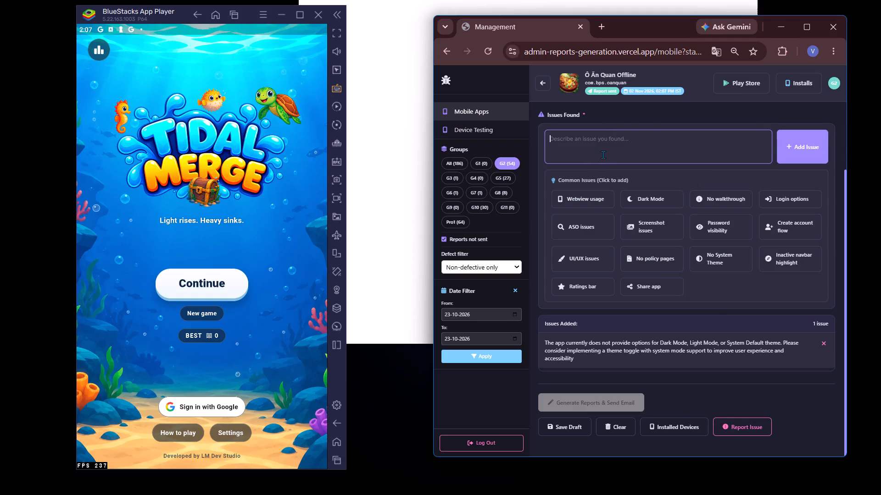
Search the clipboard history for another saved issue text.
{"action": "key", "text": "super+x"}
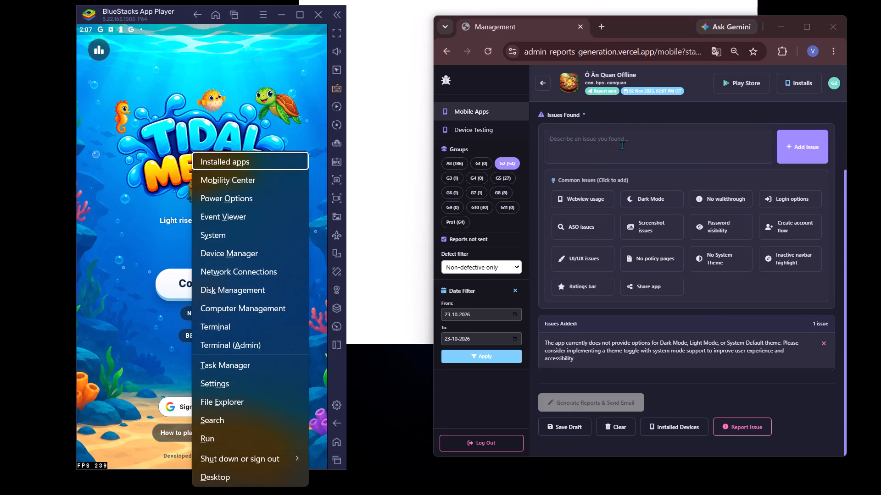
{"action": "left_click", "coordinate": [622, 145]}
{"action": "key", "text": "super+v"}
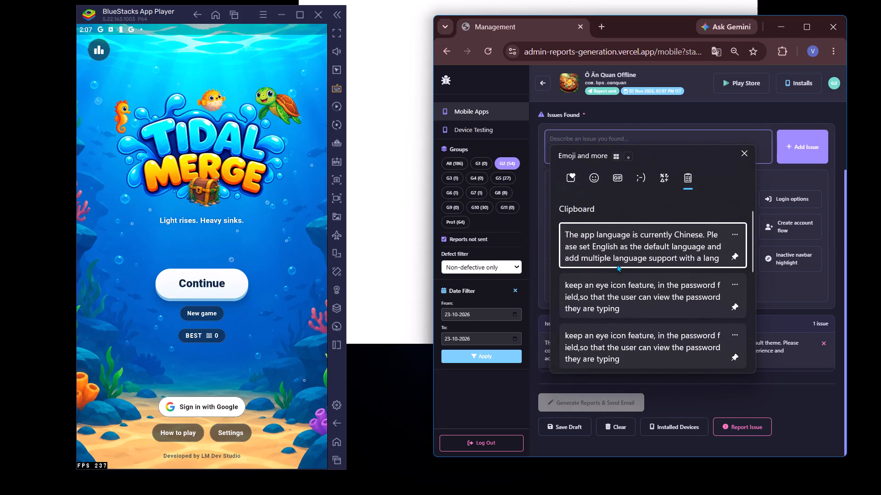
{"action": "scroll", "coordinate": [638, 331], "scroll_direction": "down", "scroll_amount": 2}
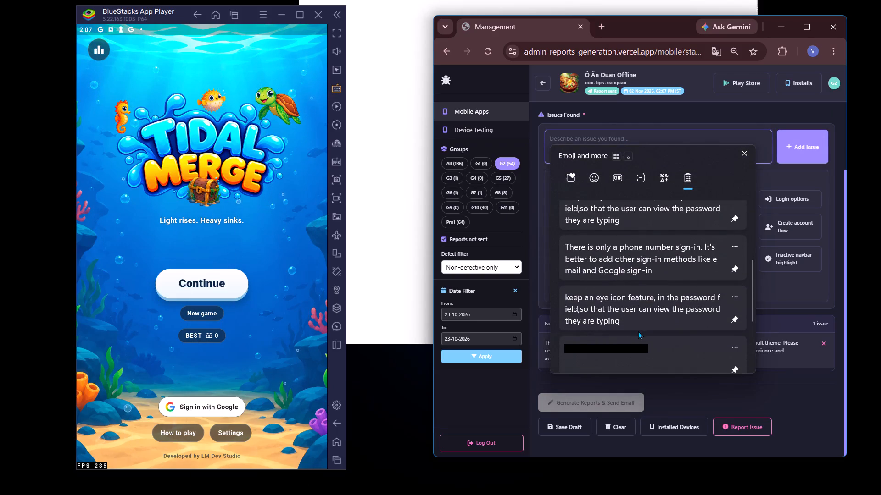
{"action": "scroll", "coordinate": [662, 302], "scroll_direction": "down", "scroll_amount": 4}
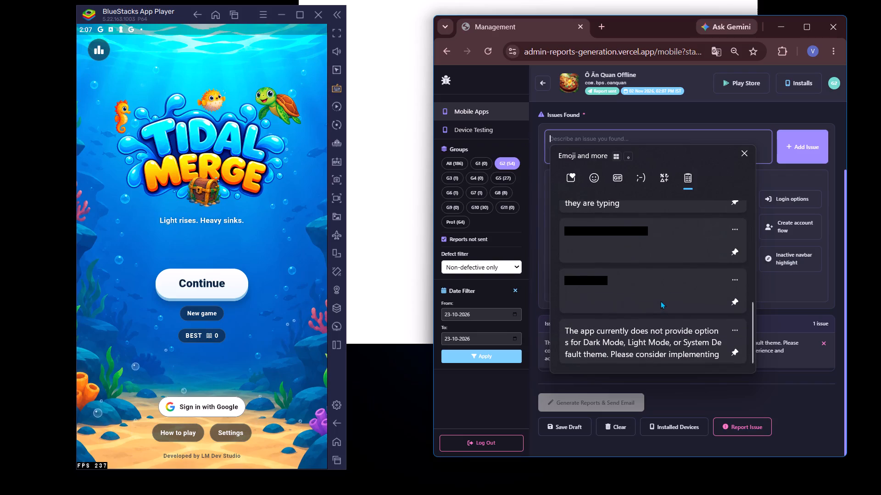
{"action": "left_click", "coordinate": [748, 152]}
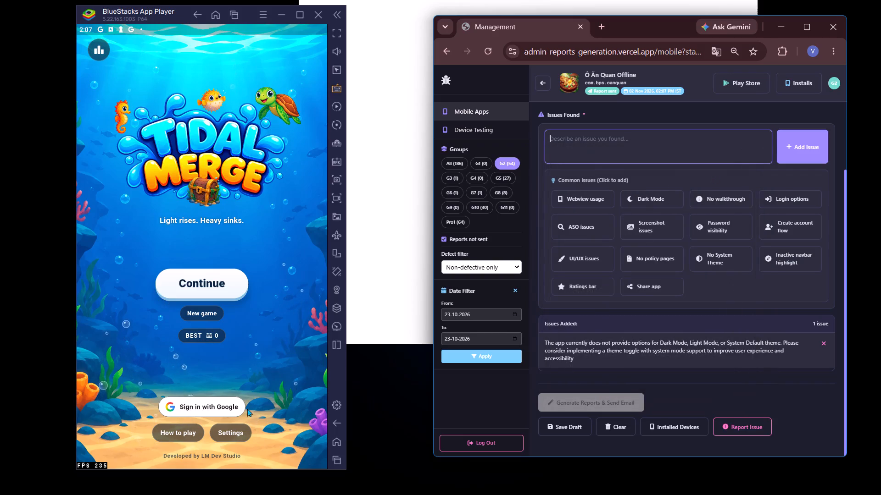
In BlueStacks, recheck Tidal Merge's Settings page and return to the game's home screen.
{"action": "left_click", "coordinate": [235, 438]}
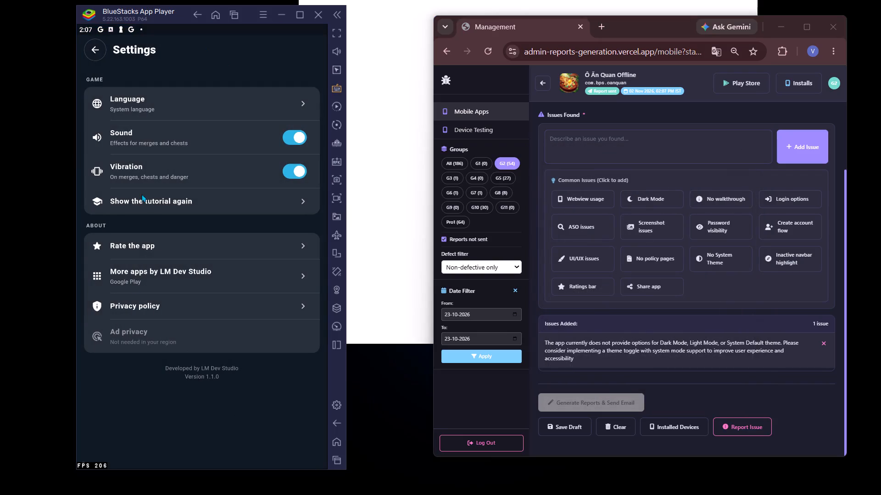
{"action": "left_click", "coordinate": [104, 50]}
In Chrome, add the common ASO issues entry to the report's issue list.
{"action": "scroll", "coordinate": [627, 307], "scroll_direction": "up", "scroll_amount": 3}
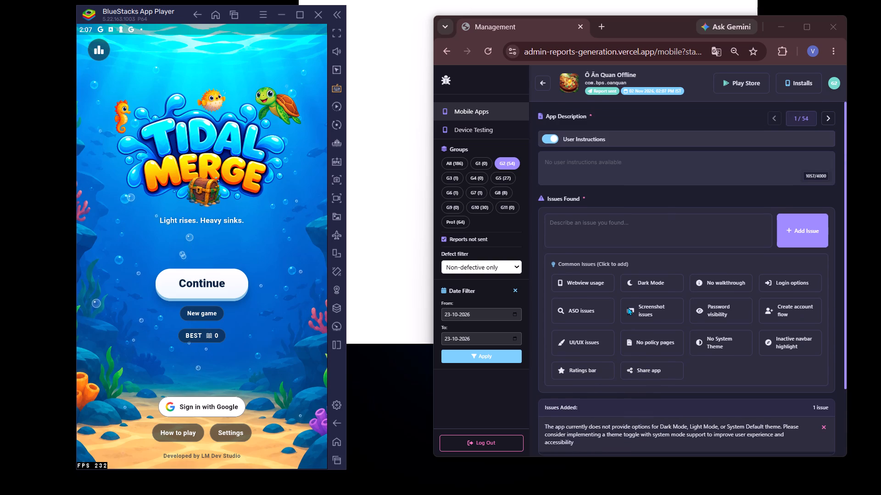
{"action": "left_click", "coordinate": [570, 309]}
{"action": "scroll", "coordinate": [571, 308], "scroll_direction": "down", "scroll_amount": 2}
{"action": "scroll", "coordinate": [571, 308], "scroll_direction": "up", "scroll_amount": 2}
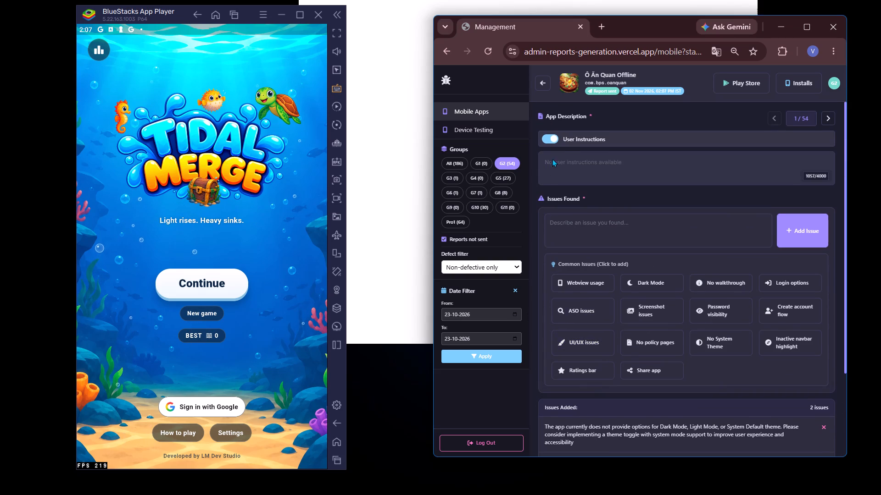
Switch the description section from User Instructions to App Description and activate its text field.
{"action": "left_click", "coordinate": [565, 157]}
{"action": "left_click", "coordinate": [565, 165]}
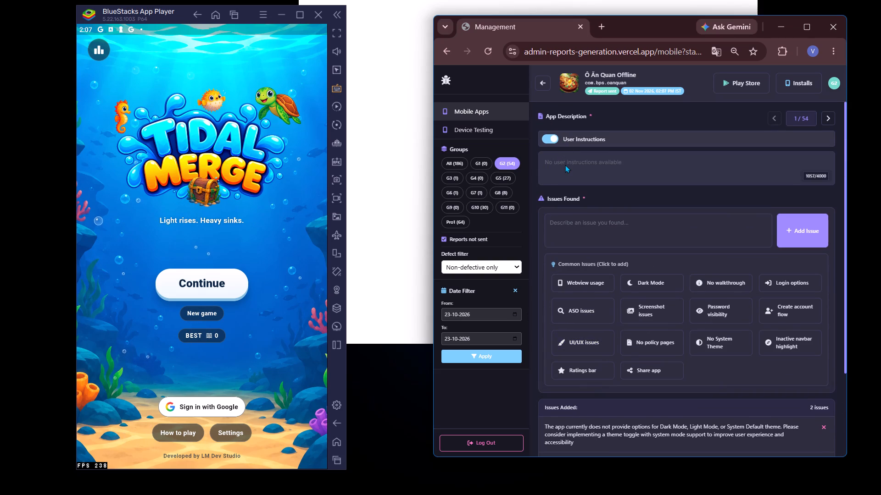
{"action": "double_click", "coordinate": [565, 165]}
{"action": "key", "text": "a"}
{"action": "left_click", "coordinate": [647, 174]}
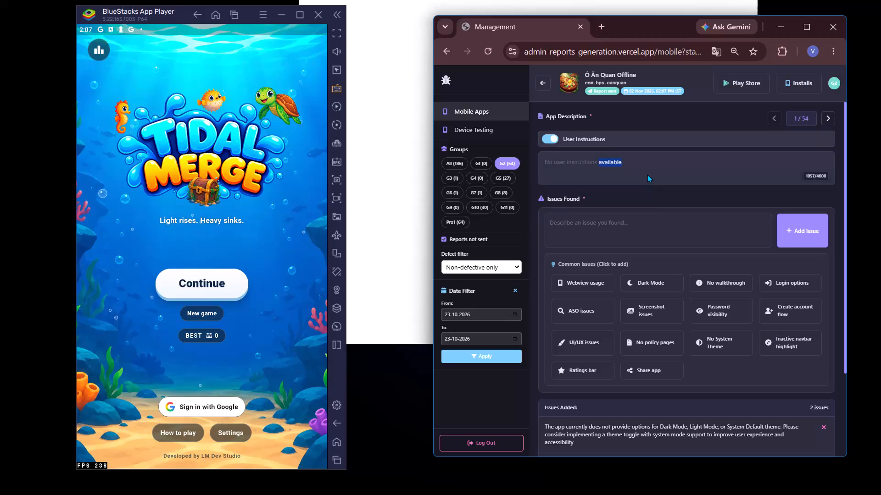
{"action": "left_click", "coordinate": [646, 170]}
{"action": "key", "text": "a"}
{"action": "left_click", "coordinate": [557, 141]}
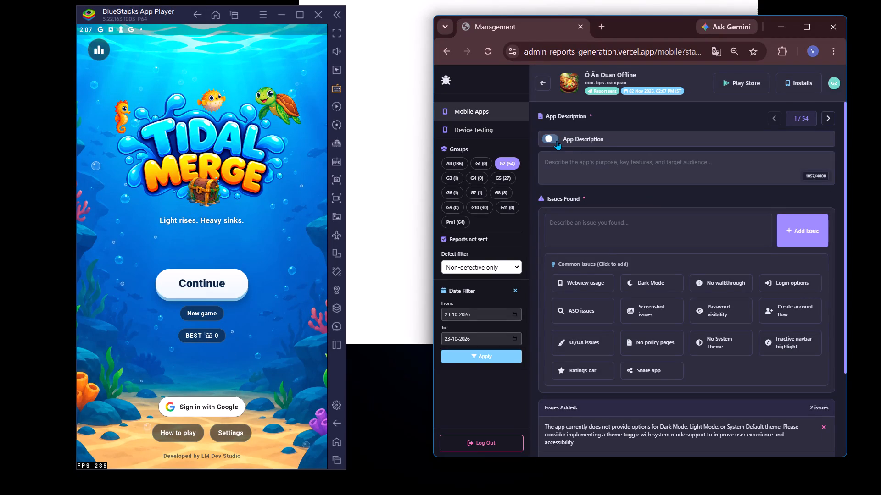
{"action": "left_click", "coordinate": [567, 174]}
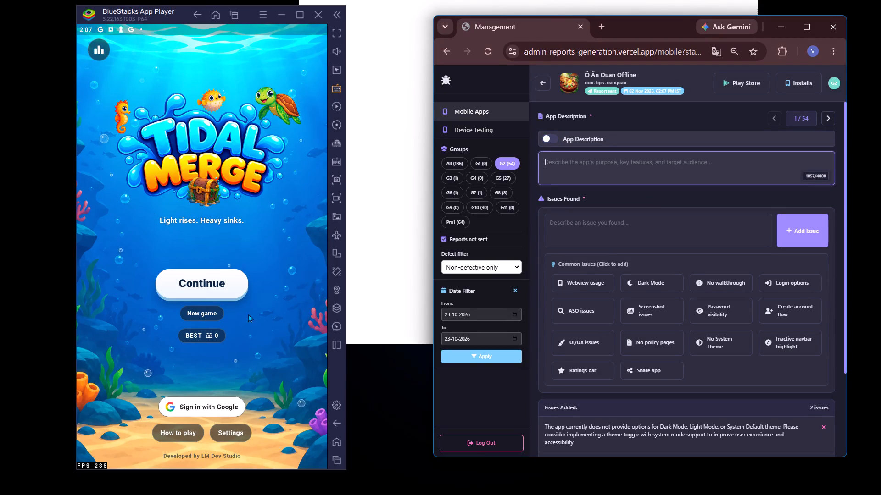
In BlueStacks, open Tidal Merge's full Play Store description and copy all of its text.
{"action": "left_click", "coordinate": [340, 464]}
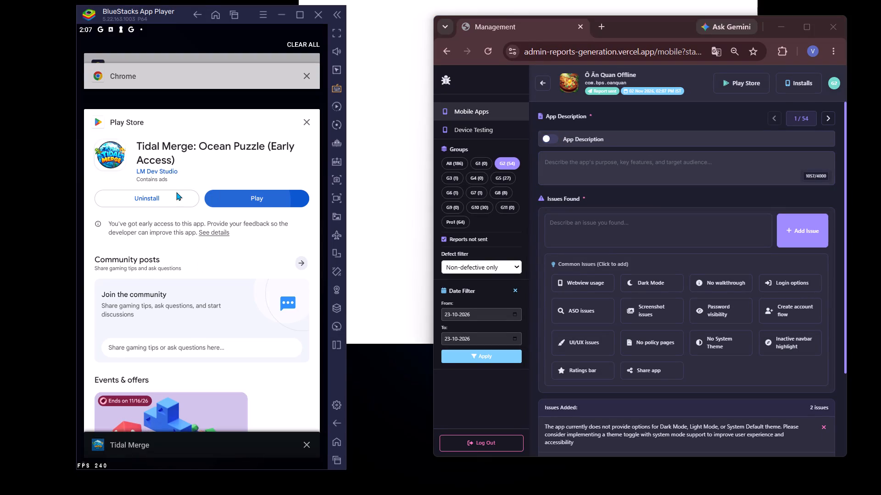
{"action": "left_click", "coordinate": [200, 259]}
{"action": "scroll", "coordinate": [182, 312], "scroll_direction": "down", "scroll_amount": 2}
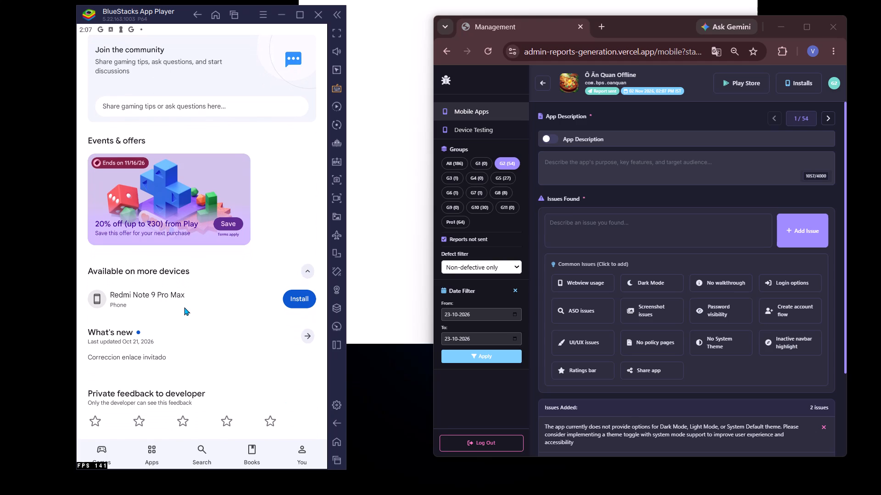
{"action": "scroll", "coordinate": [184, 307], "scroll_direction": "down", "scroll_amount": 2}
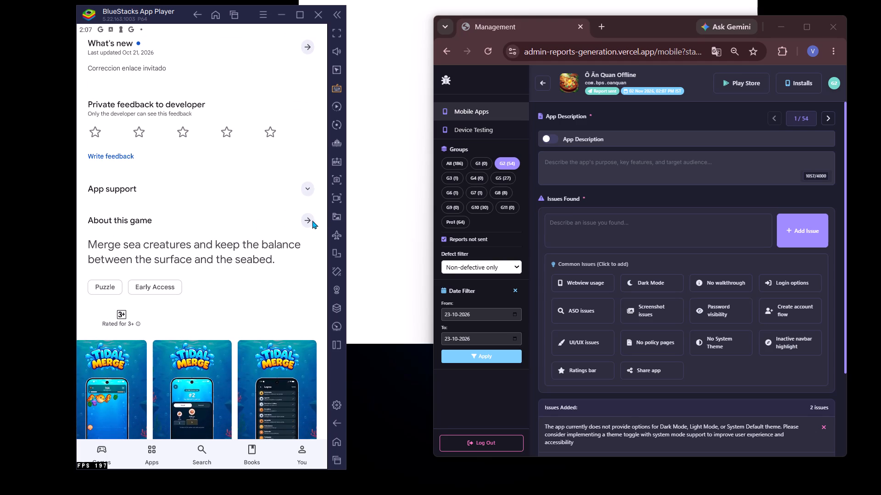
{"action": "left_click", "coordinate": [311, 220]}
{"action": "left_click", "coordinate": [202, 209]}
{"action": "double_click", "coordinate": [163, 232]}
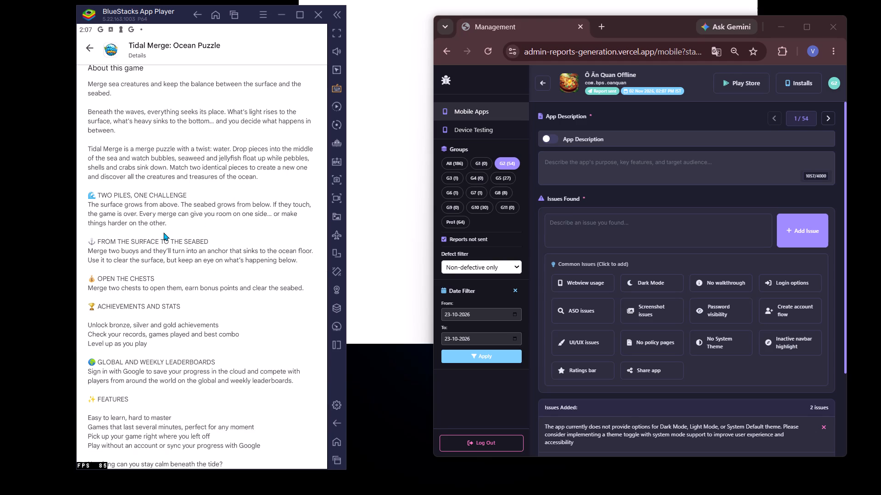
{"action": "double_click", "coordinate": [182, 217]}
{"action": "right_click", "coordinate": [184, 209]}
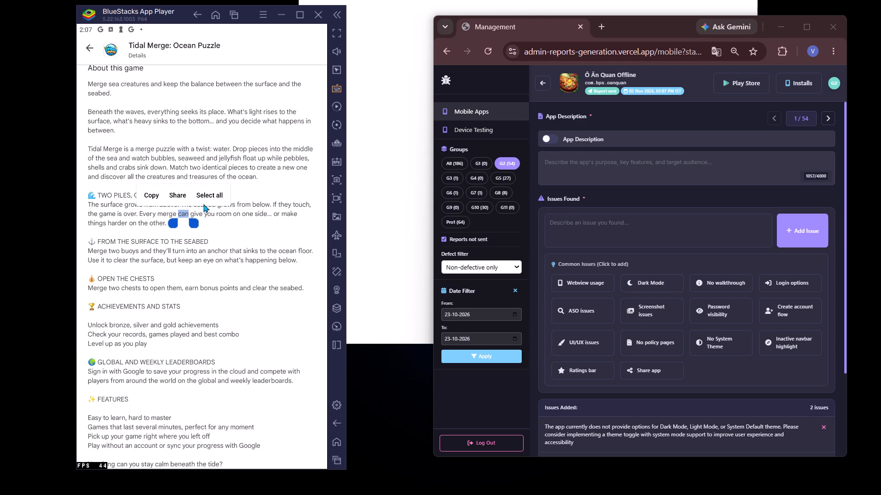
{"action": "left_click", "coordinate": [206, 199]}
{"action": "left_click", "coordinate": [193, 66]}
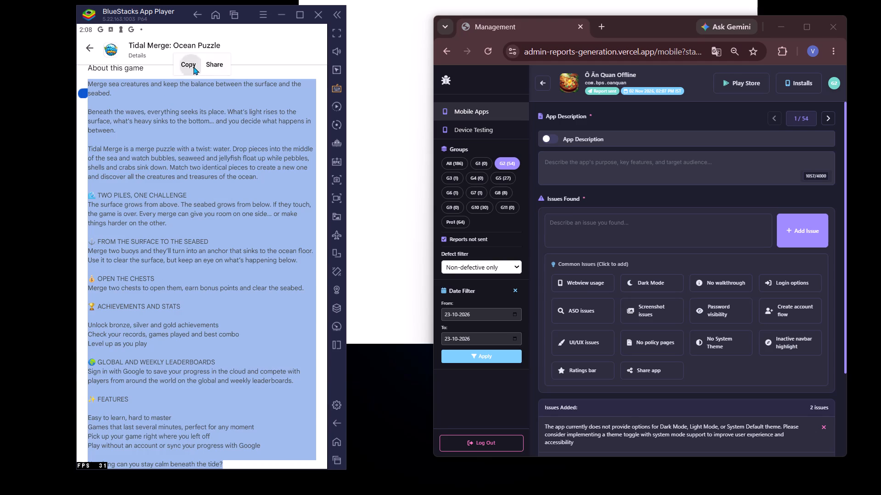
In Chrome, paste the copied store text into the App Description field and switch the section to User Instructions.
{"action": "left_click", "coordinate": [592, 163]}
{"action": "key", "text": "ctrl+v"}
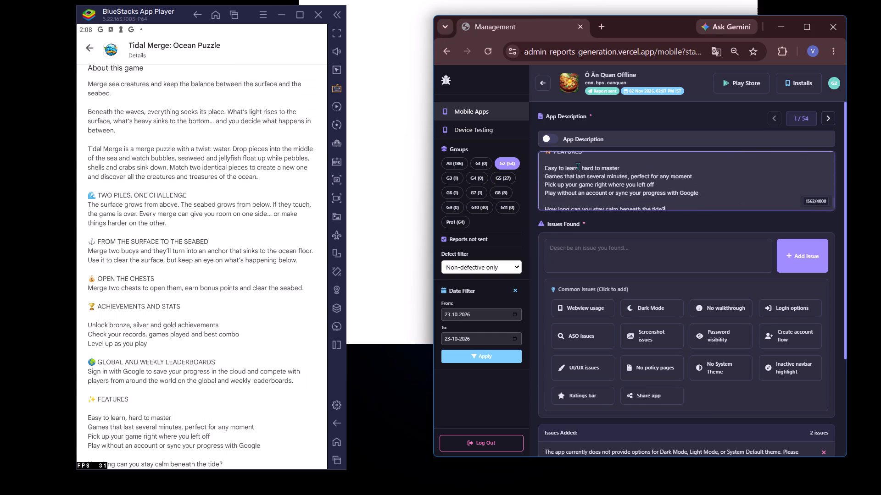
{"action": "left_click", "coordinate": [552, 138]}
{"action": "left_click", "coordinate": [565, 307]}
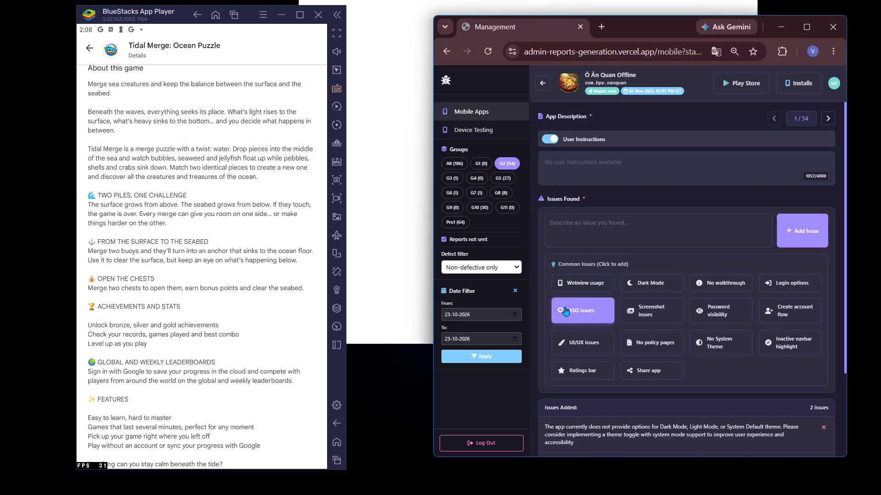
{"action": "scroll", "coordinate": [659, 278], "scroll_direction": "down", "scroll_amount": 2}
{"action": "scroll", "coordinate": [659, 278], "scroll_direction": "up", "scroll_amount": 1}
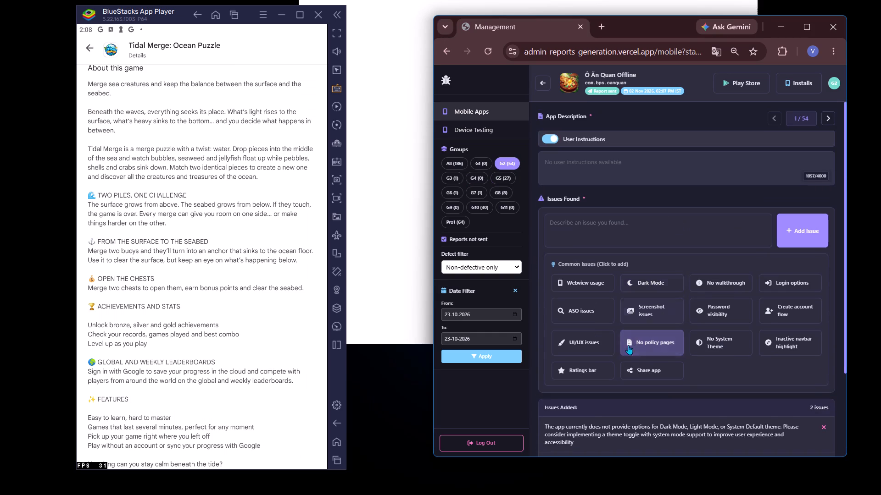
In BlueStacks, reopen Tidal Merge, recheck its Settings page and return to the game's home screen.
{"action": "left_click", "coordinate": [340, 456]}
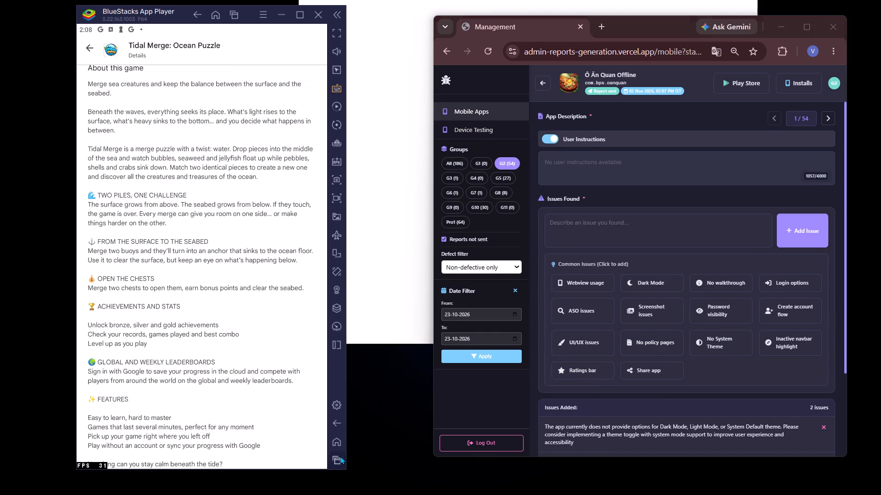
{"action": "left_click", "coordinate": [162, 230]}
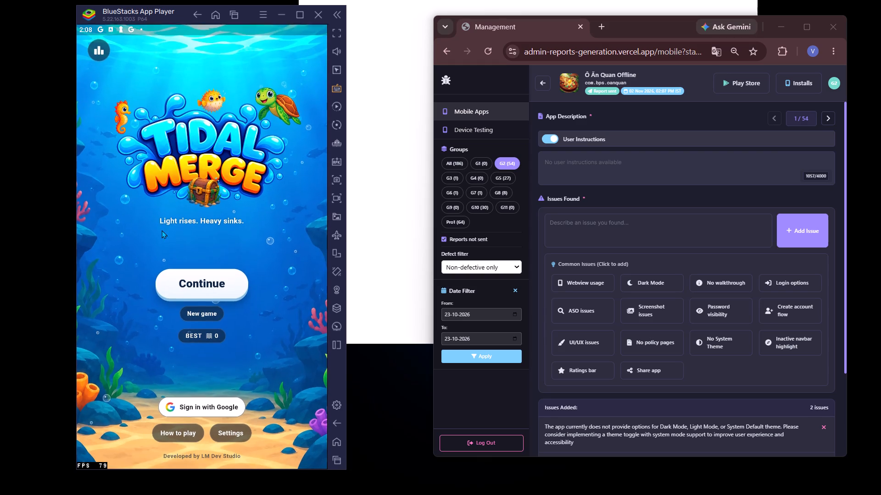
{"action": "left_click", "coordinate": [229, 429]}
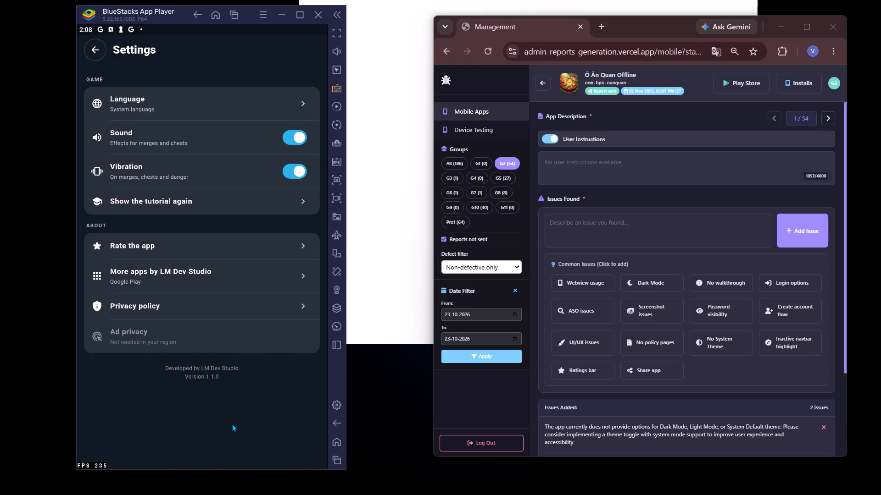
{"action": "left_click", "coordinate": [94, 48]}
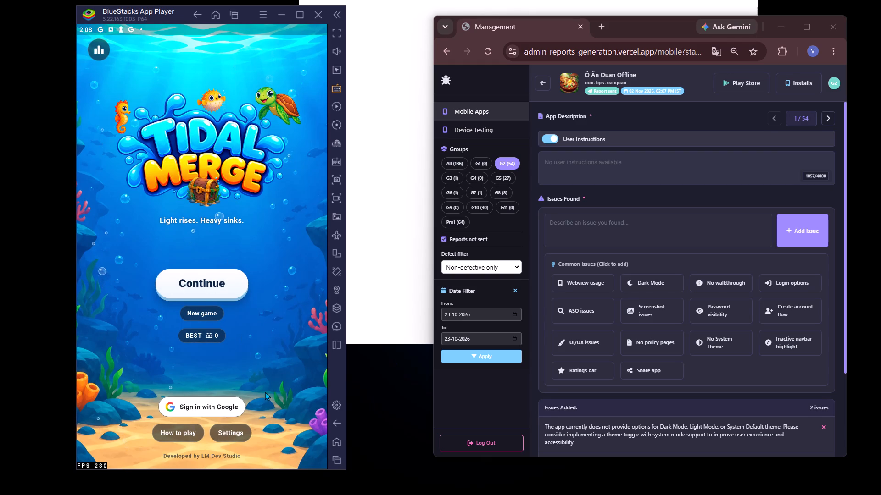
In Chrome, add the custom issue "better to implement email feature for multiple logins" to the report.
{"action": "left_click", "coordinate": [598, 232]}
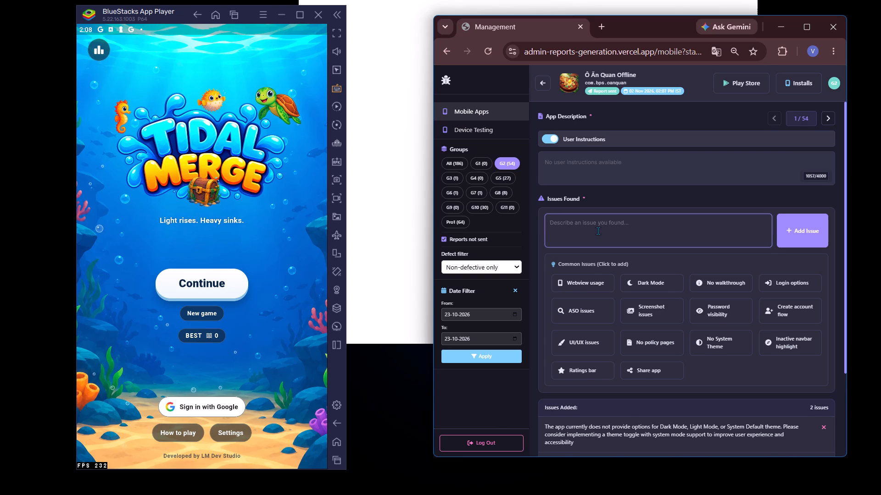
{"action": "type", "text": "btter"}
{"action": "key", "text": "BackSpace"}
{"action": "key", "text": "BackSpace"}
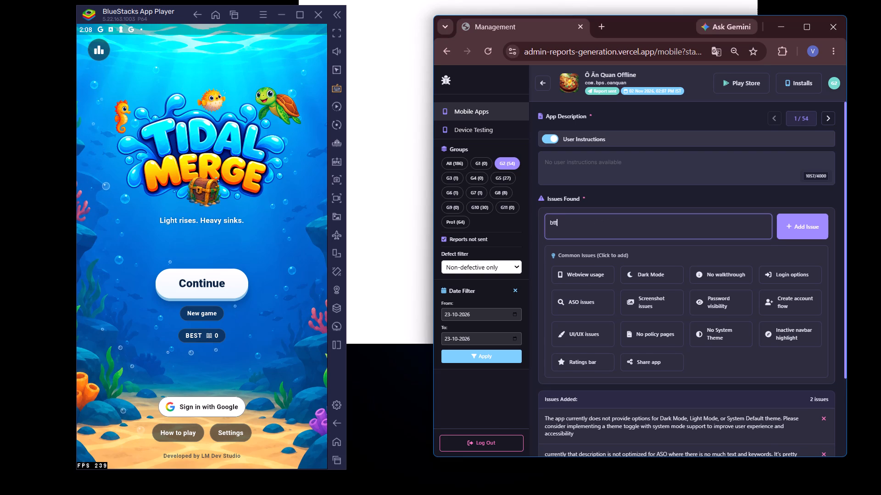
{"action": "key", "text": "BackSpace"}
{"action": "key", "text": "BackSpace"}
{"action": "type", "text": "erter"}
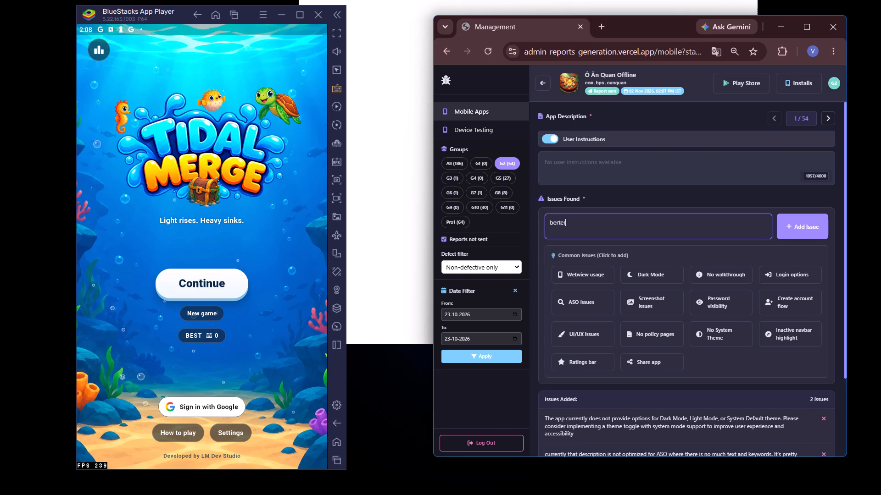
{"action": "key", "text": "BackSpace"}
{"action": "key", "text": "BackSpace"}
{"action": "key", "text": "BackSpace"}
{"action": "key", "text": "BackSpace"}
{"action": "type", "text": "tter"}
{"action": "key", "text": "space"}
{"action": "type", "text": "ti"}
{"action": "key", "text": "space"}
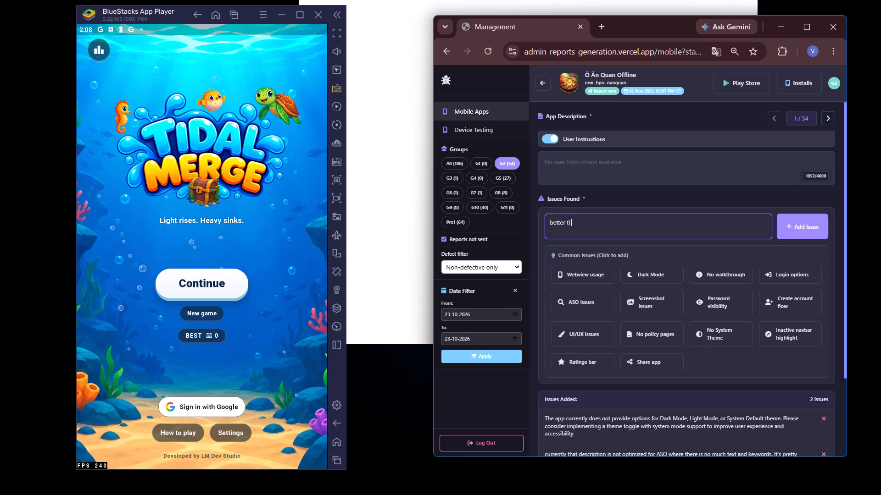
{"action": "key", "text": "BackSpace"}
{"action": "type", "text": "o"}
{"action": "key", "text": "space"}
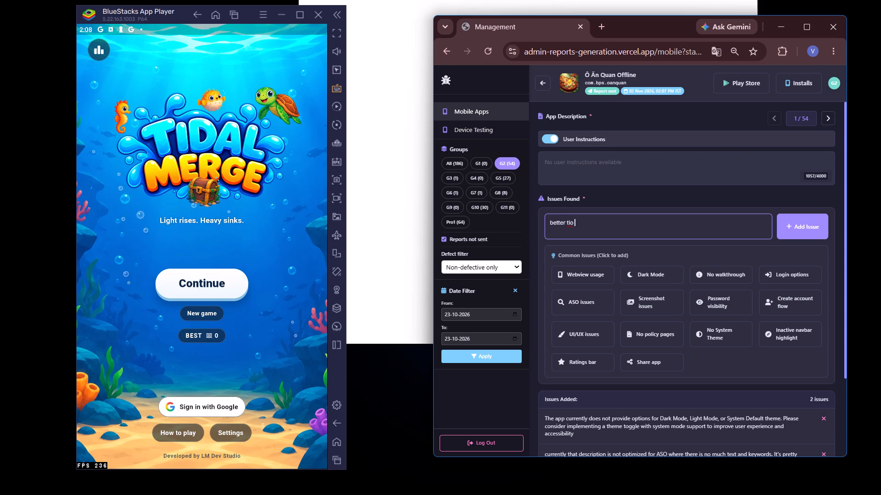
{"action": "key", "text": "BackSpace"}
{"action": "key", "text": "BackSpace"}
{"action": "key", "text": "BackSpace"}
{"action": "type", "text": "o imple"}
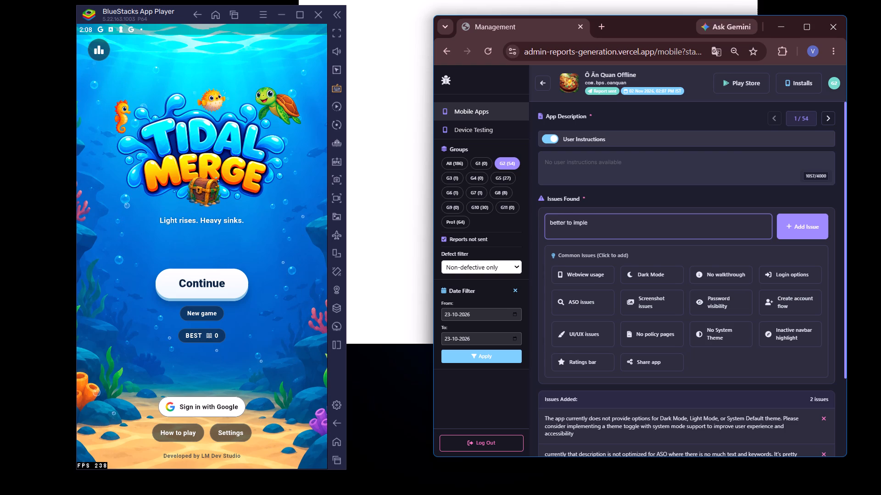
{"action": "type", "text": "menr"}
{"action": "key", "text": "space"}
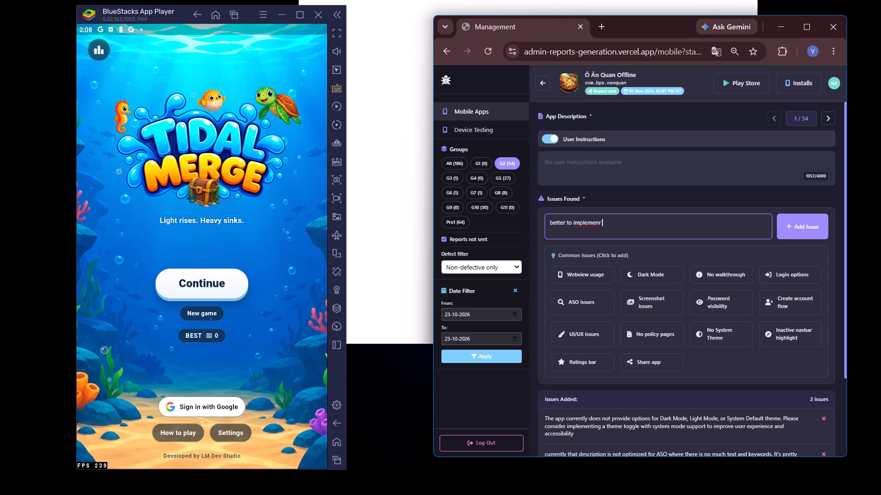
{"action": "key", "text": "BackSpace"}
{"action": "key", "text": "BackSpace"}
{"action": "type", "text": "t"}
{"action": "key", "text": "space"}
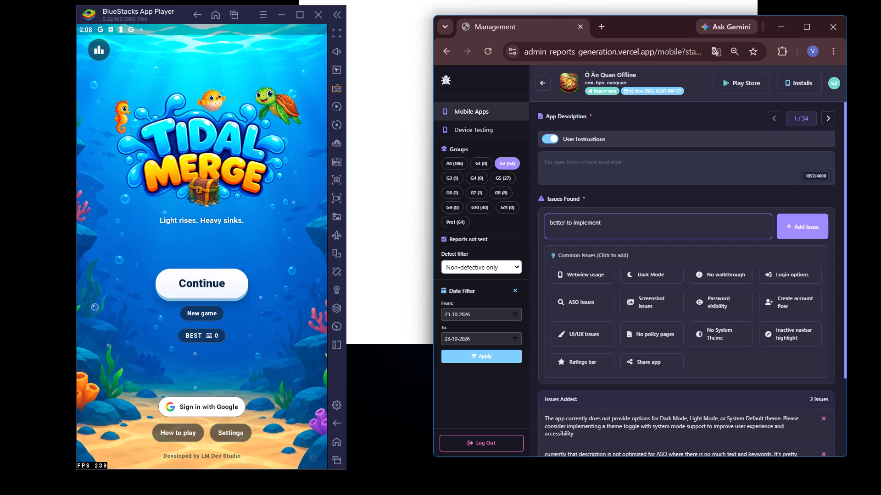
{"action": "type", "text": "en"}
{"action": "key", "text": "BackSpace"}
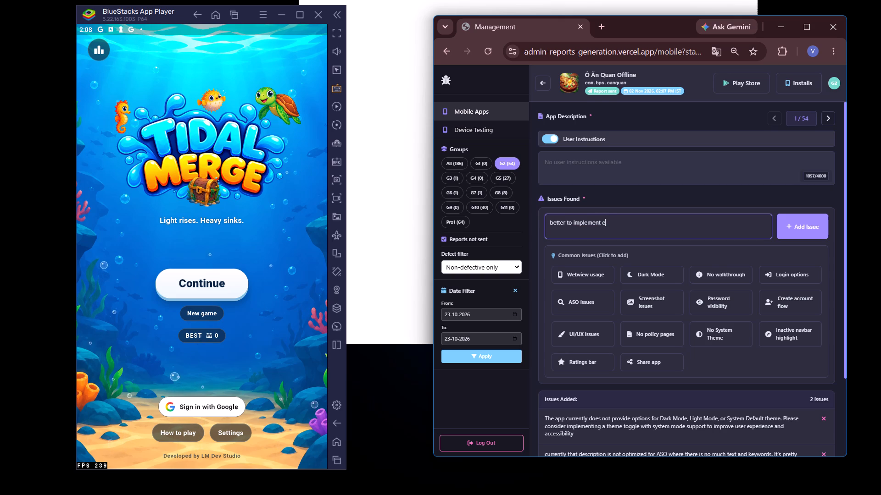
{"action": "type", "text": "mi"}
{"action": "key", "text": "BackSpace"}
{"action": "type", "text": "ail"}
{"action": "key", "text": "space"}
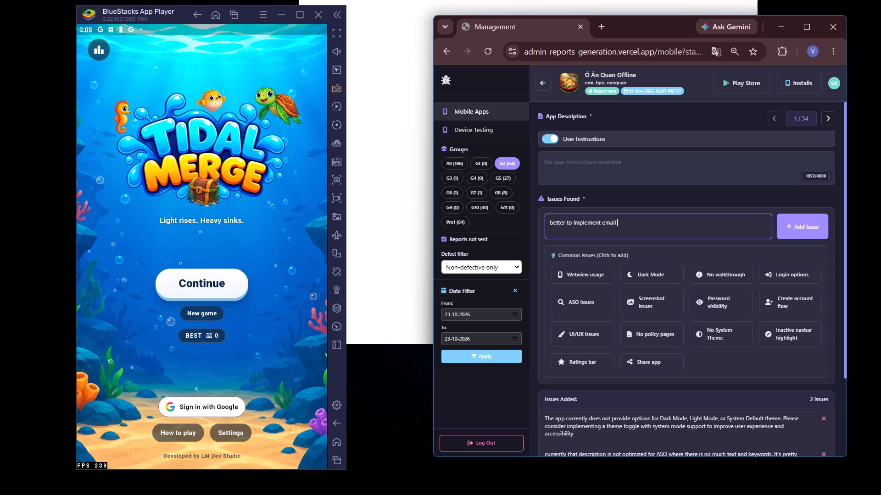
{"action": "type", "text": "feature"}
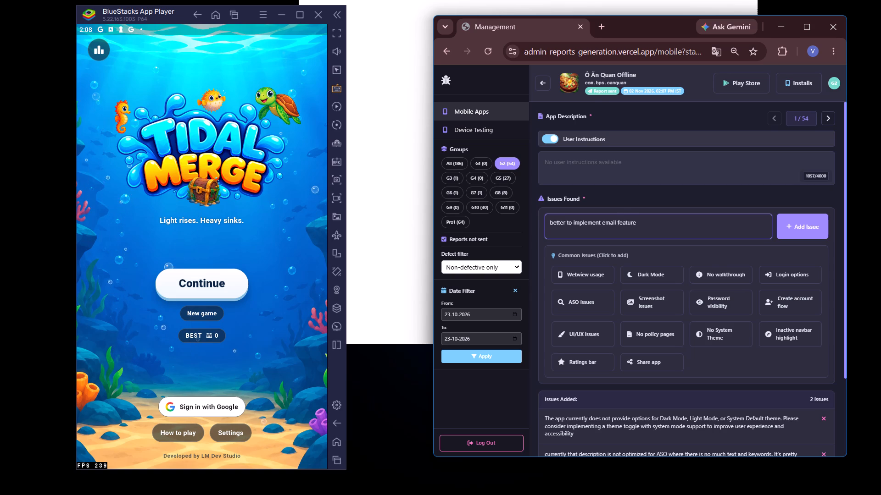
{"action": "key", "text": "space"}
{"action": "type", "text": "for"}
{"action": "key", "text": "space"}
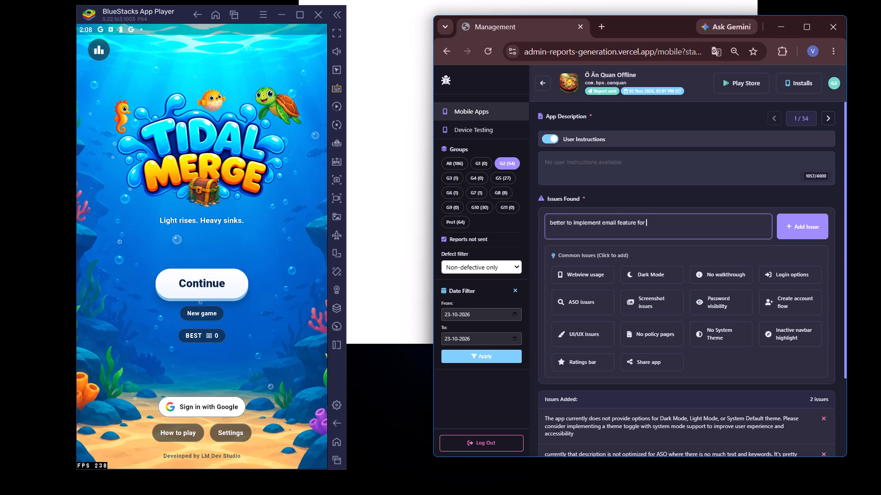
{"action": "type", "text": "multu"}
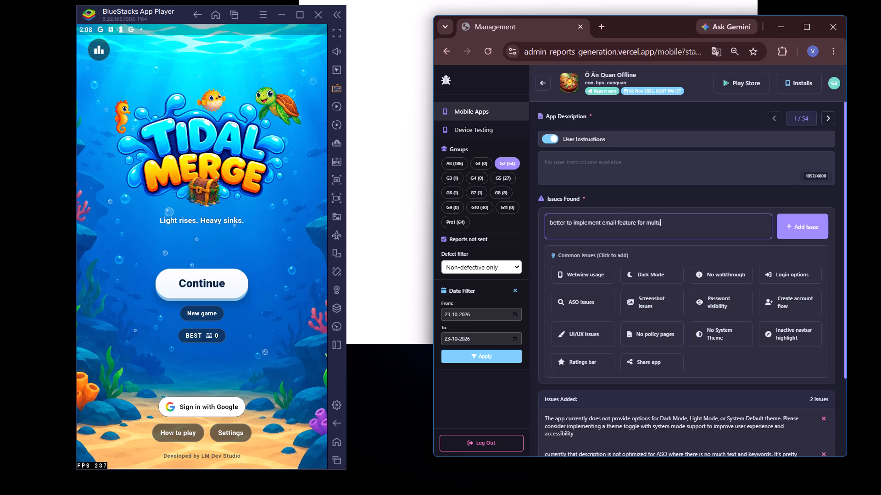
{"action": "key", "text": "BackSpace"}
{"action": "key", "text": "i"}
{"action": "type", "text": "ple logins"}
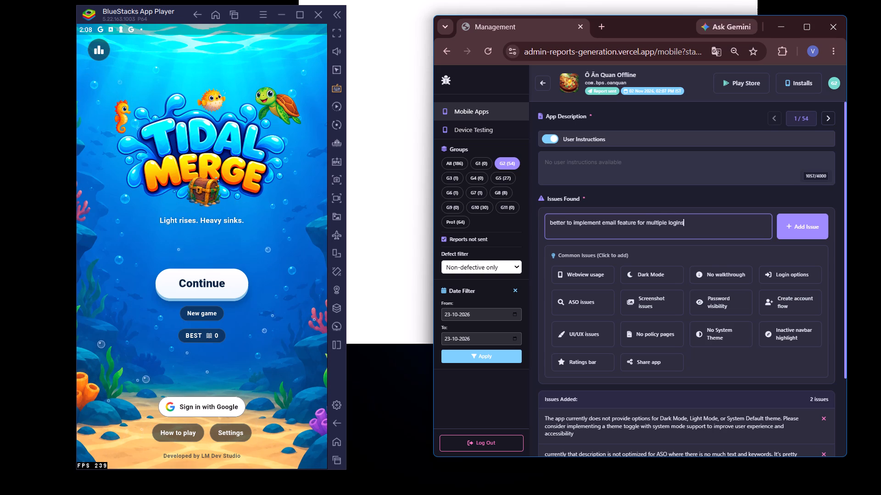
{"action": "key", "text": "Return"}
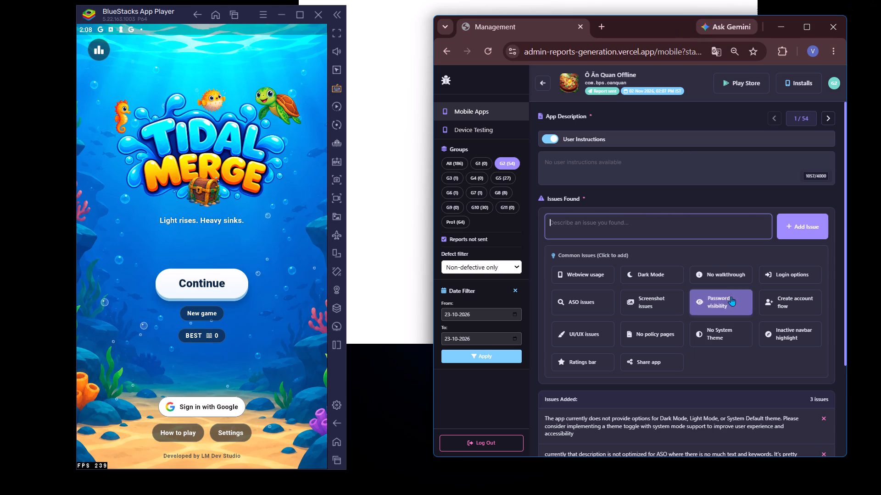
Review the added issues and add the common No walkthrough issue to the report.
{"action": "scroll", "coordinate": [727, 299], "scroll_direction": "down", "scroll_amount": 1}
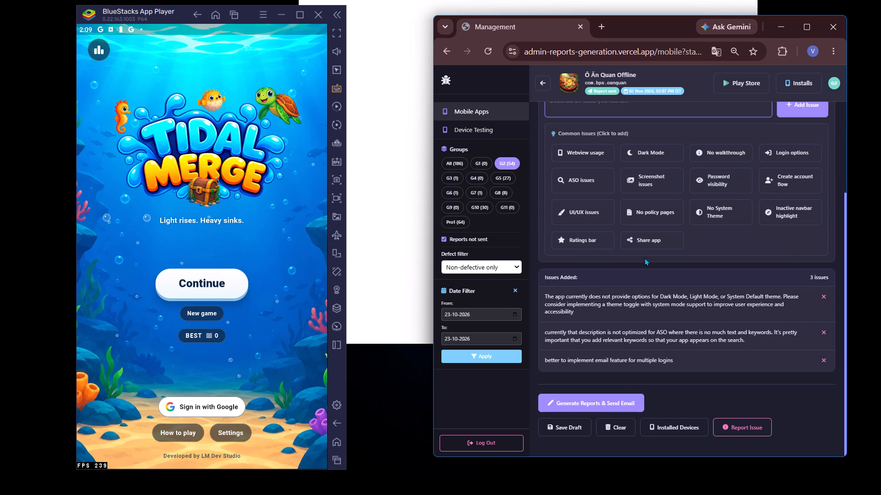
{"action": "scroll", "coordinate": [644, 258], "scroll_direction": "up", "scroll_amount": 3}
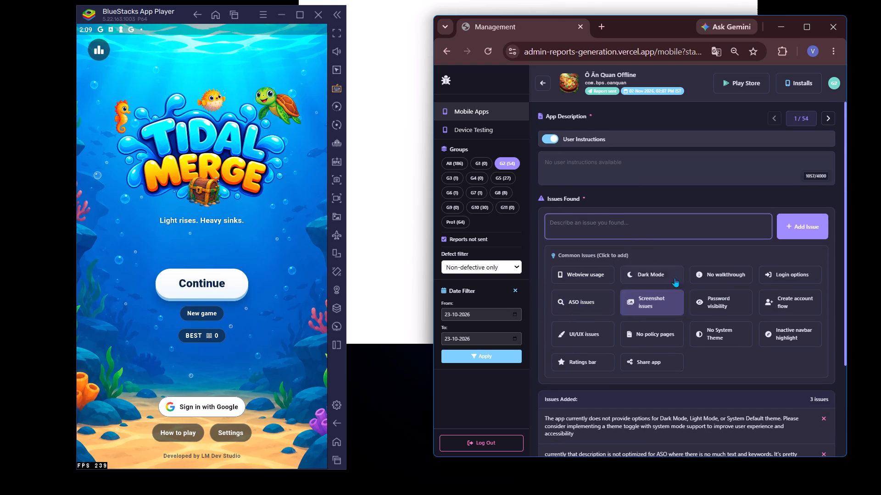
{"action": "left_click", "coordinate": [702, 274]}
Generate the report from the added issues and send it by email.
{"action": "scroll", "coordinate": [700, 275], "scroll_direction": "down", "scroll_amount": 4}
{"action": "left_click", "coordinate": [635, 398]}
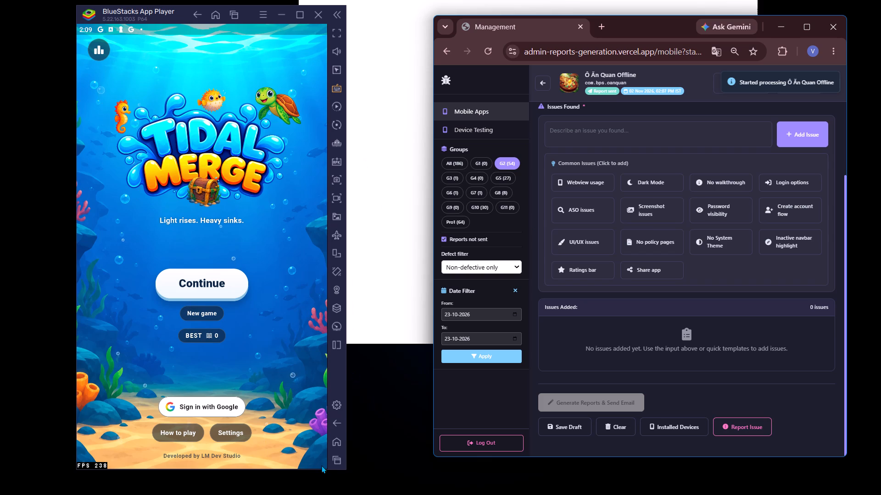
In BlueStacks, return to Tidal Merge's main Play Store listing and uninstall the game.
{"action": "left_click", "coordinate": [338, 461]}
{"action": "left_click", "coordinate": [153, 175]}
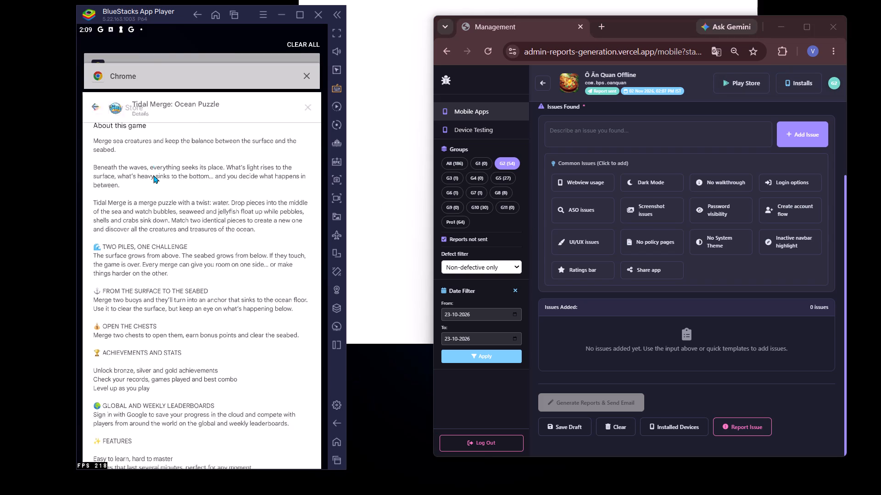
{"action": "scroll", "coordinate": [236, 99], "scroll_direction": "up", "scroll_amount": 7}
{"action": "left_click", "coordinate": [88, 47]}
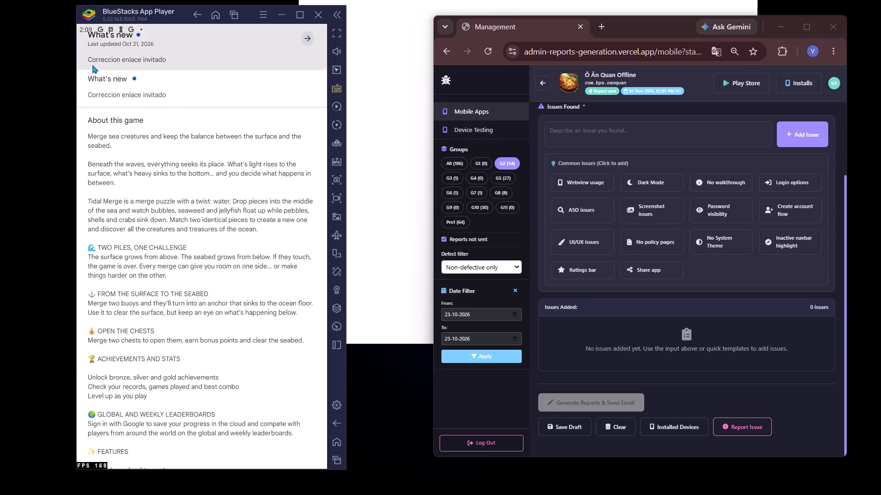
{"action": "scroll", "coordinate": [137, 153], "scroll_direction": "up", "scroll_amount": 5}
{"action": "scroll", "coordinate": [139, 153], "scroll_direction": "up", "scroll_amount": 17}
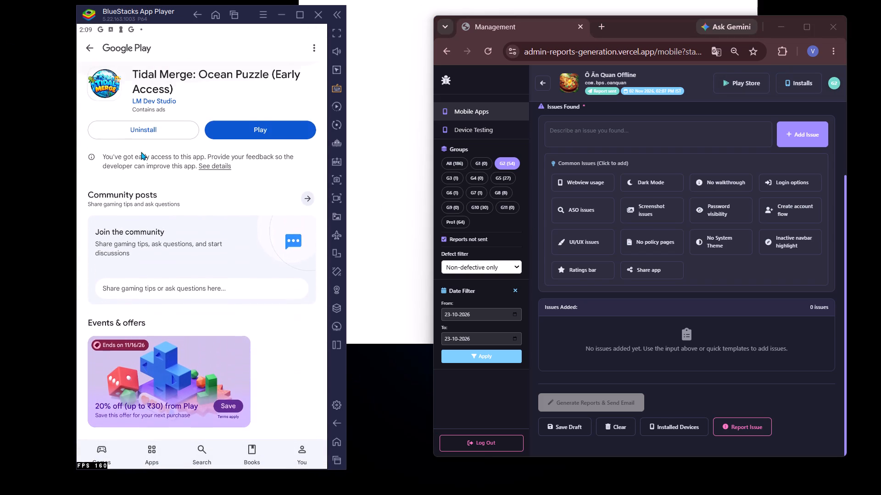
{"action": "left_click", "coordinate": [145, 126]}
{"action": "left_click", "coordinate": [291, 266]}
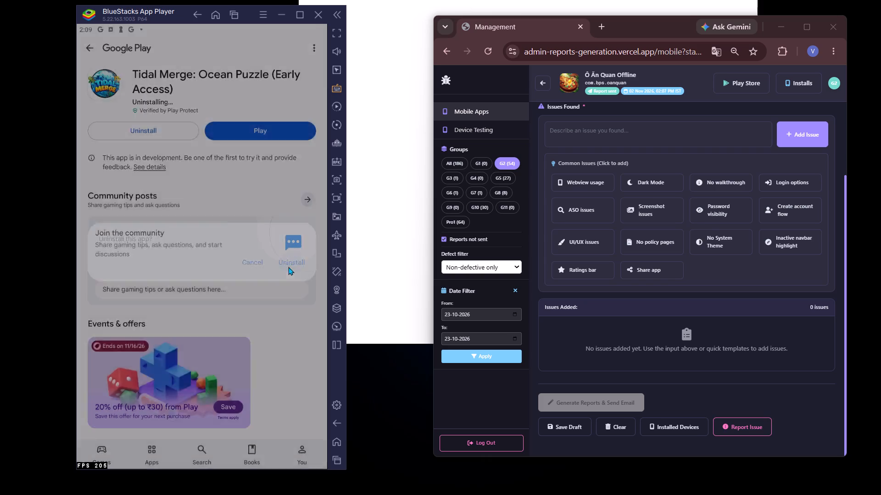
Switch to the report site in BlueStacks, advance to Zapwright: Gadgetfall, and open and review its Play Store listing.
{"action": "left_click", "coordinate": [339, 459]}
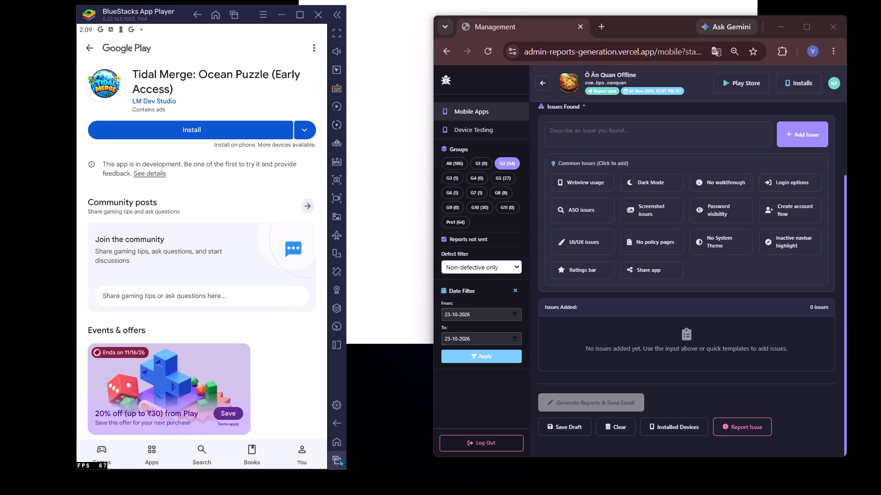
{"action": "left_click", "coordinate": [169, 184]}
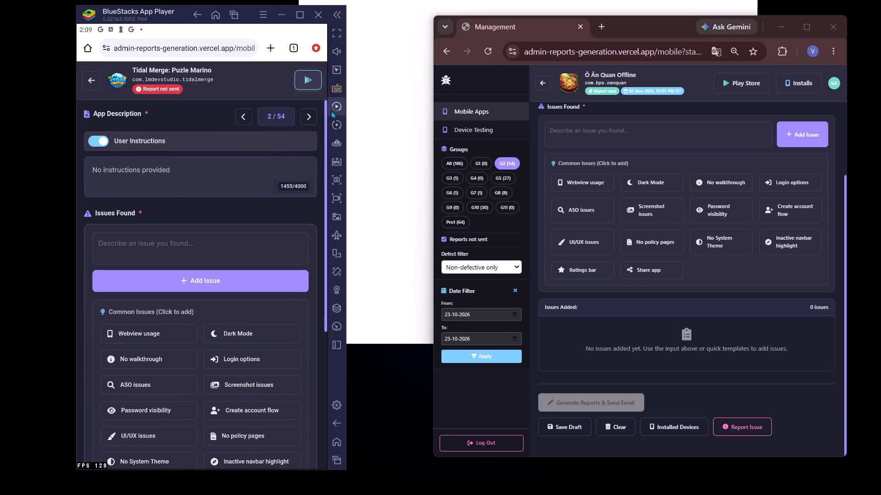
{"action": "left_click", "coordinate": [309, 113]}
{"action": "left_click", "coordinate": [307, 80]}
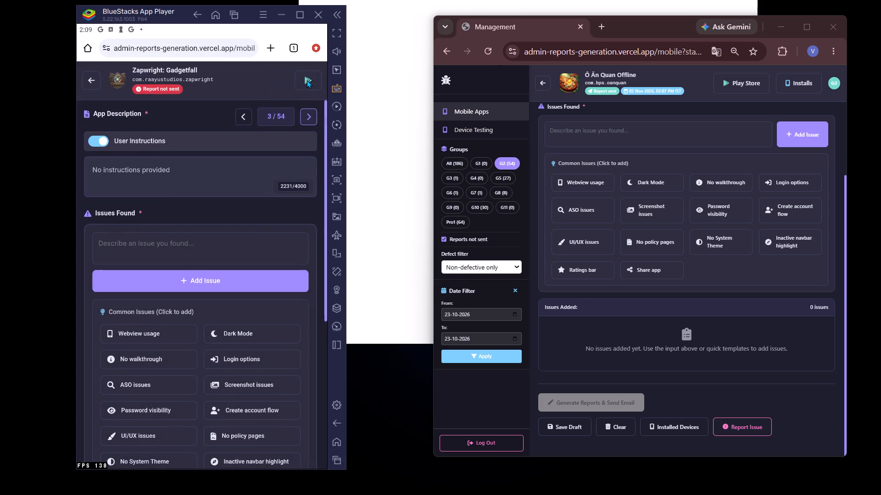
{"action": "scroll", "coordinate": [177, 203], "scroll_direction": "down", "scroll_amount": 11}
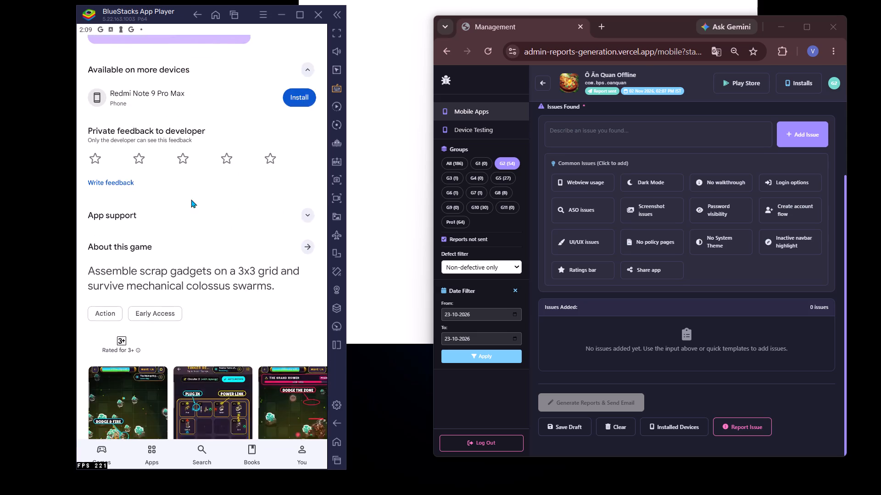
{"action": "scroll", "coordinate": [191, 199], "scroll_direction": "down", "scroll_amount": 3}
{"action": "left_click_drag", "start_coordinate": [268, 220], "coordinate": [67, 211]}
{"action": "scroll", "coordinate": [220, 213], "scroll_direction": "up", "scroll_amount": 19}
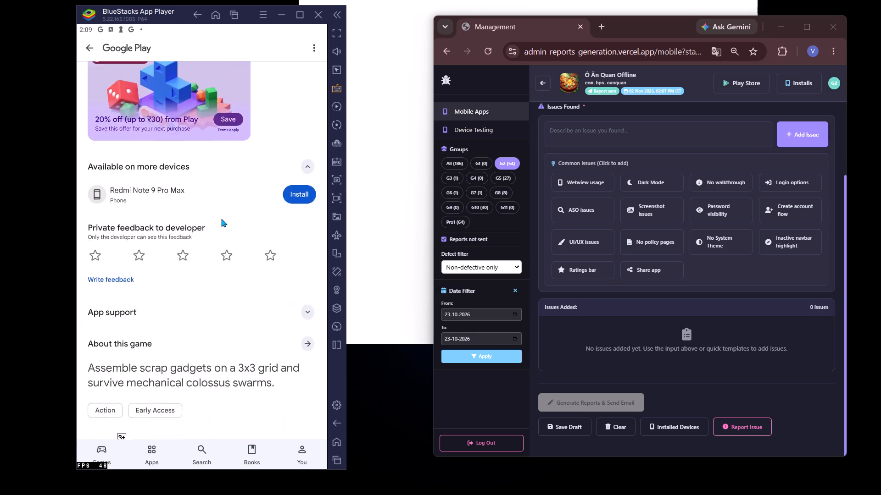
{"action": "scroll", "coordinate": [221, 219], "scroll_direction": "up", "scroll_amount": 13}
Launch Zapwright: Gadgetfall and advance through all stages of the Holo-Simulator Tactical Primer.
{"action": "left_click", "coordinate": [252, 127]}
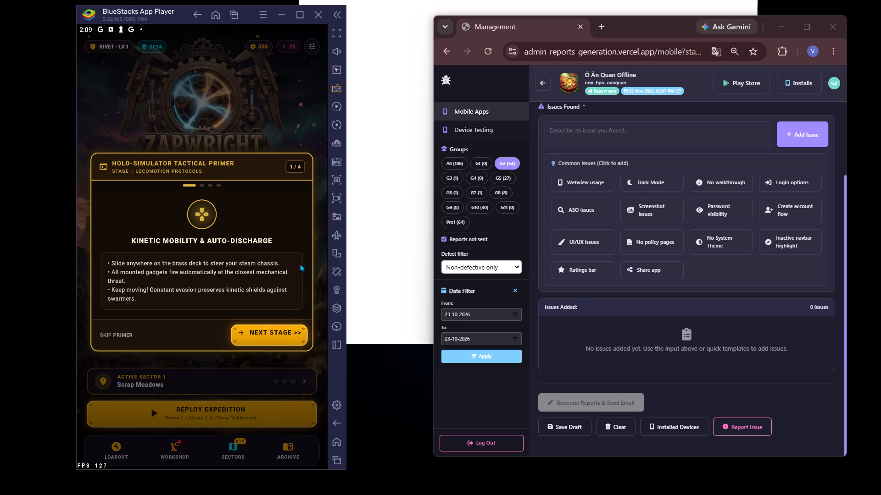
{"action": "triple_click", "coordinate": [269, 339]}
{"action": "double_click", "coordinate": [269, 339]}
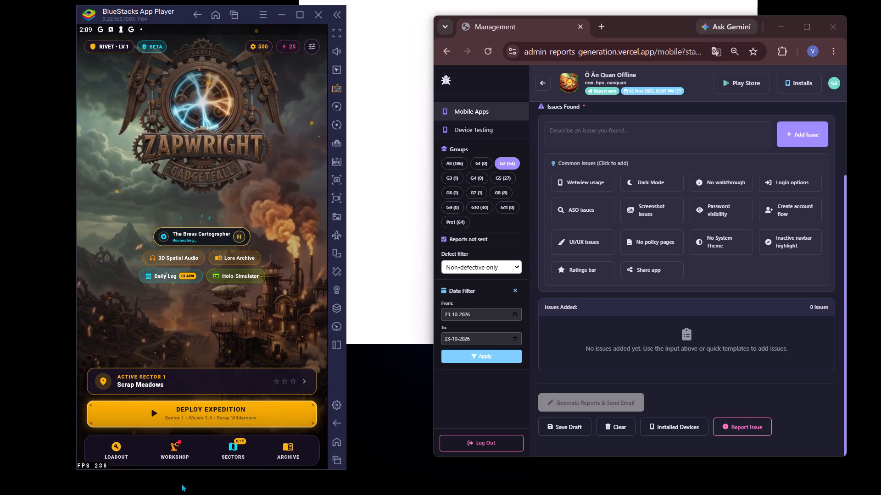
Review the game settings, turn off Music & Orchestral Themes, and save the settings.
{"action": "left_click", "coordinate": [306, 45]}
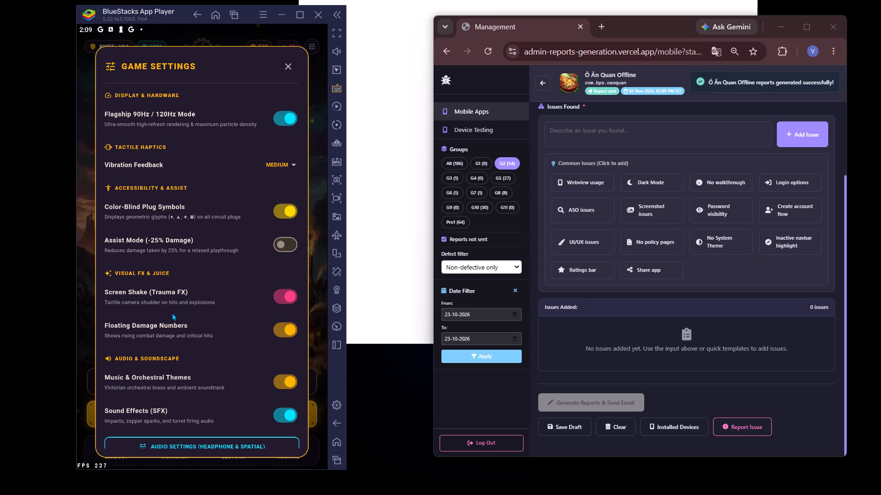
{"action": "scroll", "coordinate": [172, 313], "scroll_direction": "down", "scroll_amount": 1}
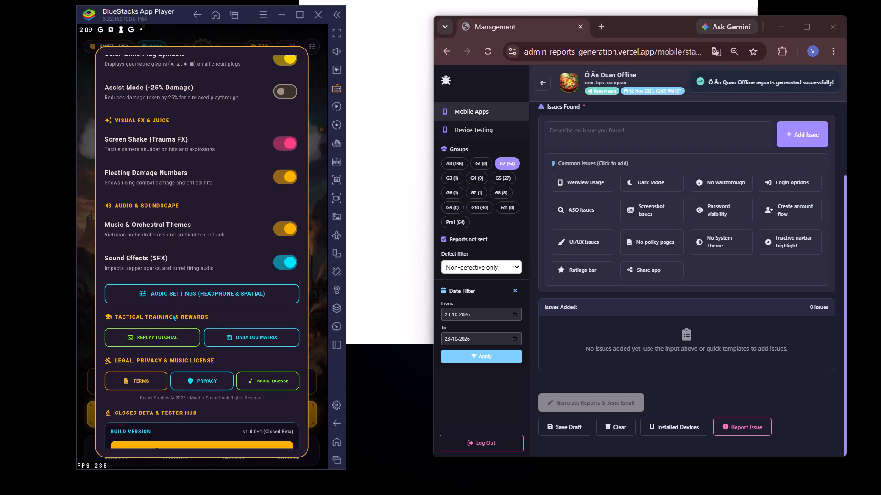
{"action": "left_click", "coordinate": [284, 226]}
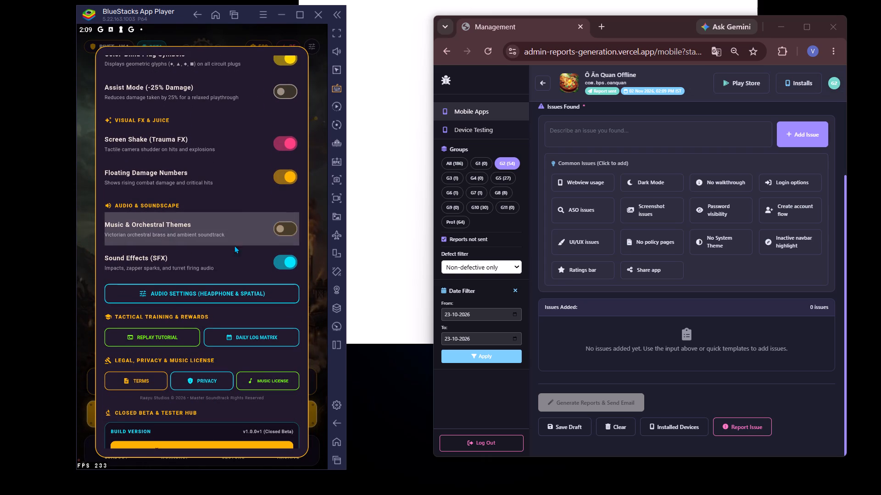
{"action": "scroll", "coordinate": [148, 255], "scroll_direction": "down", "scroll_amount": 1}
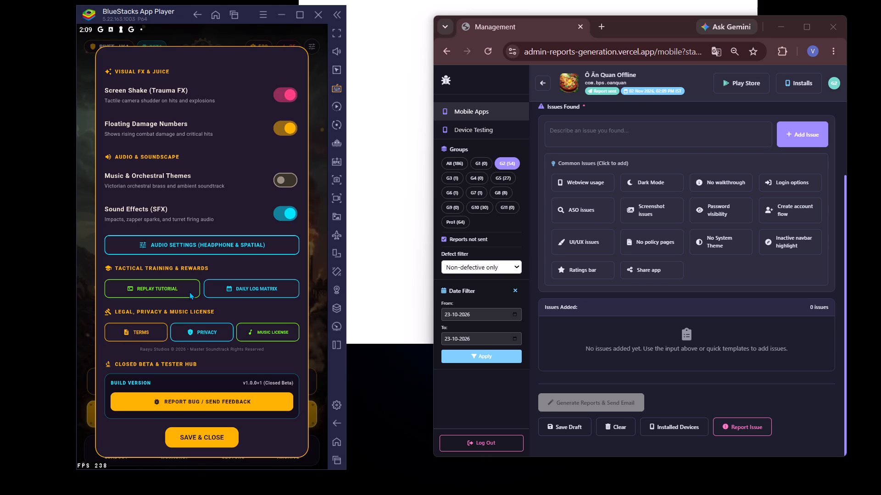
{"action": "scroll", "coordinate": [192, 292], "scroll_direction": "down", "scroll_amount": 1}
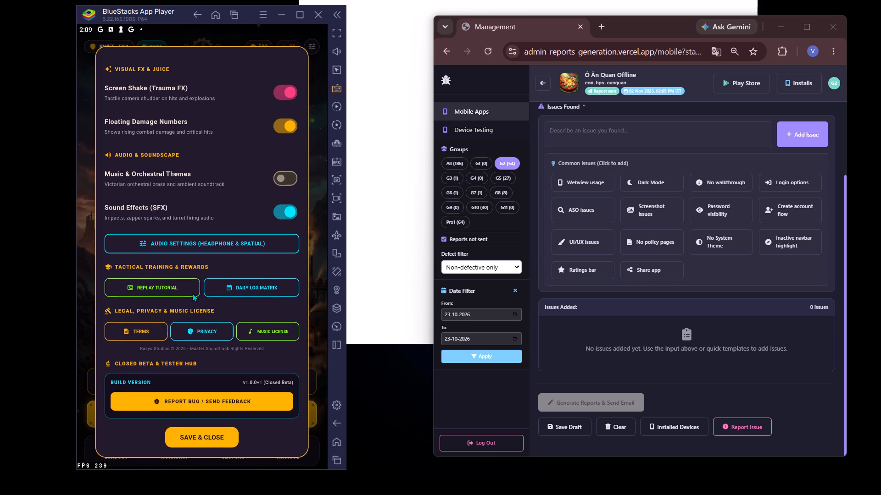
{"action": "scroll", "coordinate": [192, 293], "scroll_direction": "up", "scroll_amount": 7}
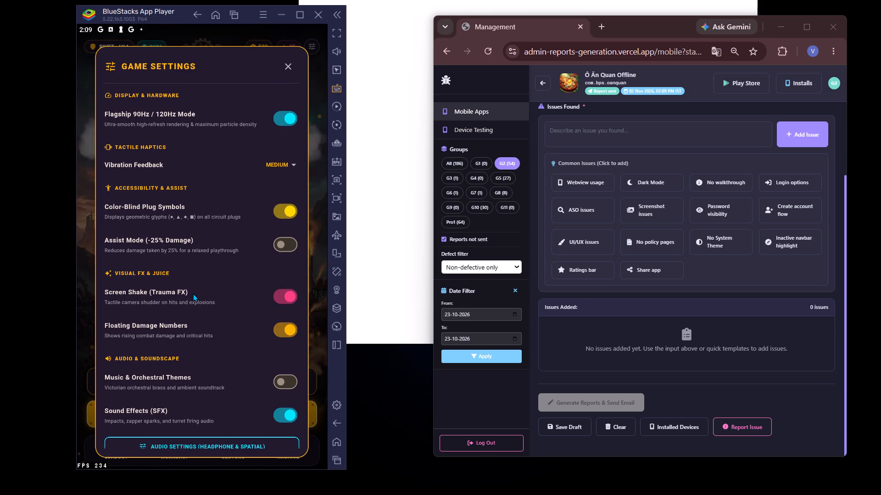
{"action": "scroll", "coordinate": [193, 293], "scroll_direction": "down", "scroll_amount": 10}
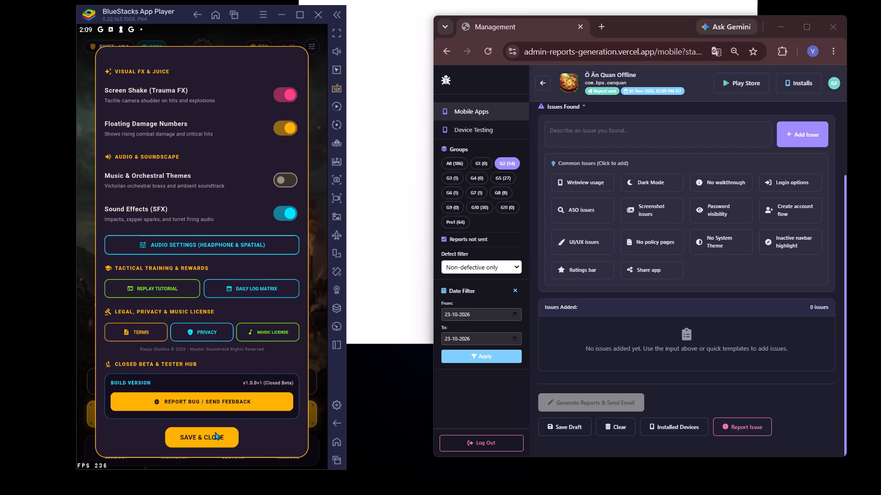
{"action": "left_click", "coordinate": [212, 441]}
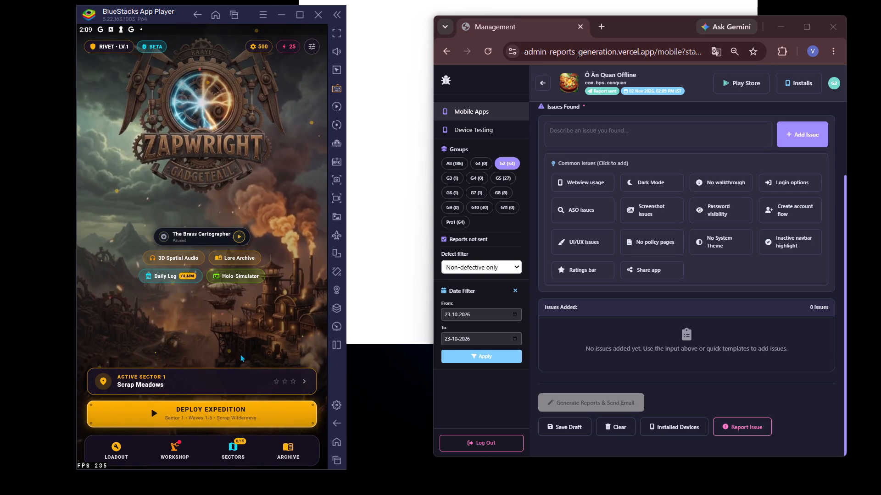
In Chrome, add the common Ratings bar issue to the report.
{"action": "left_click", "coordinate": [577, 271]}
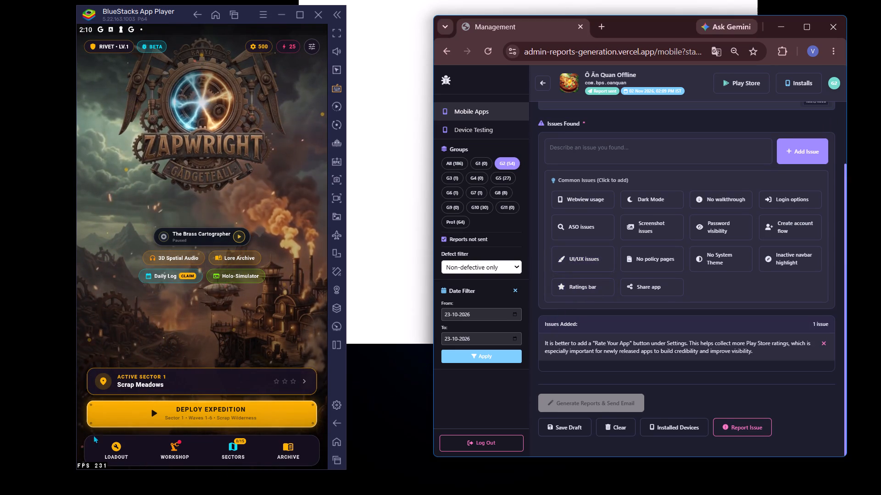
In BlueStacks, advance through Zapwright's story slides and deploy the Scrap Meadows expedition.
{"action": "left_click", "coordinate": [189, 418]}
{"action": "triple_click", "coordinate": [305, 368]}
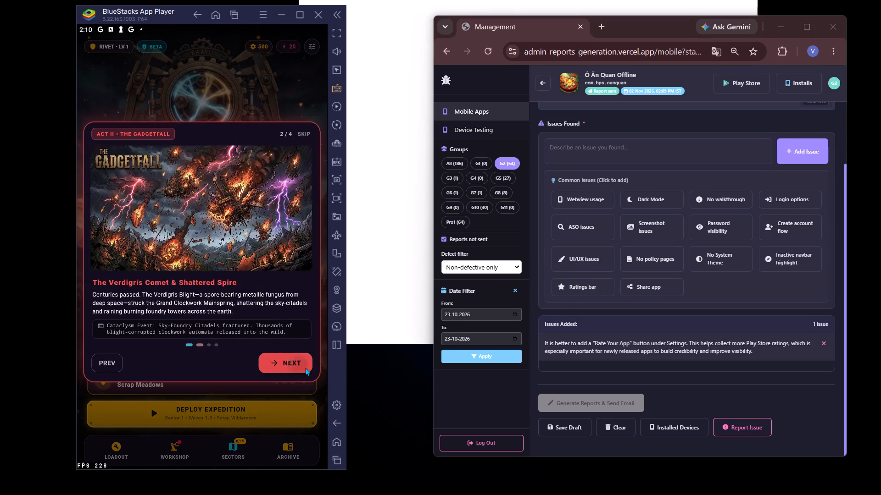
{"action": "double_click", "coordinate": [305, 368]}
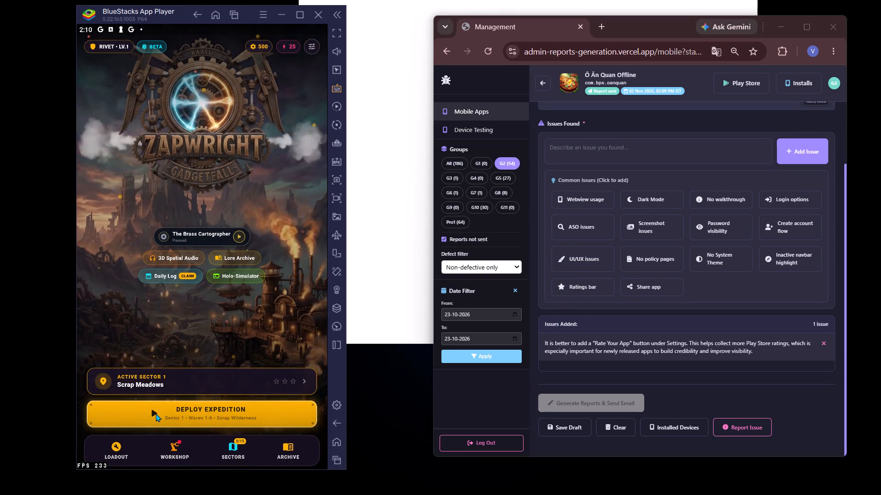
{"action": "left_click", "coordinate": [156, 413]}
{"action": "left_click", "coordinate": [262, 334]}
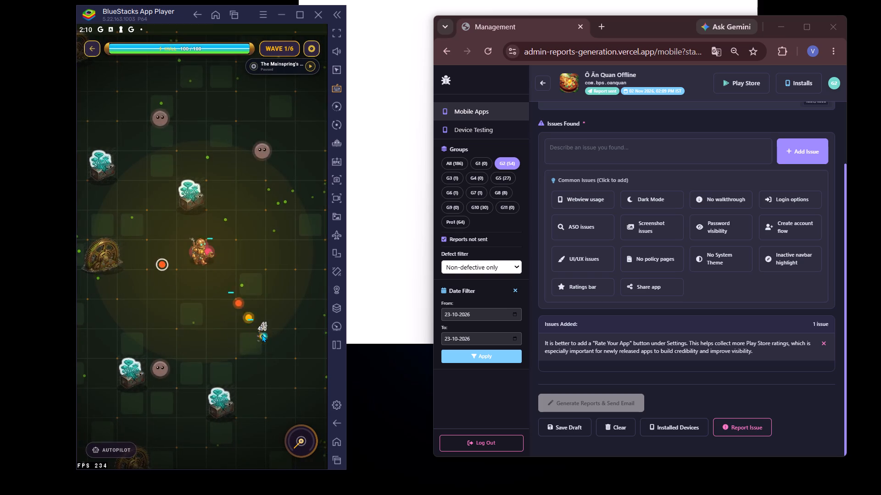
Test the first wave by steering the robot around the arena, open the in-game music console, and return to the home screen.
{"action": "left_click_drag", "start_coordinate": [244, 333], "coordinate": [161, 385]}
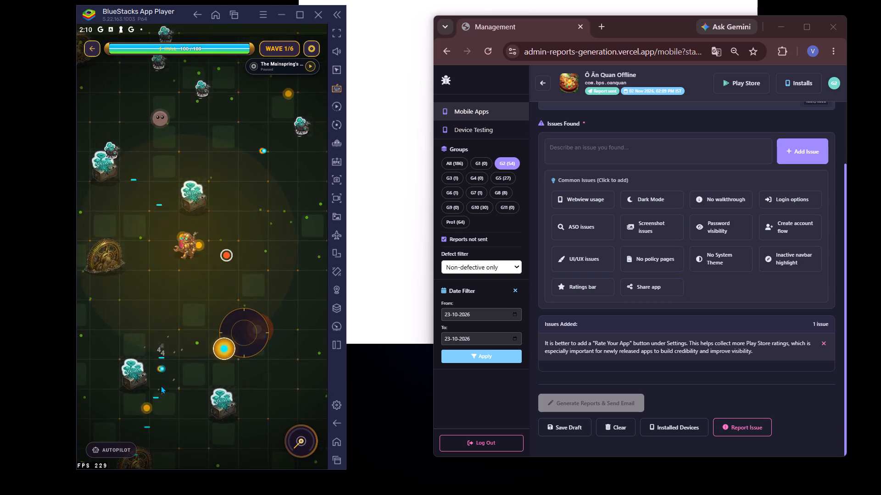
{"action": "left_click_drag", "start_coordinate": [161, 385], "coordinate": [230, 126]}
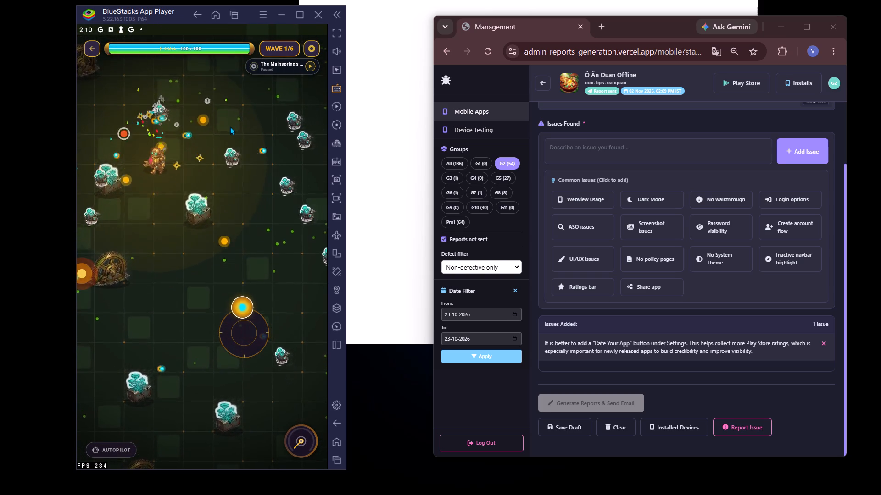
{"action": "left_click_drag", "start_coordinate": [230, 126], "coordinate": [283, 415]}
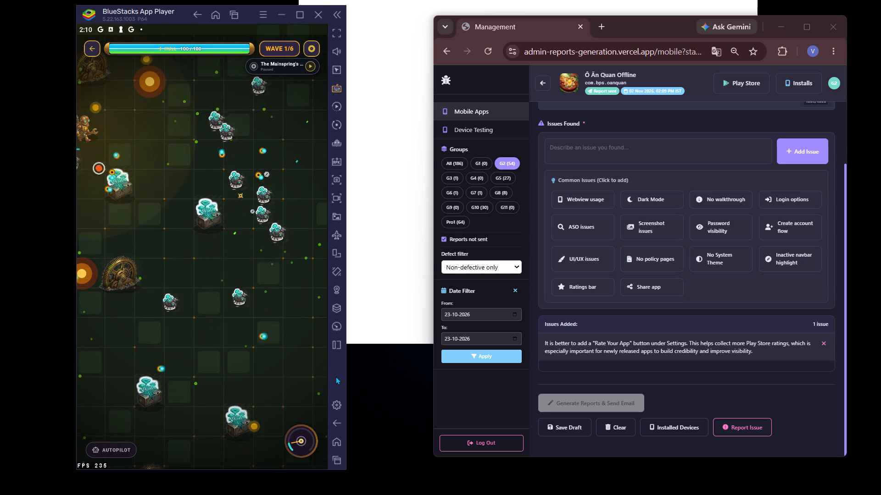
{"action": "left_click", "coordinate": [311, 52]}
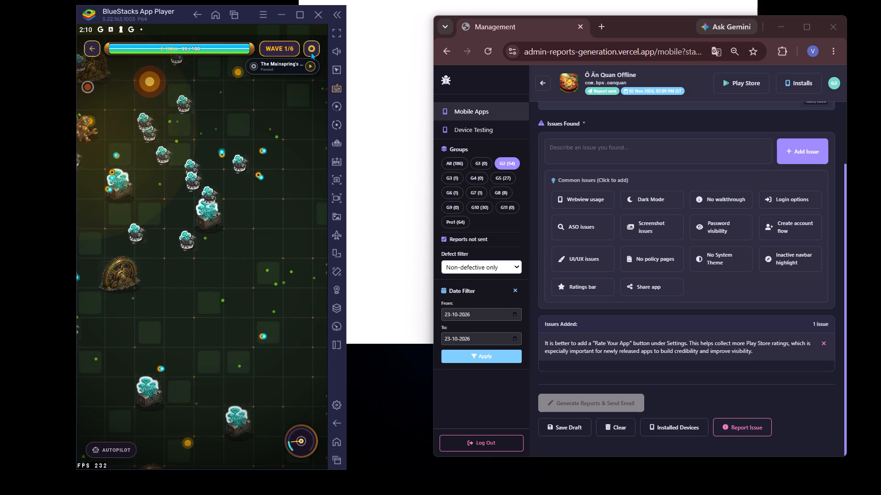
{"action": "left_click_drag", "start_coordinate": [250, 266], "coordinate": [237, 252]}
{"action": "left_click", "coordinate": [303, 331]}
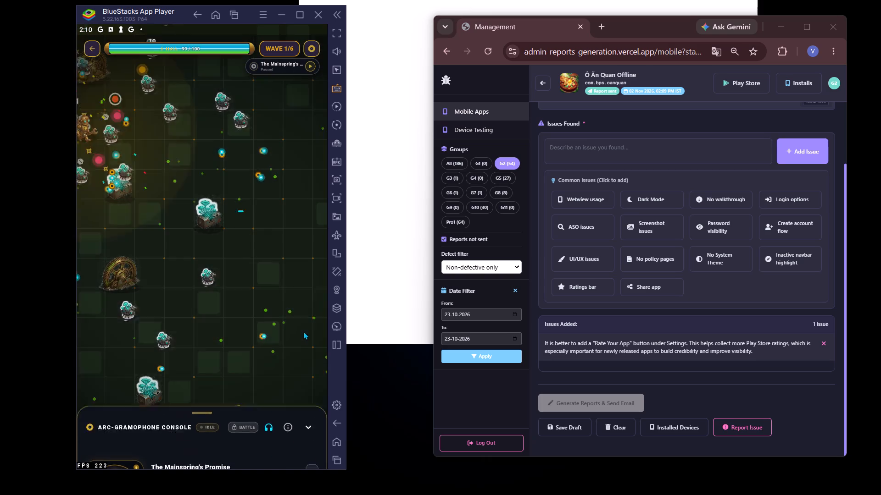
{"action": "left_click", "coordinate": [95, 47]}
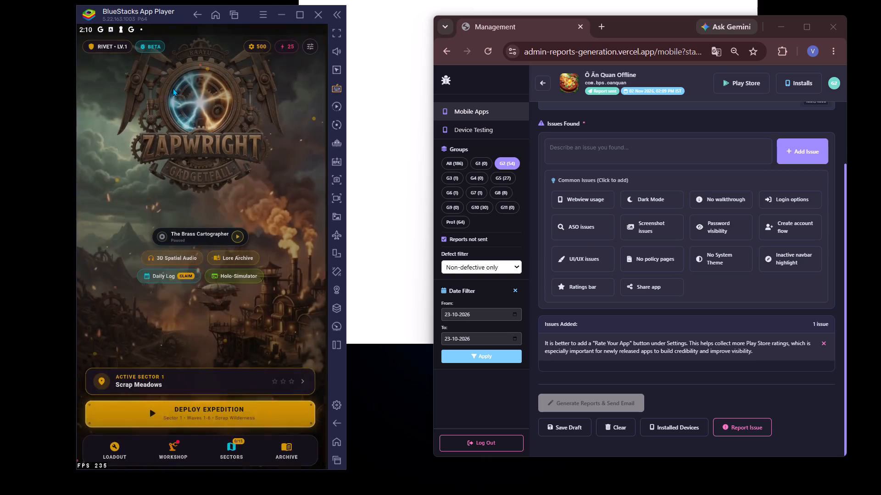
Buy one level of the Spark Amplification upgrade in the Robot Workshop and return to the home screen.
{"action": "left_click", "coordinate": [164, 445]}
{"action": "left_click_drag", "start_coordinate": [189, 451], "coordinate": [188, 451]}
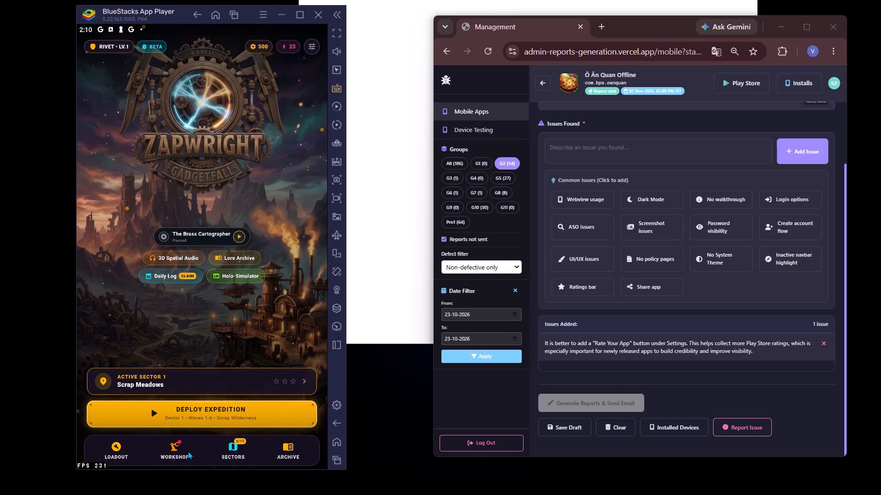
{"action": "left_click_drag", "start_coordinate": [188, 451], "coordinate": [184, 451]}
{"action": "left_click", "coordinate": [178, 450]}
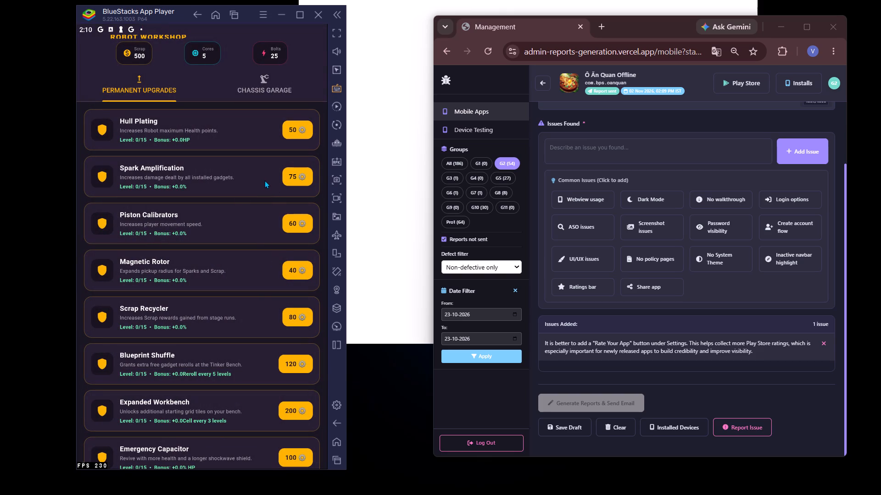
{"action": "left_click", "coordinate": [296, 174]}
{"action": "double_click", "coordinate": [100, 38]}
Examine the campaign sector selection, the Tinker Bench loadout and the Robot Workshop, ending on the home screen.
{"action": "left_click", "coordinate": [221, 447]}
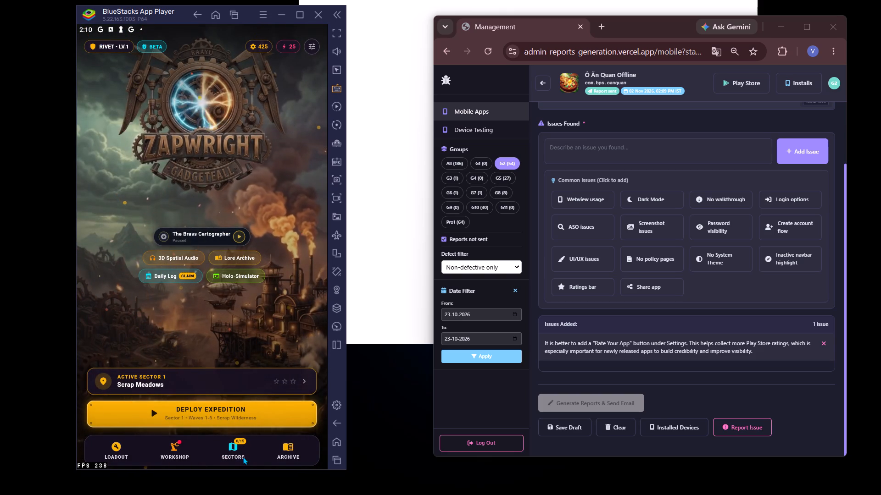
{"action": "left_click", "coordinate": [230, 446]}
{"action": "left_click", "coordinate": [234, 73]}
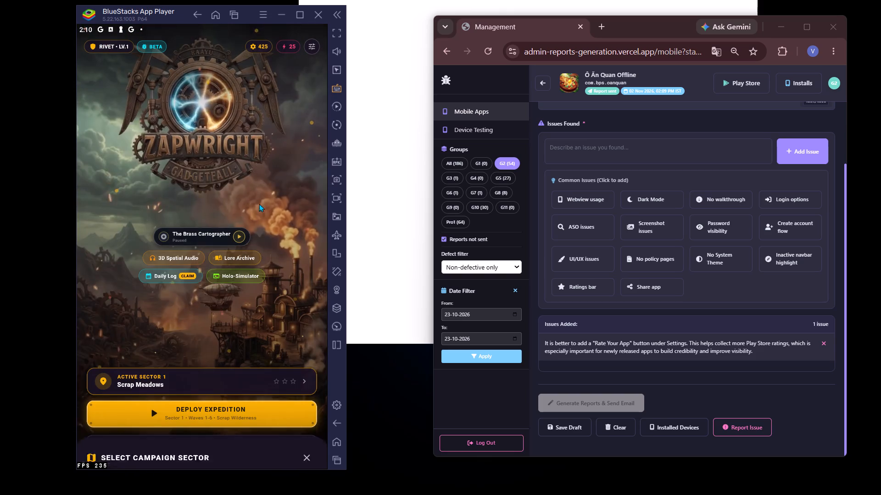
{"action": "left_click", "coordinate": [295, 446]}
{"action": "left_click", "coordinate": [119, 445]}
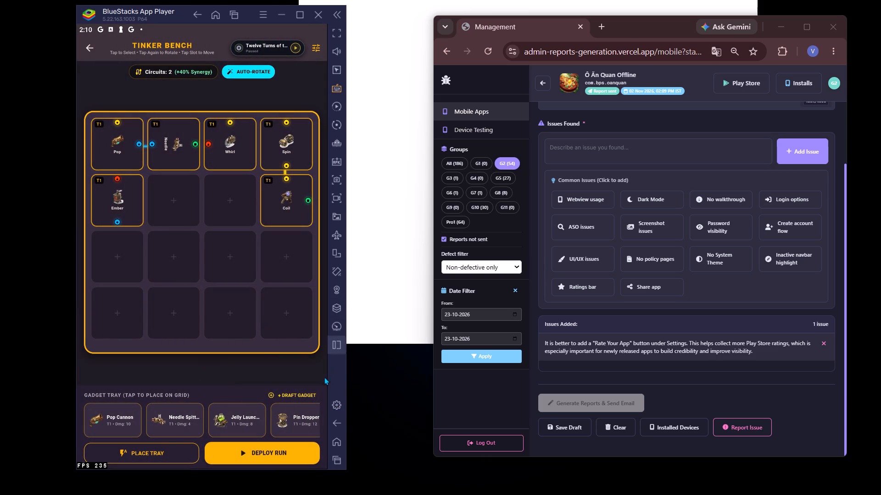
{"action": "left_click", "coordinate": [336, 426]}
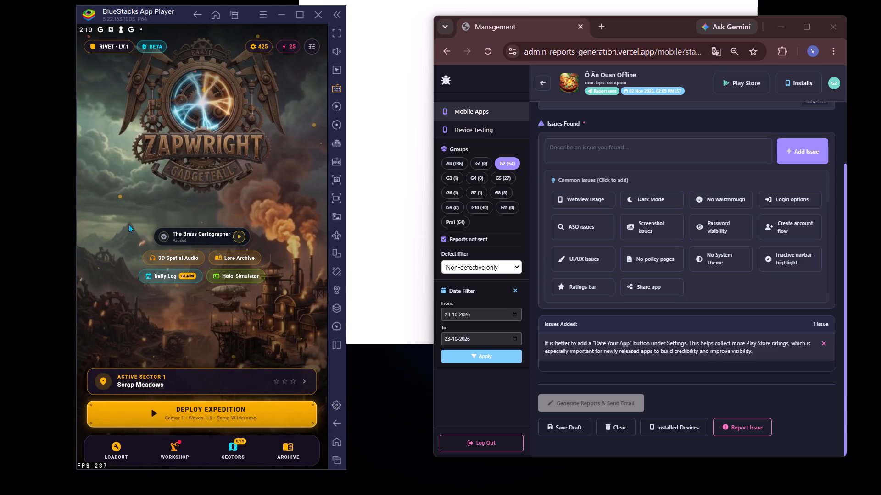
{"action": "left_click", "coordinate": [321, 41]}
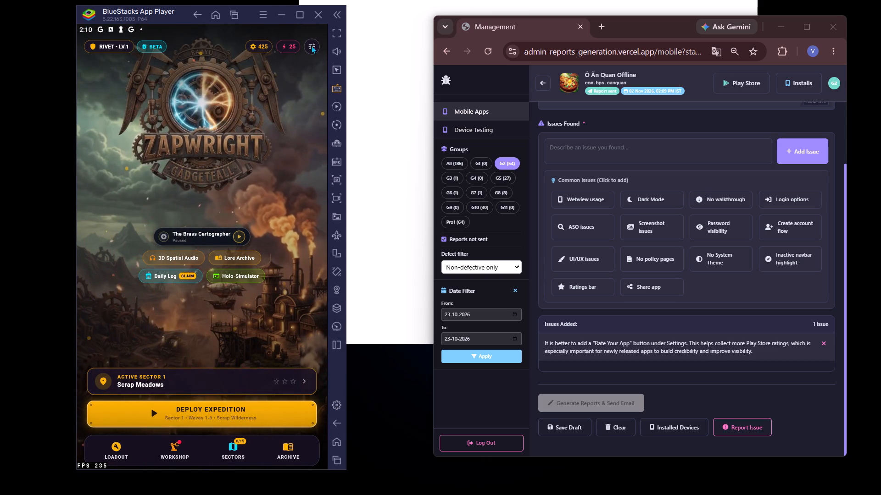
{"action": "left_click", "coordinate": [268, 46]}
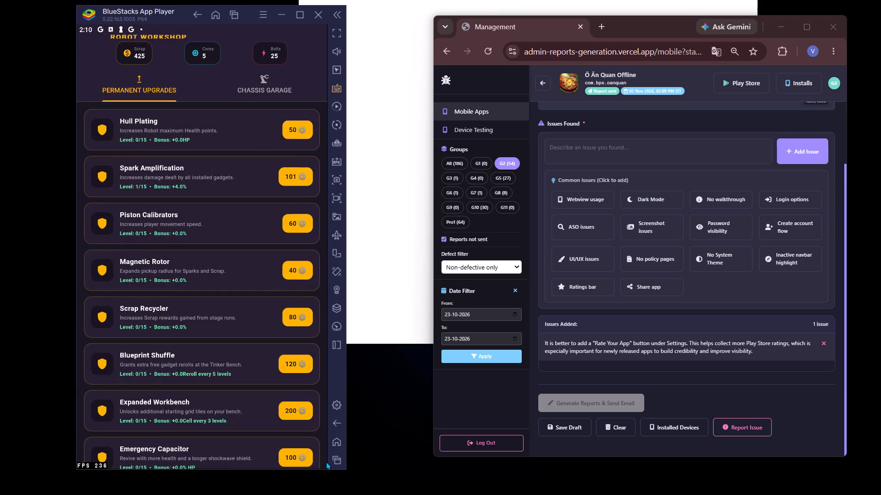
{"action": "left_click", "coordinate": [331, 423]}
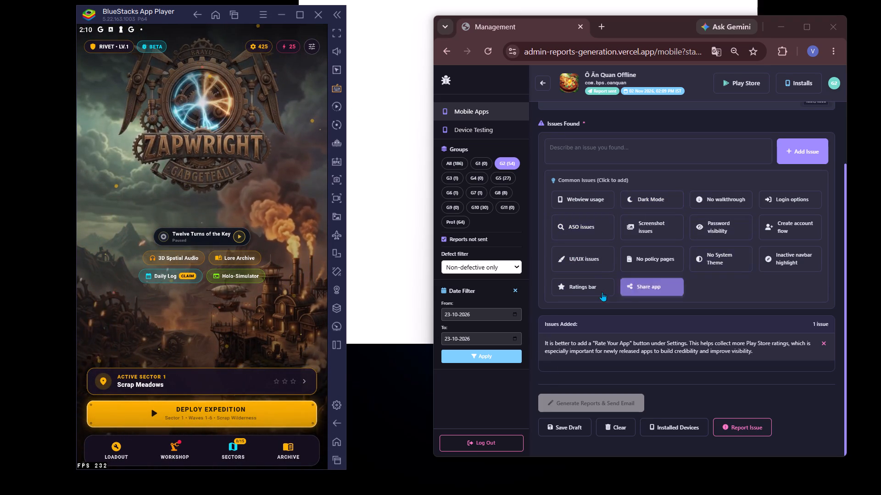
In Chrome, add the common no-walkthrough issue and the saved clipboard issue about missing Dark Mode, Light Mode and System Default theme options.
{"action": "left_click", "coordinate": [720, 196]}
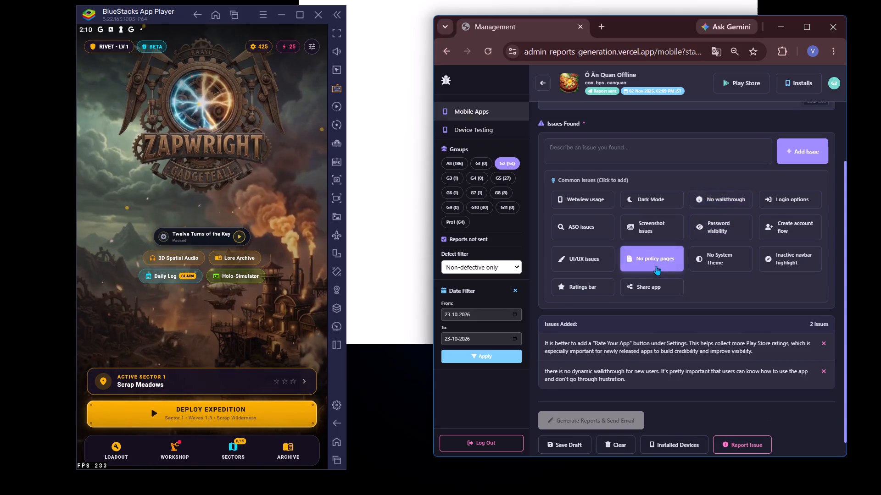
{"action": "scroll", "coordinate": [656, 266], "scroll_direction": "up", "scroll_amount": 4}
{"action": "left_click", "coordinate": [615, 225]}
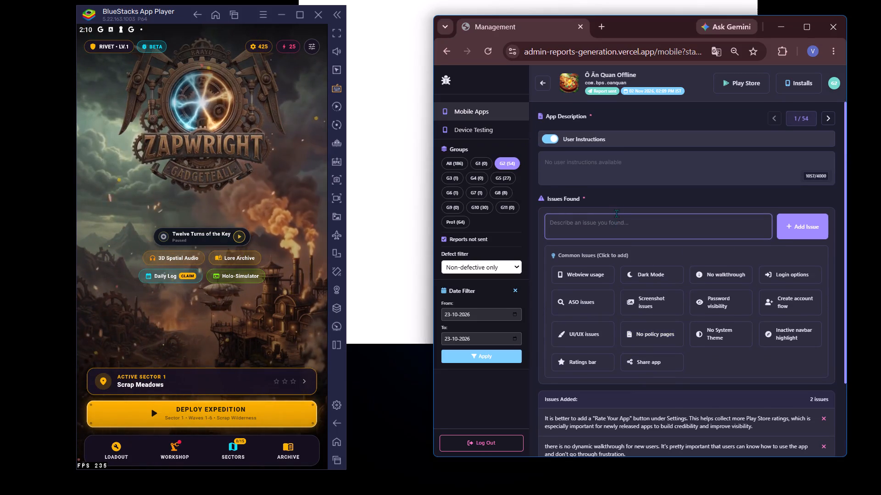
{"action": "key", "text": "super+v"}
{"action": "scroll", "coordinate": [652, 319], "scroll_direction": "down", "scroll_amount": 6}
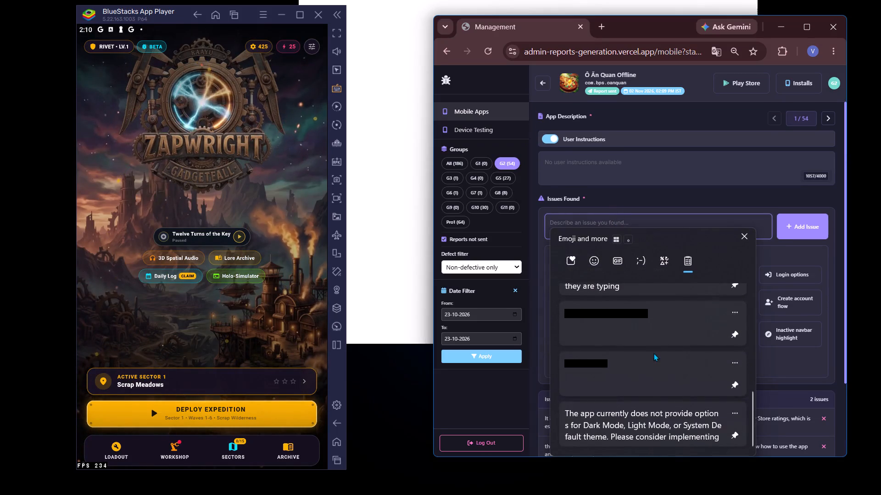
{"action": "left_click", "coordinate": [642, 438]}
{"action": "key", "text": "ctrl+v"}
{"action": "left_click", "coordinate": [803, 241]}
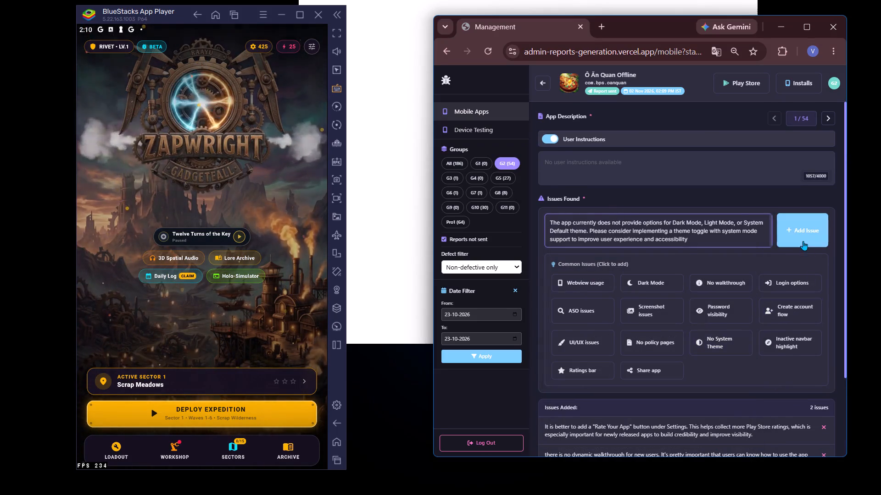
Switch to the Play Store in BlueStacks, open Zapwright: Gadgetfall's details and copy its entire description.
{"action": "left_click", "coordinate": [340, 455]}
{"action": "left_click", "coordinate": [170, 279]}
{"action": "scroll", "coordinate": [182, 270], "scroll_direction": "down", "scroll_amount": 6}
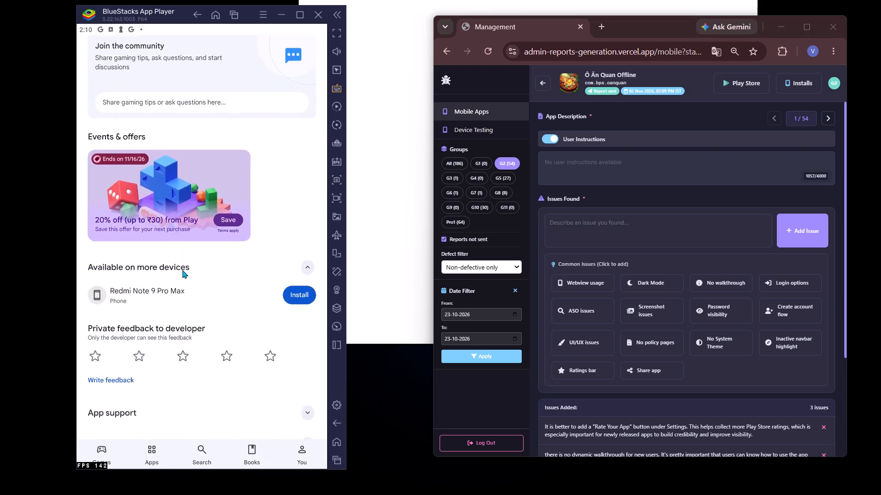
{"action": "left_click", "coordinate": [196, 279]}
{"action": "left_click", "coordinate": [208, 227]}
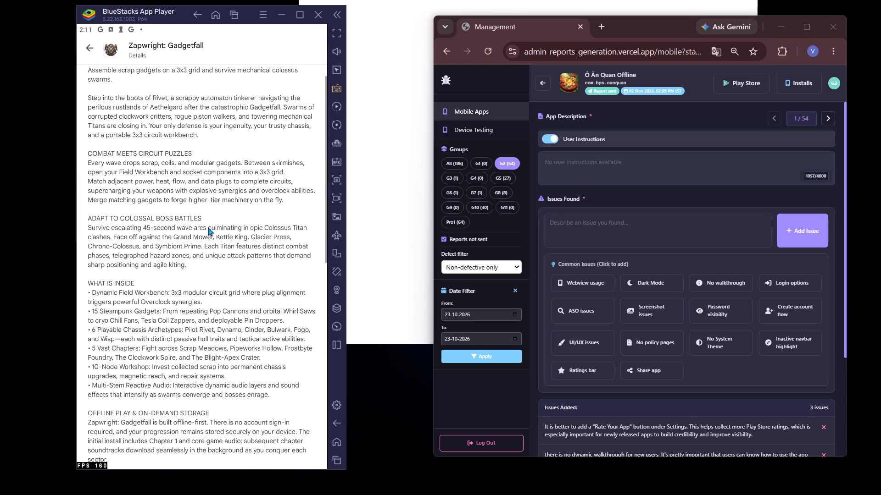
{"action": "double_click", "coordinate": [208, 227]}
{"action": "left_click", "coordinate": [248, 202]}
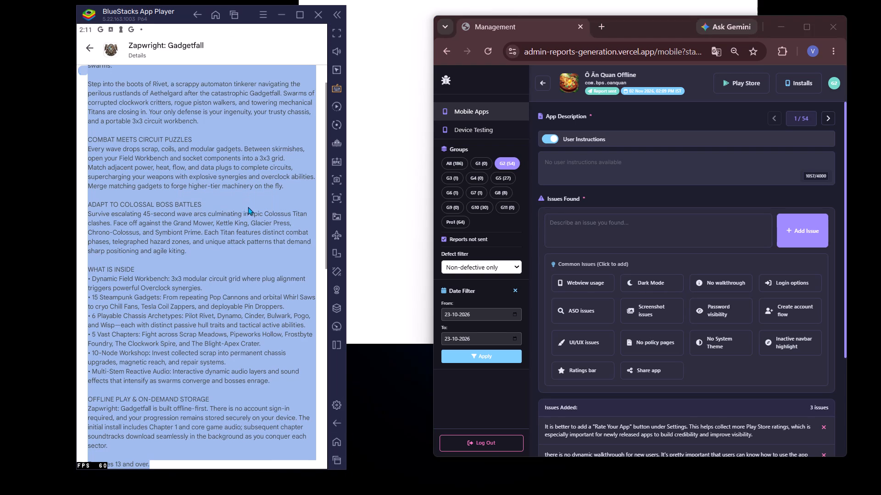
{"action": "key", "text": "ctrl+c"}
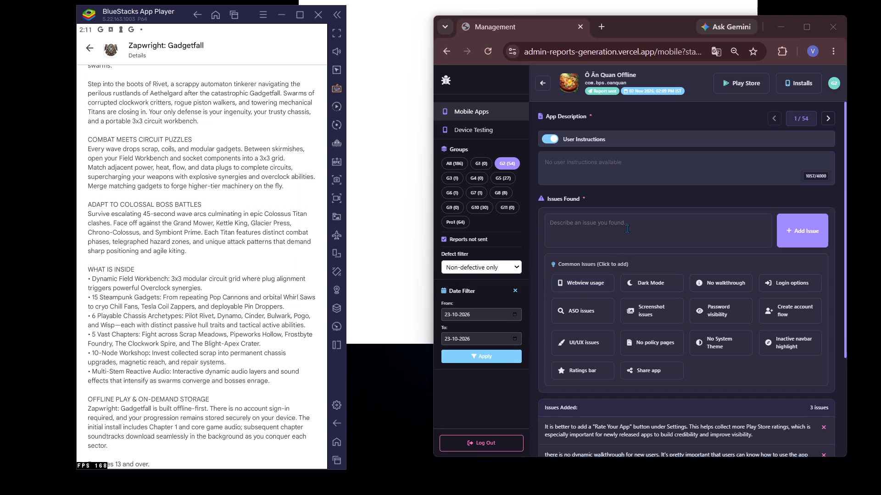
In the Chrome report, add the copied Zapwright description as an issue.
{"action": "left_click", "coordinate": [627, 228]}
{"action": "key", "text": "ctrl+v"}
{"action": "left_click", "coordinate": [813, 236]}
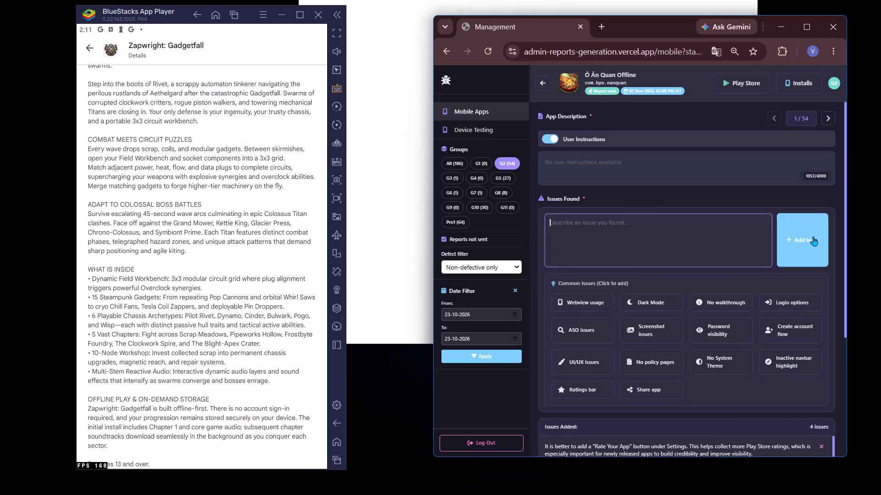
Paste the copied Zapwright description into the report's App Description text and switch that section back to User Instructions.
{"action": "left_click", "coordinate": [593, 170]}
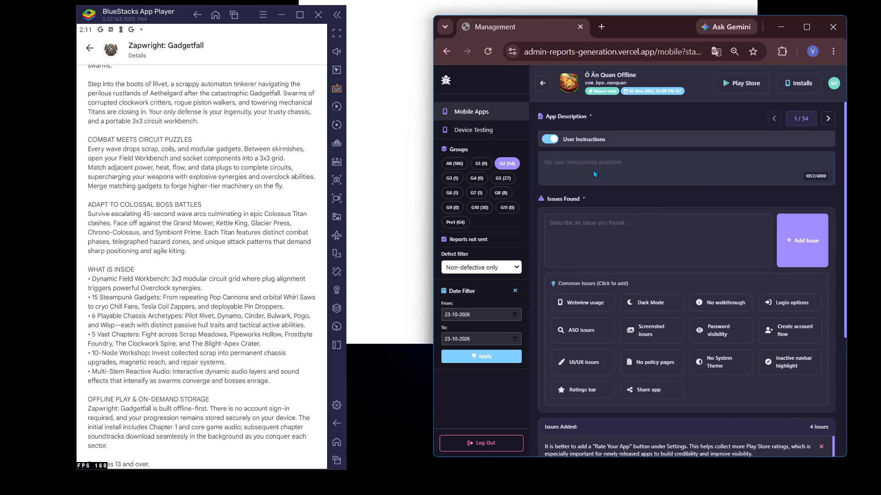
{"action": "left_click", "coordinate": [553, 135]}
{"action": "left_click", "coordinate": [559, 154]}
{"action": "key", "text": "ctrl+v"}
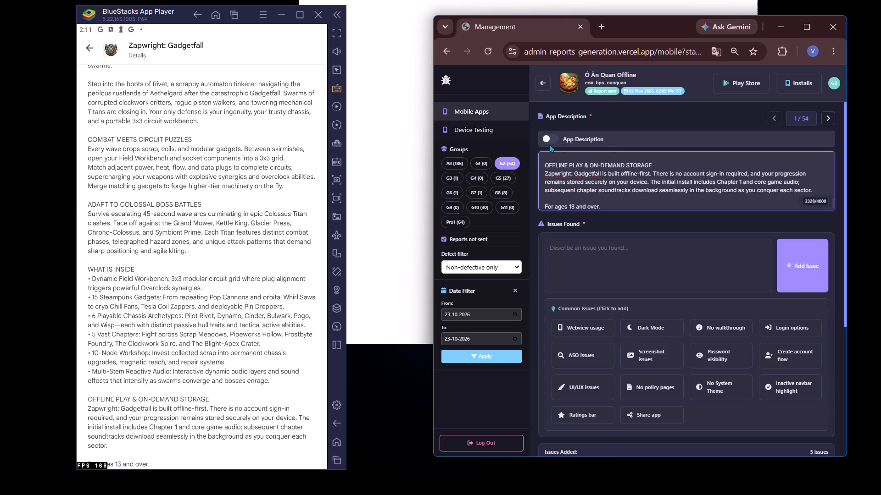
{"action": "left_click", "coordinate": [550, 143]}
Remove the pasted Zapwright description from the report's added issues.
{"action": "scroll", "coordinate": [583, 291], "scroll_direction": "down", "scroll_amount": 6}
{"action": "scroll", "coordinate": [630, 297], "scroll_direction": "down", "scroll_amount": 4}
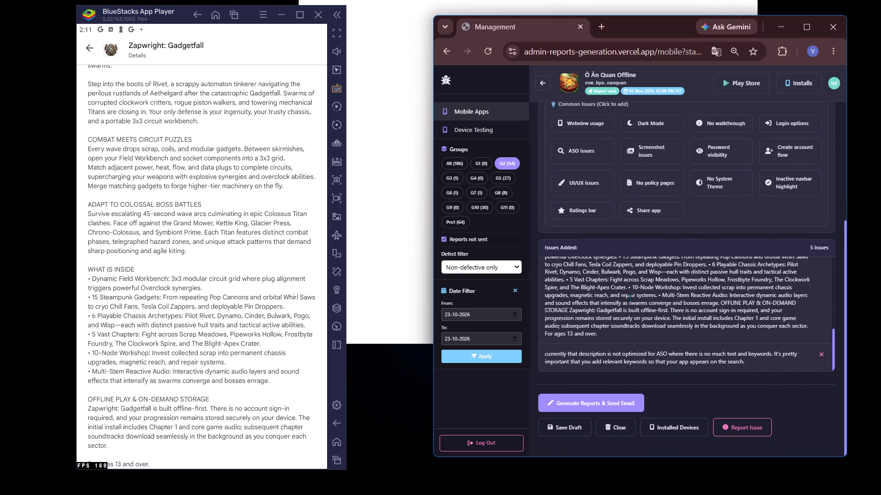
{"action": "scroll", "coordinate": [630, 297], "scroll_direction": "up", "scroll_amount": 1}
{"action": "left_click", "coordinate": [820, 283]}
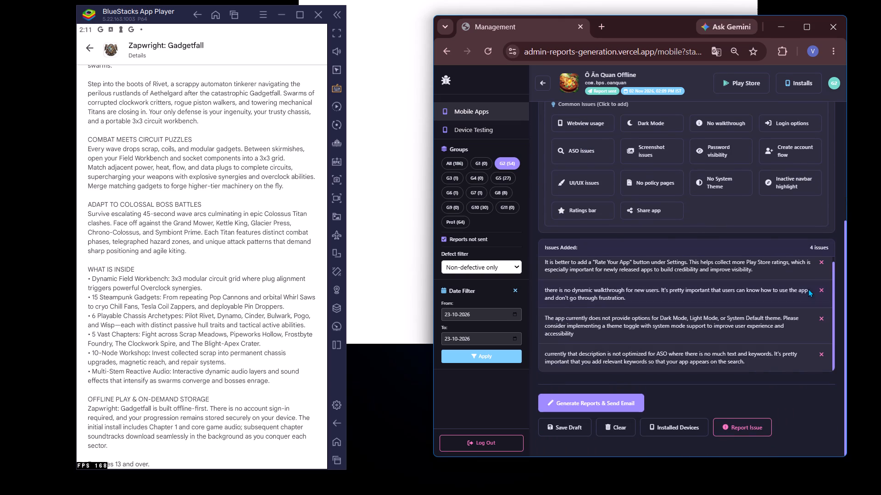
Remove the issue about the description not being optimized for ASO from the report's added issues.
{"action": "scroll", "coordinate": [805, 292], "scroll_direction": "down", "scroll_amount": 2}
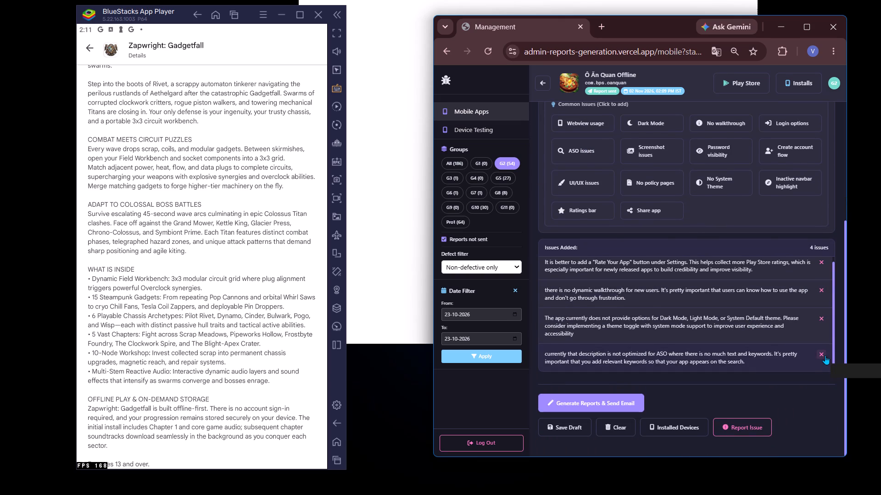
{"action": "left_click", "coordinate": [825, 355]}
{"action": "scroll", "coordinate": [693, 351], "scroll_direction": "up", "scroll_amount": 1}
{"action": "scroll", "coordinate": [693, 351], "scroll_direction": "down", "scroll_amount": 1}
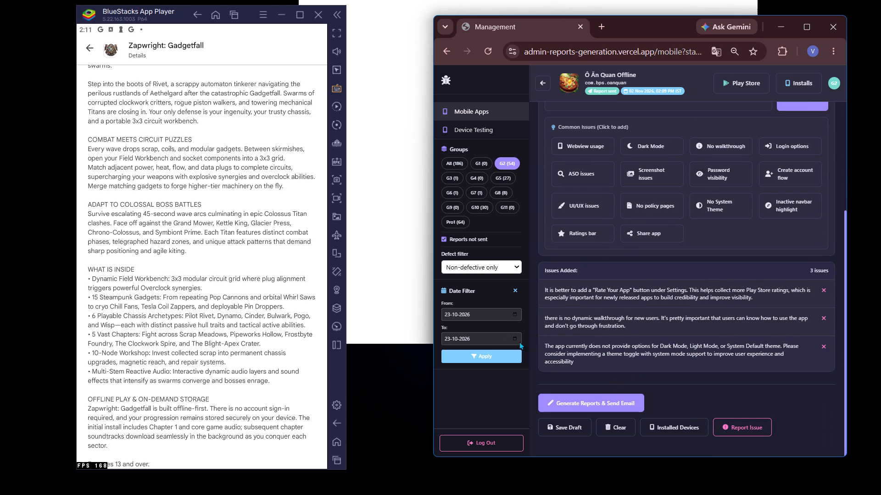
Return to Zapwright in BlueStacks and review its settings, including the audio, legal and feedback sections, closing them at the end.
{"action": "left_click", "coordinate": [340, 461]}
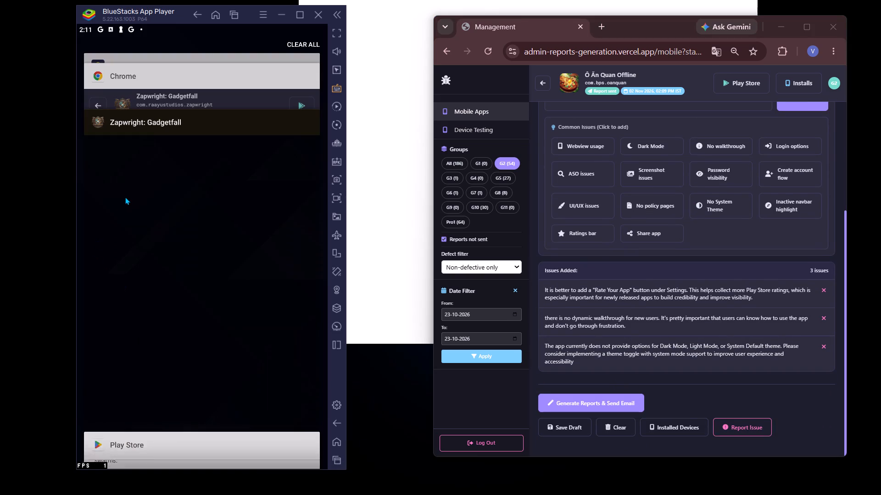
{"action": "left_click", "coordinate": [125, 196]}
{"action": "left_click", "coordinate": [201, 399]}
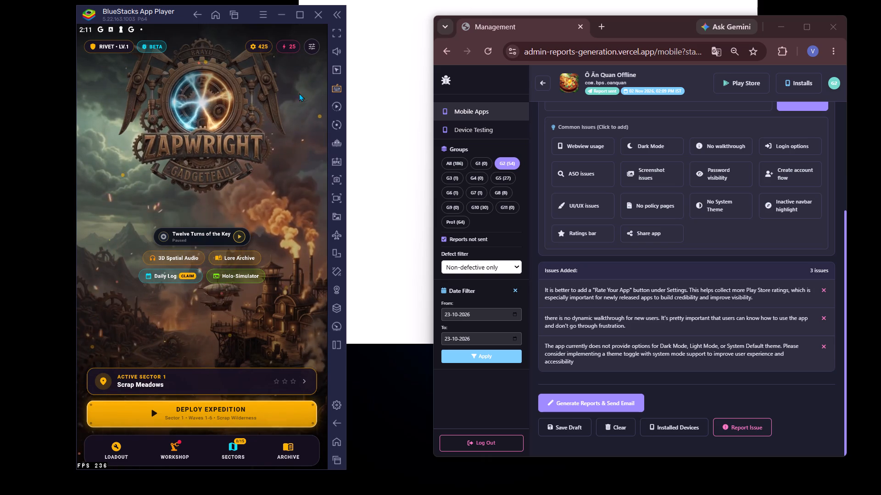
{"action": "left_click", "coordinate": [317, 50]}
{"action": "scroll", "coordinate": [194, 272], "scroll_direction": "down", "scroll_amount": 2}
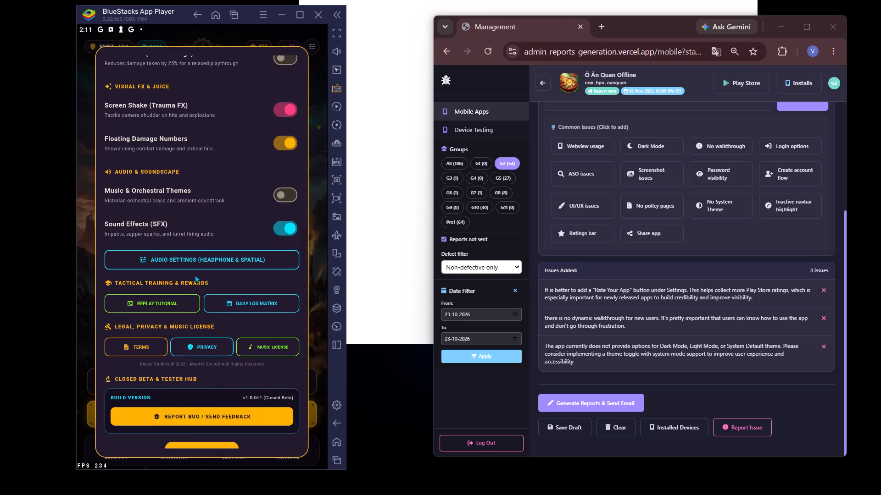
{"action": "scroll", "coordinate": [195, 275], "scroll_direction": "up", "scroll_amount": 3}
{"action": "scroll", "coordinate": [206, 275], "scroll_direction": "down", "scroll_amount": 3}
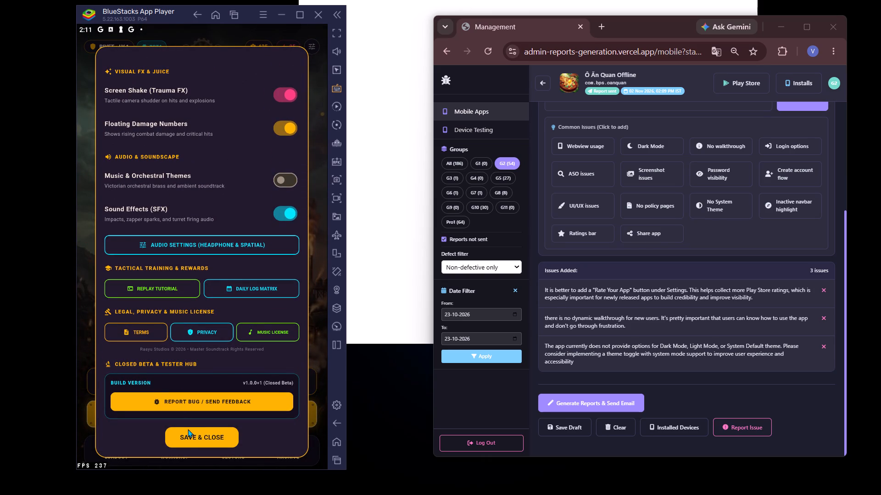
{"action": "left_click", "coordinate": [191, 442]}
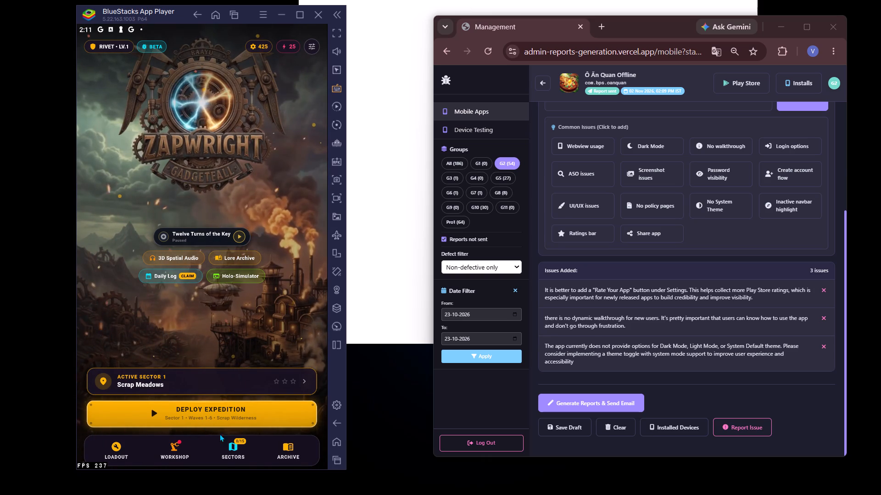
Open Zapwright's campaign sector selection, look over the chapters and return to the home screen.
{"action": "left_click", "coordinate": [242, 441]}
{"action": "left_click", "coordinate": [241, 462]}
{"action": "left_click", "coordinate": [236, 446]}
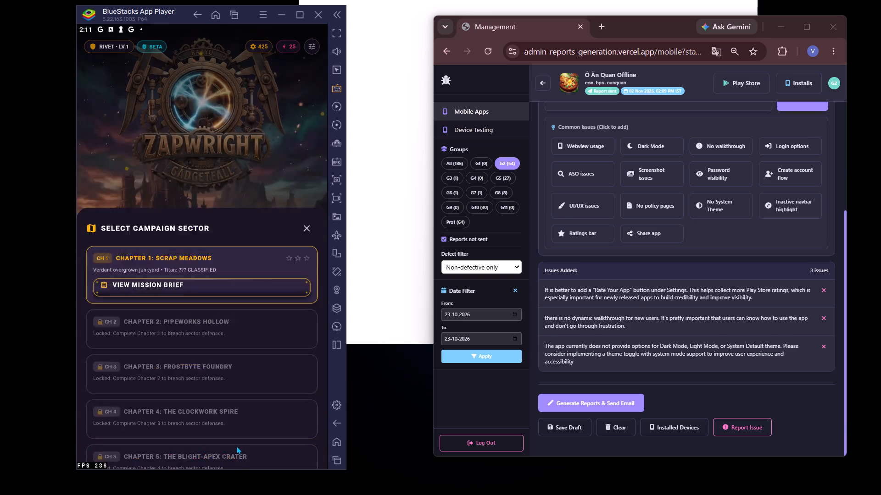
{"action": "left_click", "coordinate": [160, 0]}
{"action": "left_click", "coordinate": [200, 82]}
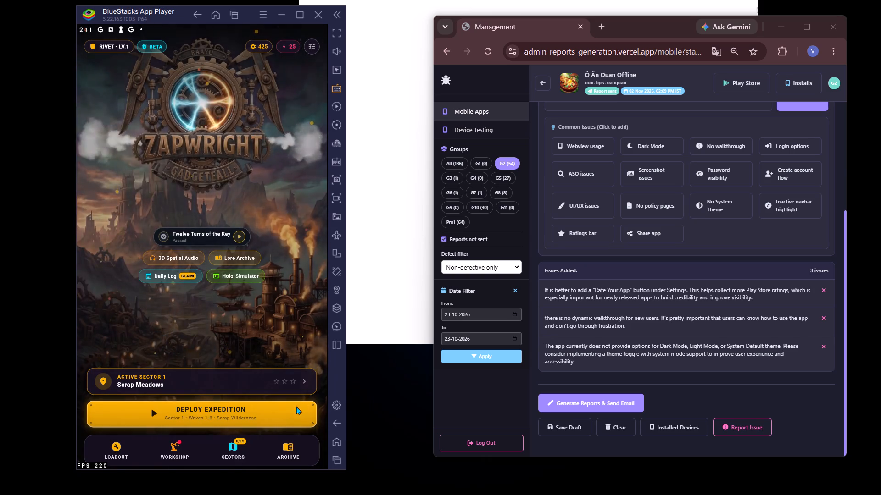
Examine the Imperial Archive & Bestiary sections, including Titan Bestiary, Chassis Registry and Acoustic Archives, and return to the home screen.
{"action": "left_click", "coordinate": [295, 443]}
{"action": "left_click", "coordinate": [284, 449]}
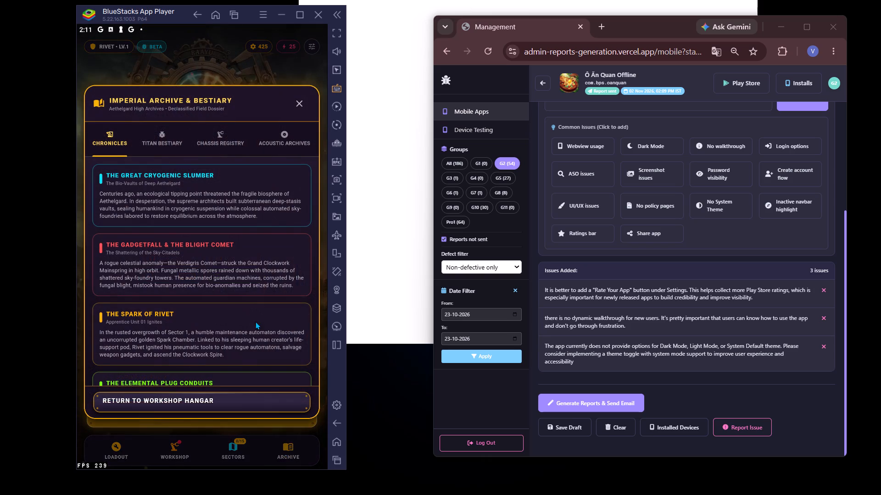
{"action": "left_click", "coordinate": [168, 142]}
{"action": "left_click", "coordinate": [202, 142]}
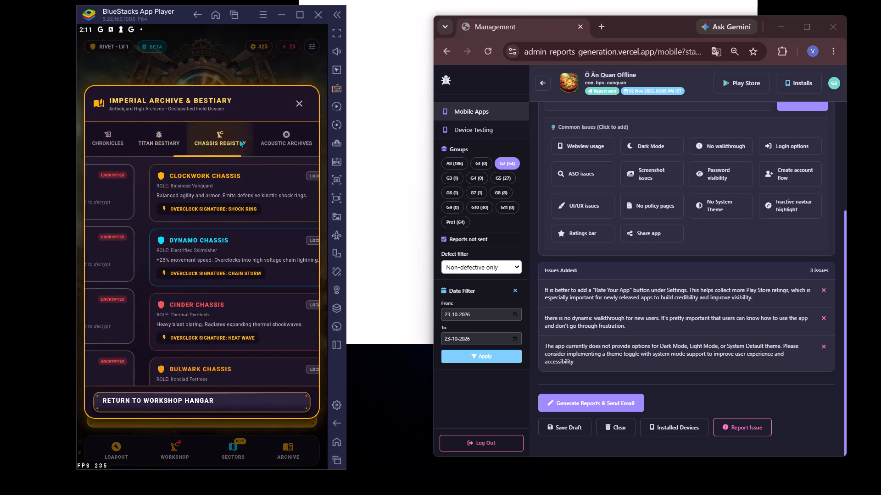
{"action": "left_click", "coordinate": [265, 132]}
{"action": "left_click", "coordinate": [258, 74]}
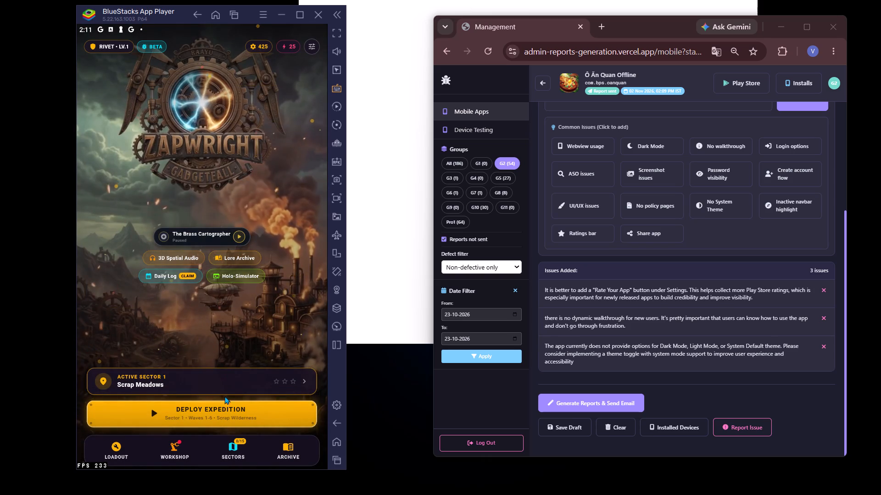
Deploy the Scrap Meadows expedition and steer the robot around the arena during wave 1.
{"action": "left_click_drag", "start_coordinate": [226, 404], "coordinate": [219, 401]}
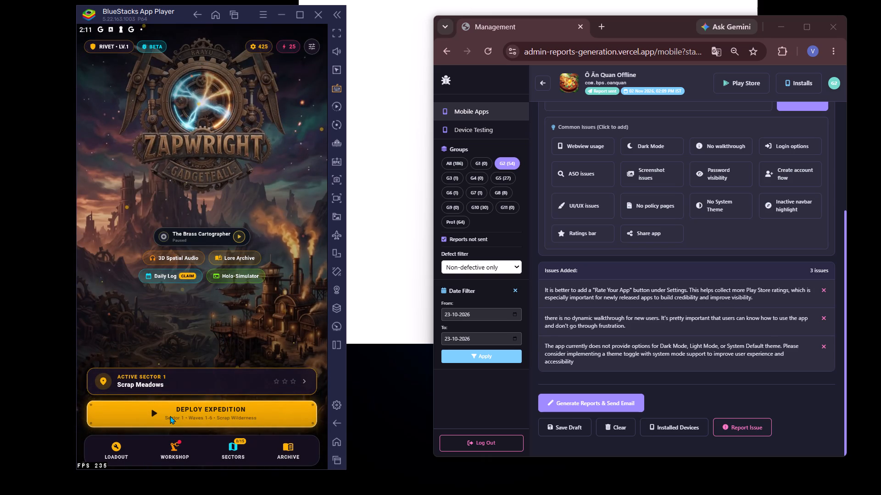
{"action": "left_click", "coordinate": [170, 416]}
{"action": "left_click", "coordinate": [216, 335]}
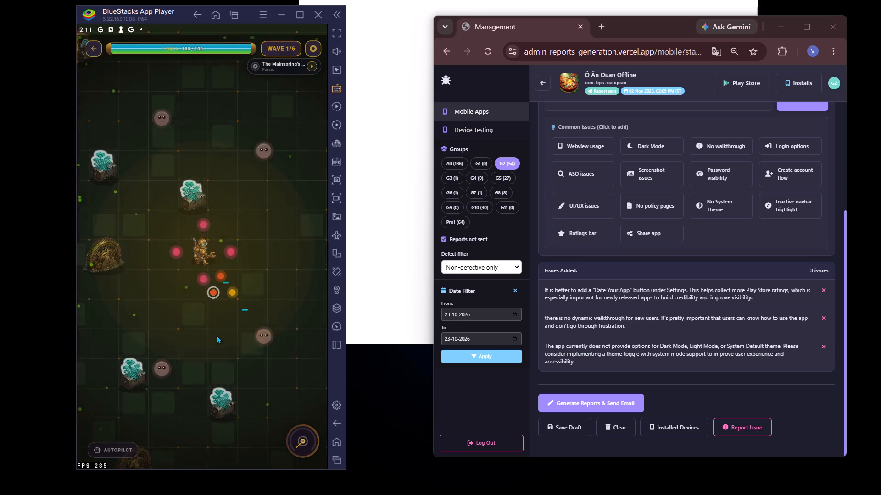
{"action": "left_click_drag", "start_coordinate": [190, 269], "coordinate": [226, 224]}
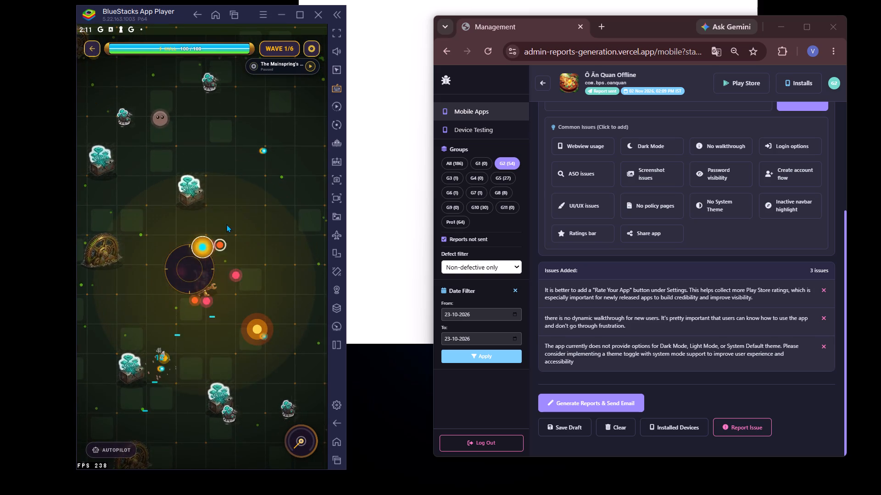
{"action": "left_click_drag", "start_coordinate": [226, 224], "coordinate": [223, 225]}
Open the in-game Arc-Gramophone Console and dismiss it to resume wave 1.
{"action": "left_click", "coordinate": [313, 49]}
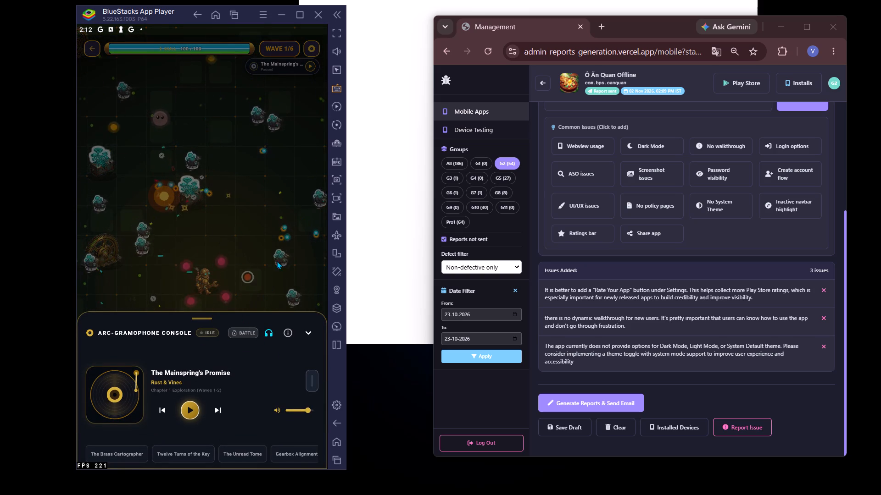
{"action": "left_click", "coordinate": [267, 196]}
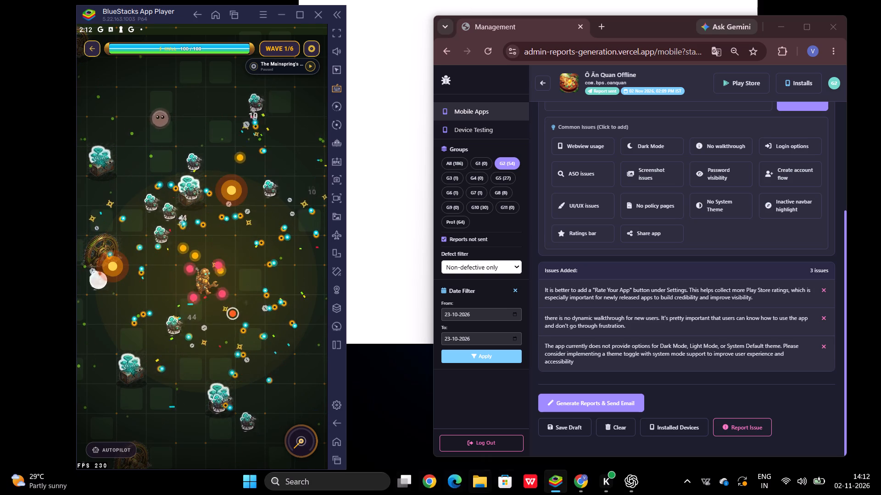
Open Spotify, play Sweater Weather by The Neighbourhood from the blue heart playlist, and minimize Spotify.
{"action": "left_click", "coordinate": [260, 484]}
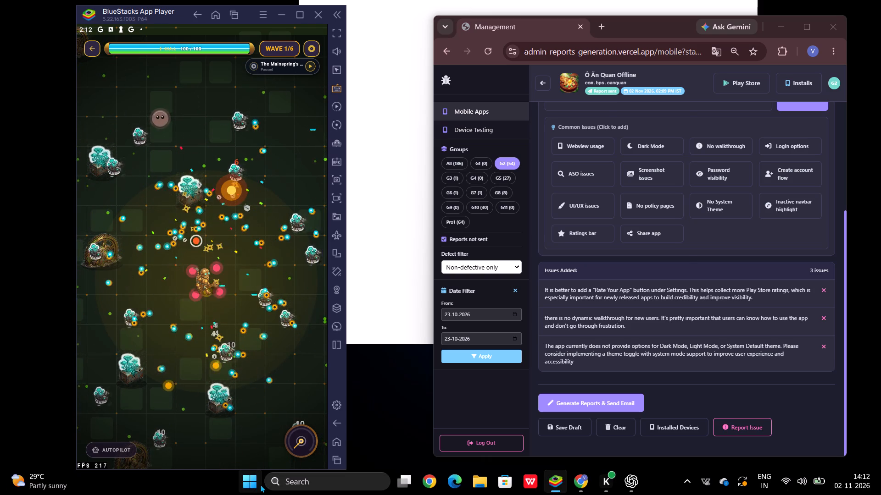
{"action": "scroll", "coordinate": [433, 257], "scroll_direction": "down", "scroll_amount": 4}
{"action": "scroll", "coordinate": [432, 260], "scroll_direction": "up", "scroll_amount": 2}
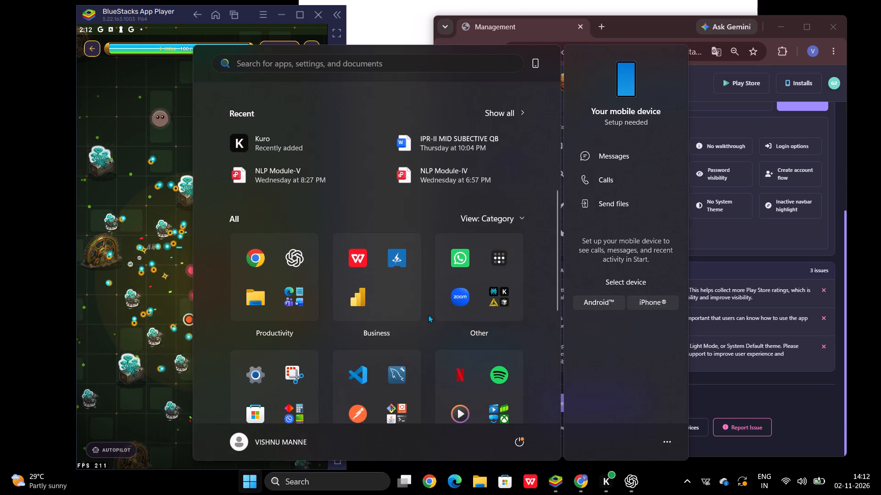
{"action": "left_click", "coordinate": [488, 378]}
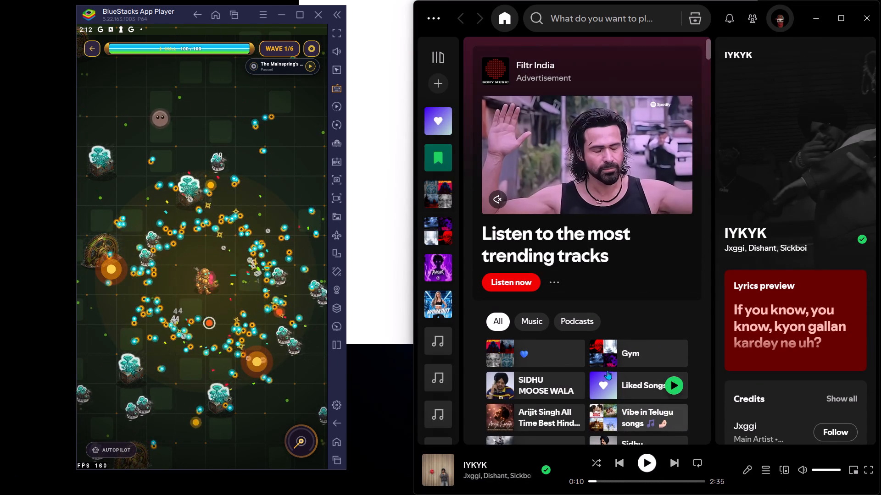
{"action": "left_click", "coordinate": [545, 347]}
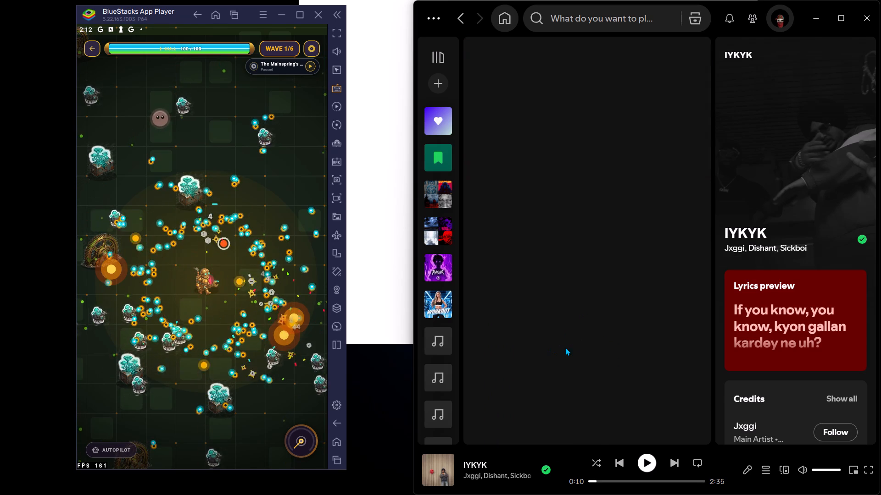
{"action": "scroll", "coordinate": [565, 347], "scroll_direction": "down", "scroll_amount": 1}
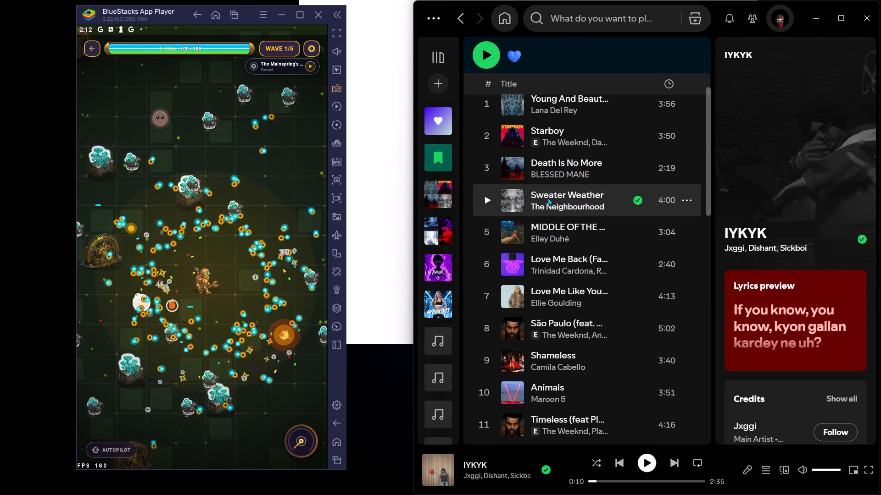
{"action": "left_click", "coordinate": [549, 198]}
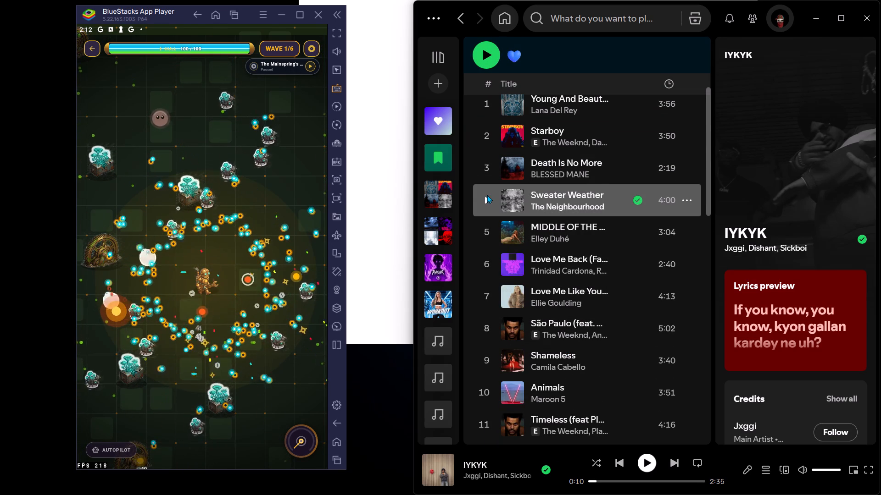
{"action": "left_click", "coordinate": [483, 200]}
{"action": "left_click", "coordinate": [824, 14]}
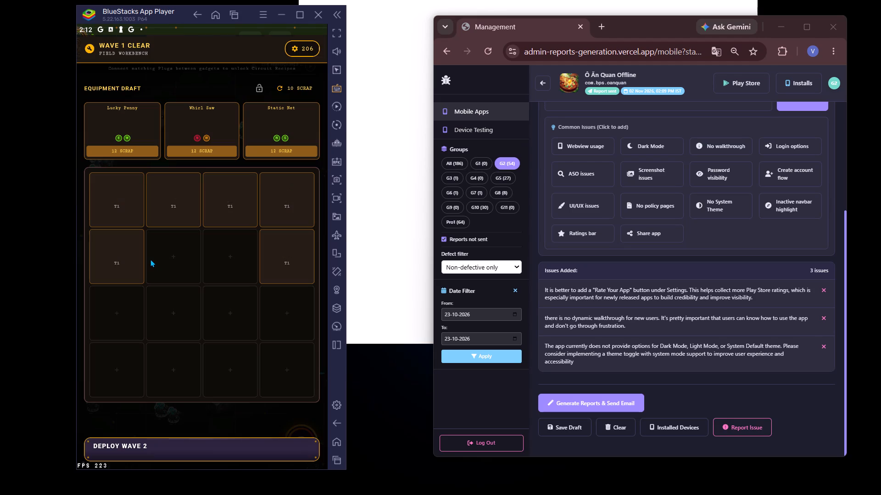
Deploy wave 2 from Zapwright's field workbench in BlueStacks.
{"action": "left_click", "coordinate": [217, 442]}
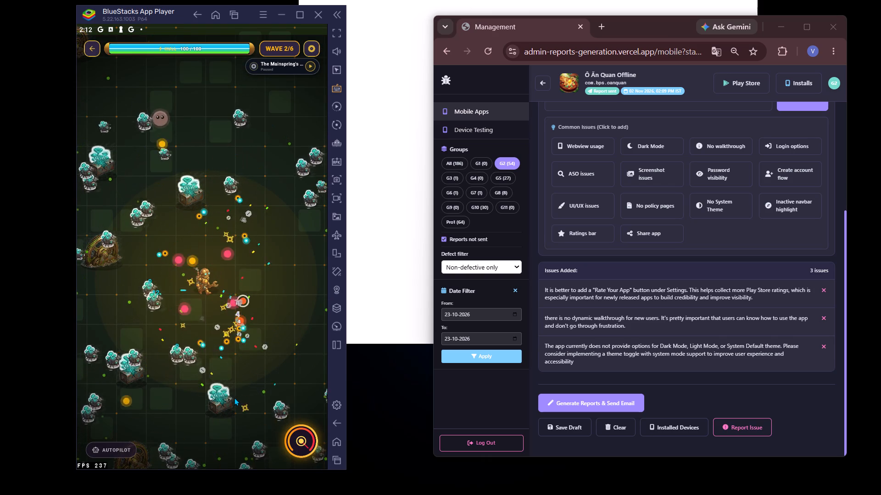
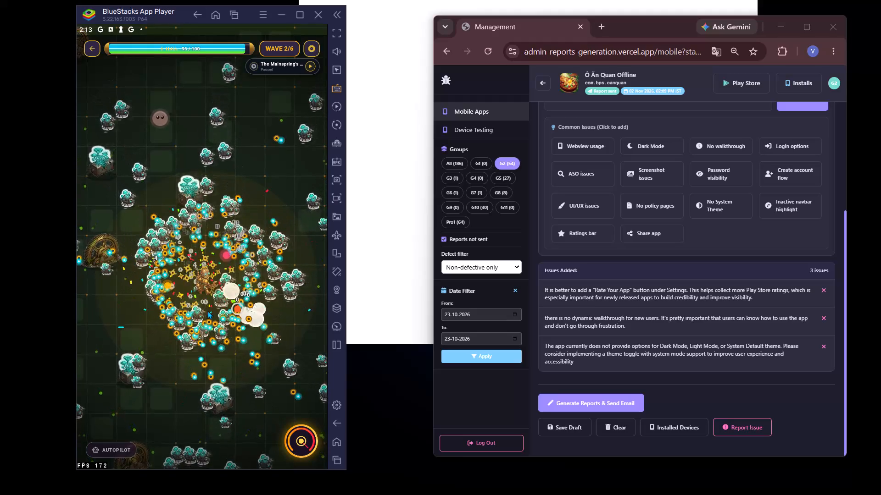
Steer Zapwright's robot through wave 2, deploy wave 3, and steer around the arena again.
{"action": "left_click_drag", "start_coordinate": [190, 286], "coordinate": [198, 253]}
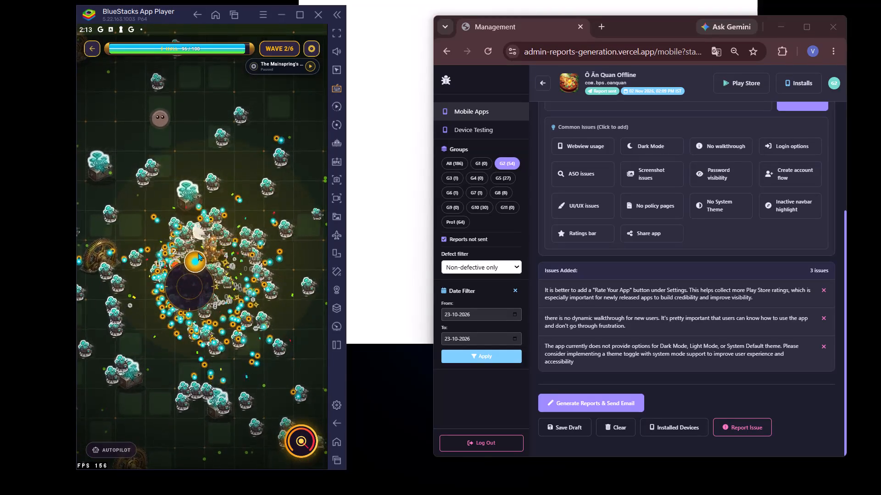
{"action": "left_click_drag", "start_coordinate": [198, 253], "coordinate": [193, 313]}
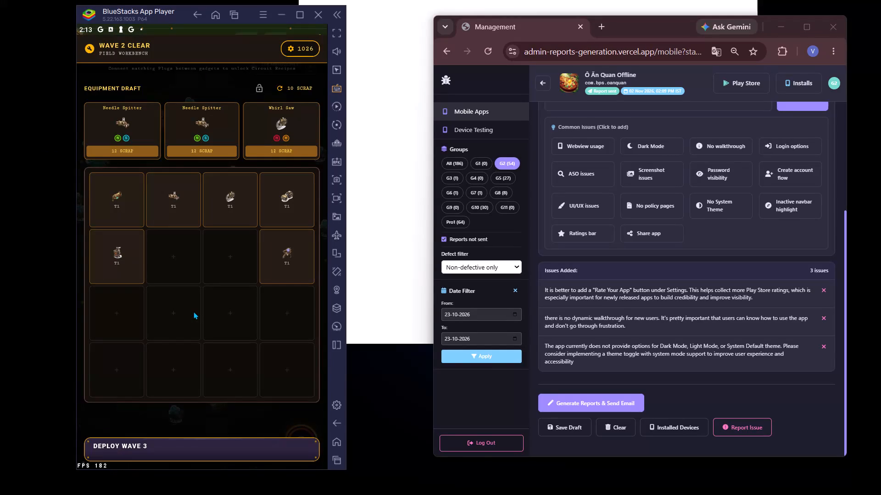
{"action": "left_click", "coordinate": [191, 448]}
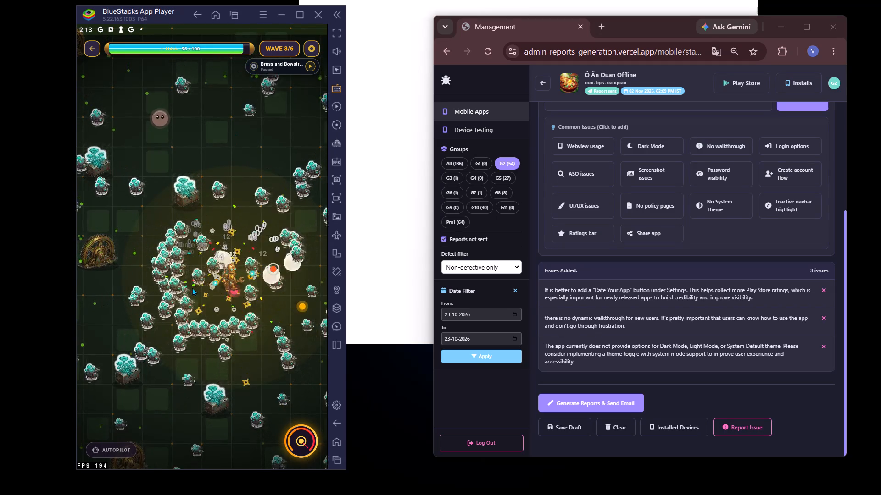
{"action": "left_click_drag", "start_coordinate": [236, 270], "coordinate": [214, 285]}
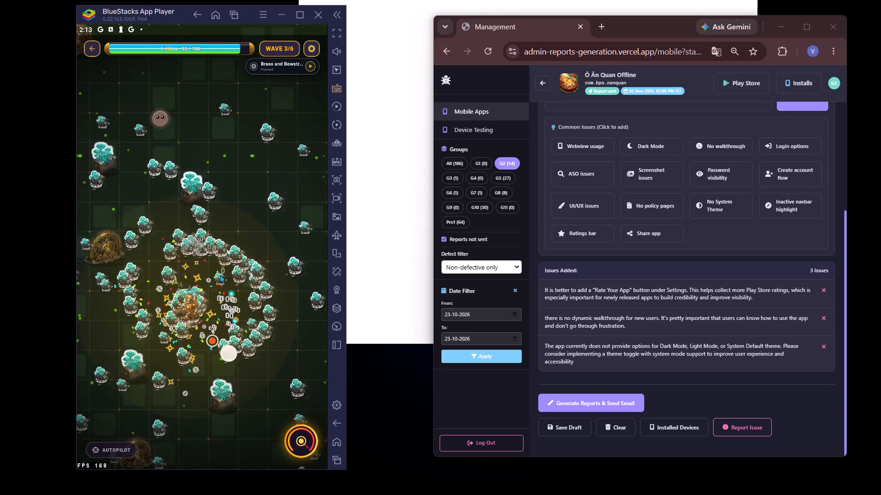
Add the Share app issue to the Ô Ăn Quan Offline report in the desktop Chrome, generate the reports and send the email.
{"action": "left_click", "coordinate": [669, 239]}
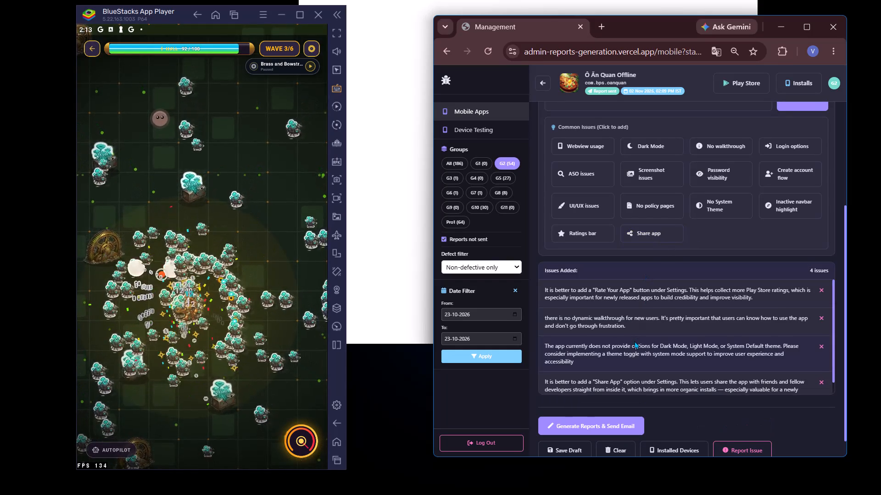
{"action": "scroll", "coordinate": [634, 341], "scroll_direction": "down", "scroll_amount": 2}
{"action": "left_click", "coordinate": [579, 428]}
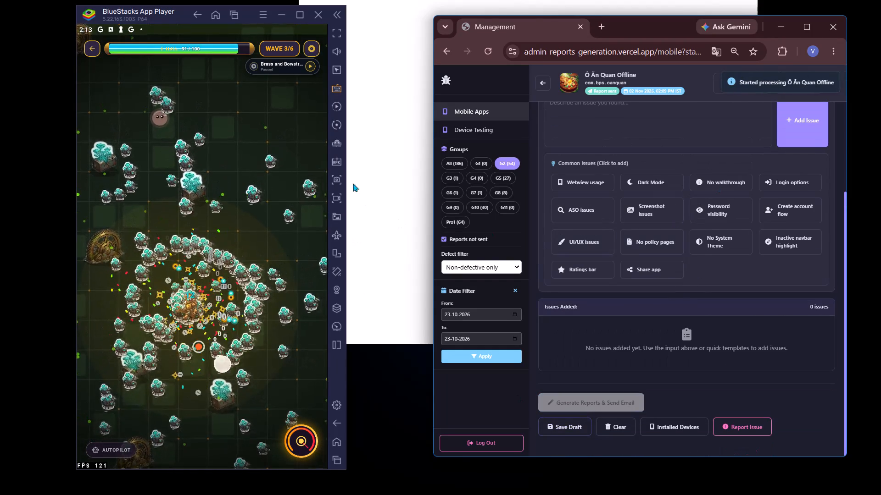
Leave the game for its Google Play listing in BlueStacks and uninstall Zapwright: Gadgetfall.
{"action": "left_click_drag", "start_coordinate": [339, 461], "coordinate": [326, 459]}
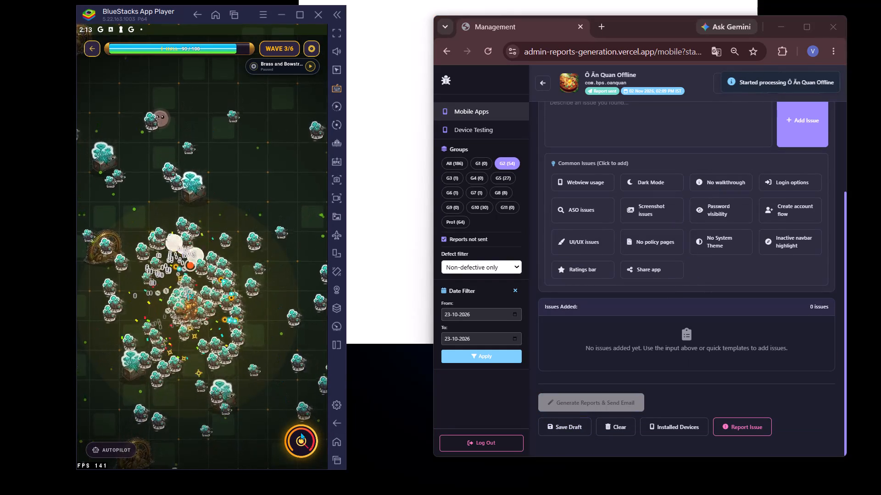
{"action": "left_click_drag", "start_coordinate": [335, 460], "coordinate": [328, 461]}
{"action": "left_click", "coordinate": [147, 151]}
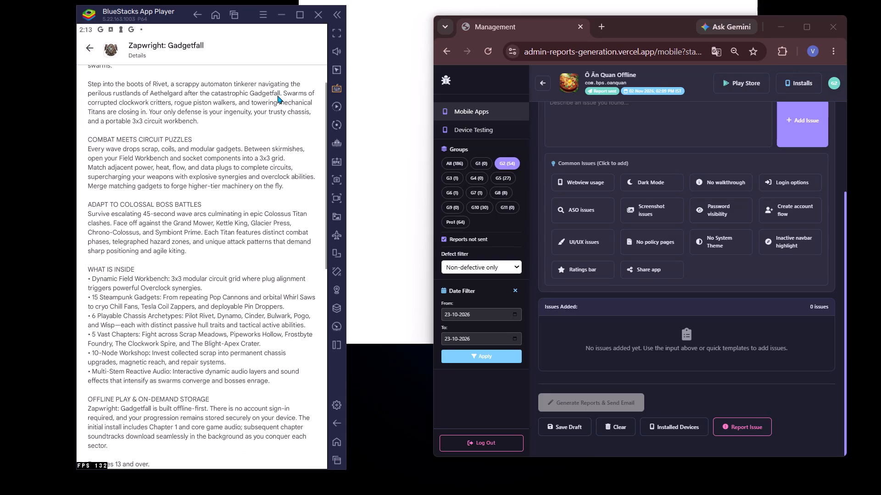
{"action": "left_click", "coordinate": [87, 48]}
{"action": "scroll", "coordinate": [191, 237], "scroll_direction": "up", "scroll_amount": 16}
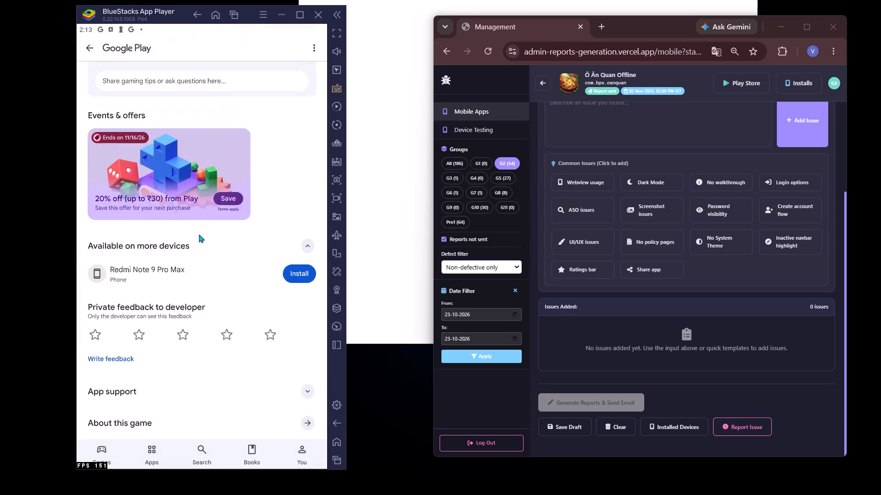
{"action": "scroll", "coordinate": [199, 234], "scroll_direction": "up", "scroll_amount": 9}
{"action": "left_click", "coordinate": [167, 132]}
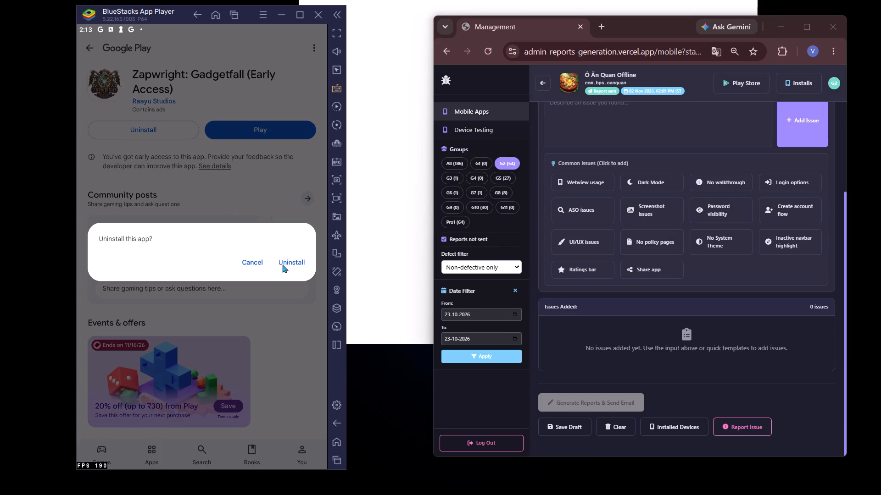
{"action": "left_click", "coordinate": [285, 264]}
Return to the report page in BlueStacks' Chrome, advance to app 4 / 54, MotivyIt, and open its Play Store listing.
{"action": "left_click", "coordinate": [338, 463]}
{"action": "left_click", "coordinate": [163, 236]}
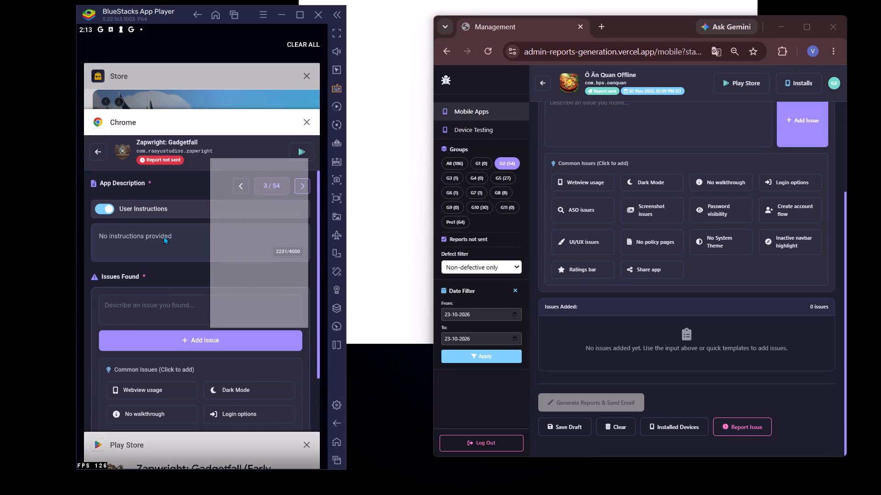
{"action": "left_click", "coordinate": [309, 117]}
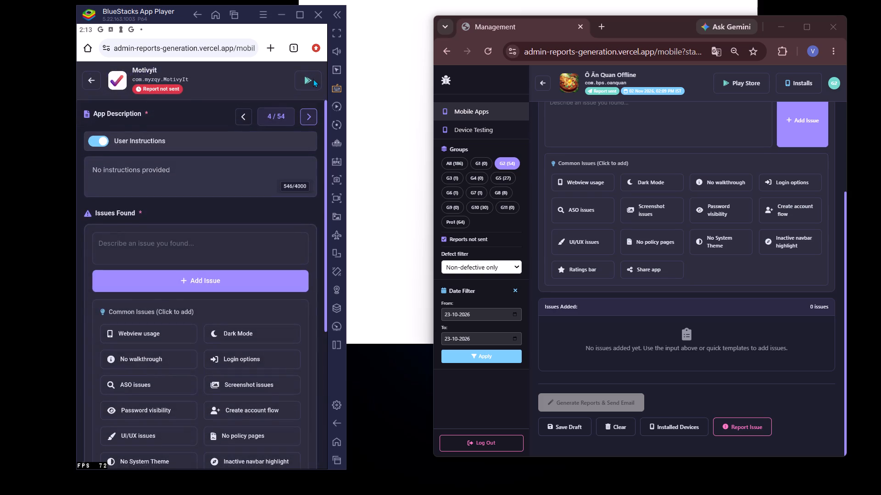
{"action": "left_click", "coordinate": [310, 76]}
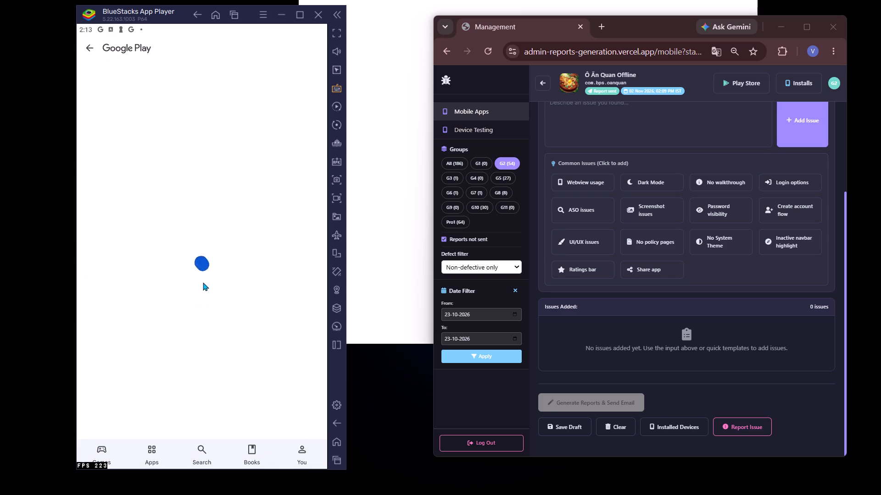
Check the description and screenshots in MotivyIt's Google Play listing and launch the app.
{"action": "scroll", "coordinate": [231, 256], "scroll_direction": "down", "scroll_amount": 9}
{"action": "scroll", "coordinate": [233, 254], "scroll_direction": "up", "scroll_amount": 6}
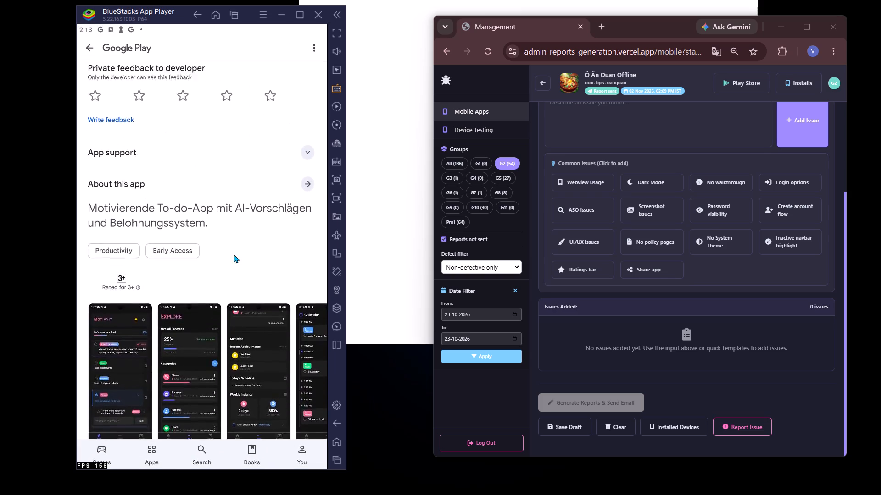
{"action": "scroll", "coordinate": [234, 254], "scroll_direction": "up", "scroll_amount": 11}
{"action": "left_click", "coordinate": [274, 117]}
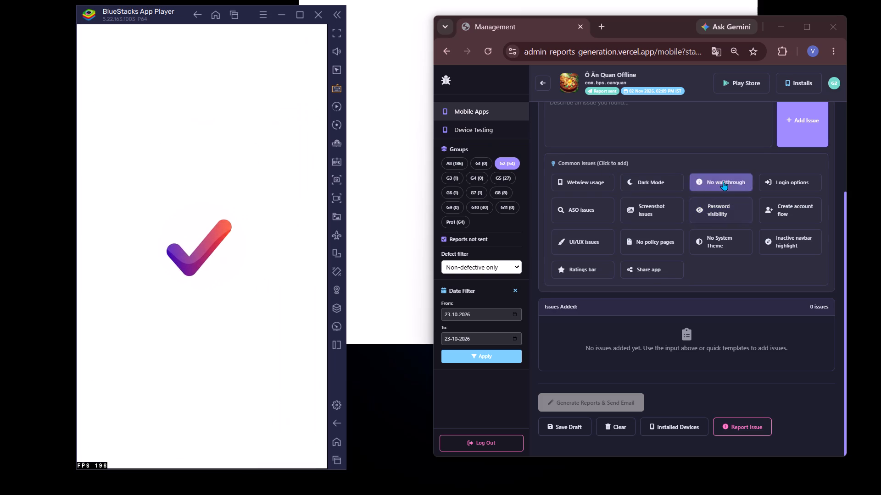
Add the No walkthrough and Screenshot issues to the report in the desktop Chrome.
{"action": "left_click", "coordinate": [722, 181]}
{"action": "left_click", "coordinate": [652, 222]}
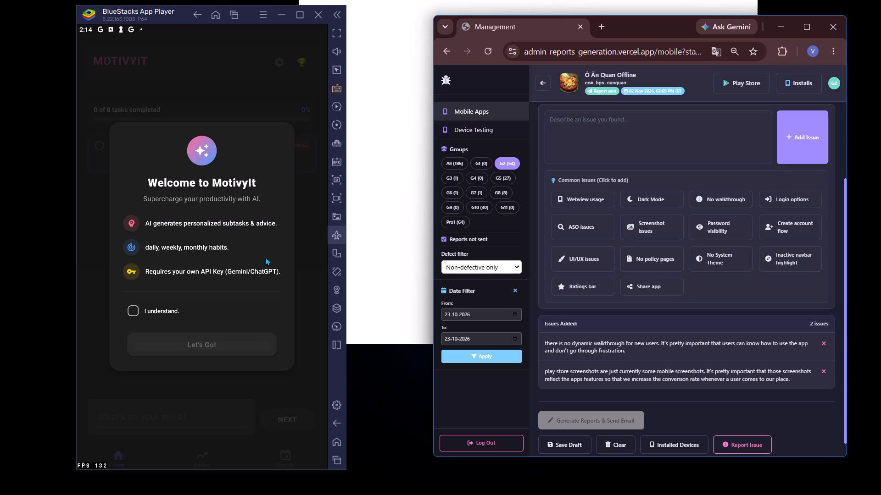
Accept MotivyIt's welcome notice in BlueStacks by ticking I understand and enter the app.
{"action": "left_click", "coordinate": [129, 313]}
{"action": "left_click", "coordinate": [164, 343]}
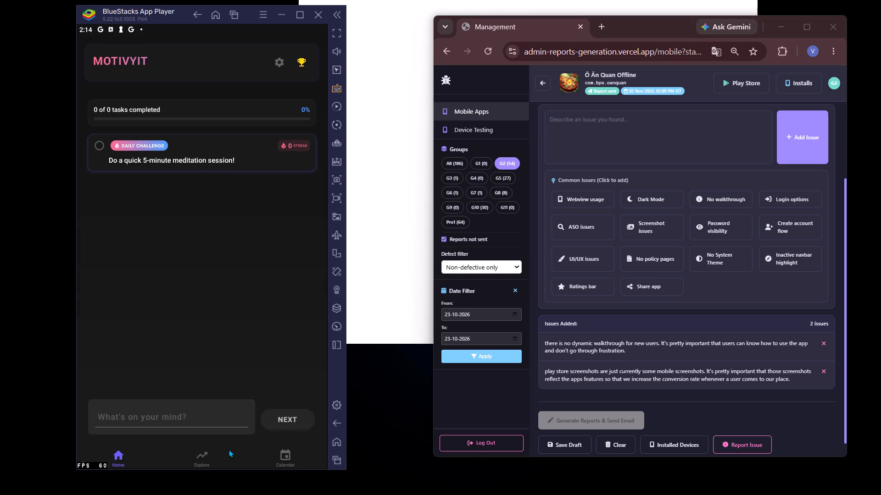
Look through MotivyIt's Explore and Calendar screens and return to Home.
{"action": "left_click", "coordinate": [199, 457]}
{"action": "left_click", "coordinate": [288, 456]}
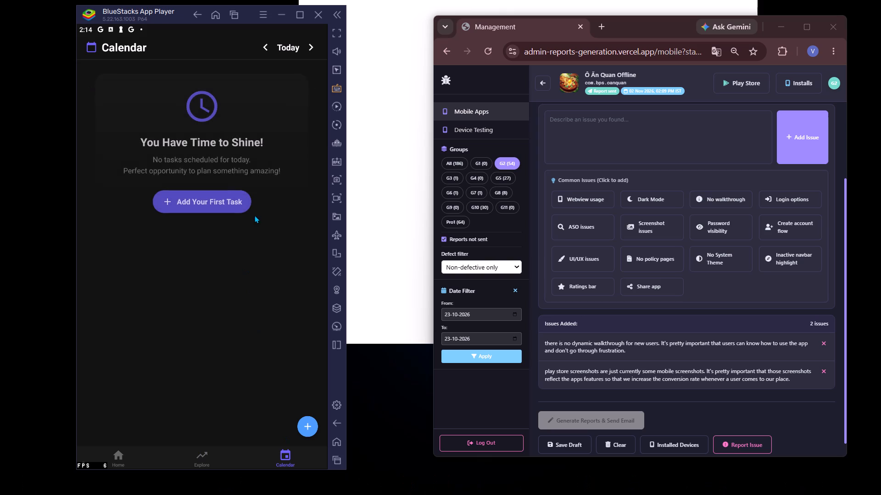
{"action": "left_click", "coordinate": [199, 452]}
{"action": "scroll", "coordinate": [198, 326], "scroll_direction": "down", "scroll_amount": 5}
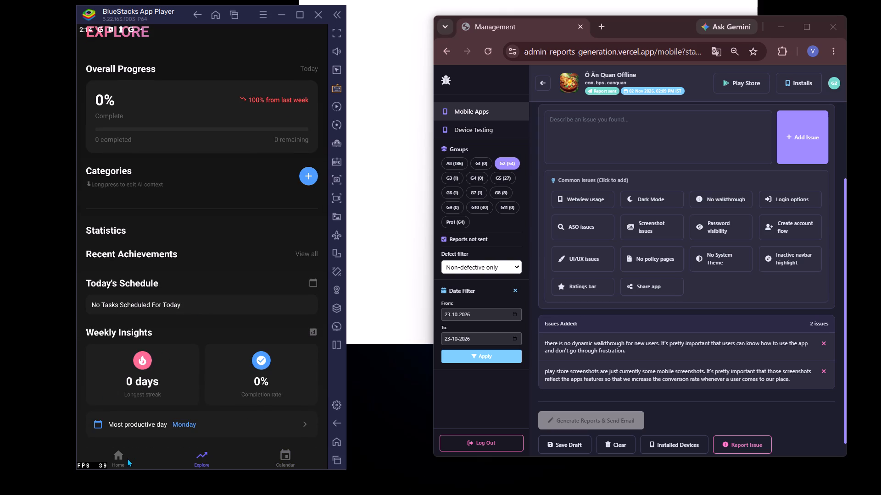
{"action": "left_click_drag", "start_coordinate": [126, 458], "coordinate": [120, 458]}
{"action": "scroll", "coordinate": [235, 291], "scroll_direction": "up", "scroll_amount": 2}
Open MotivyIt's settings, toggle Dark Mode off and back on, and review the remaining options.
{"action": "left_click", "coordinate": [280, 55]}
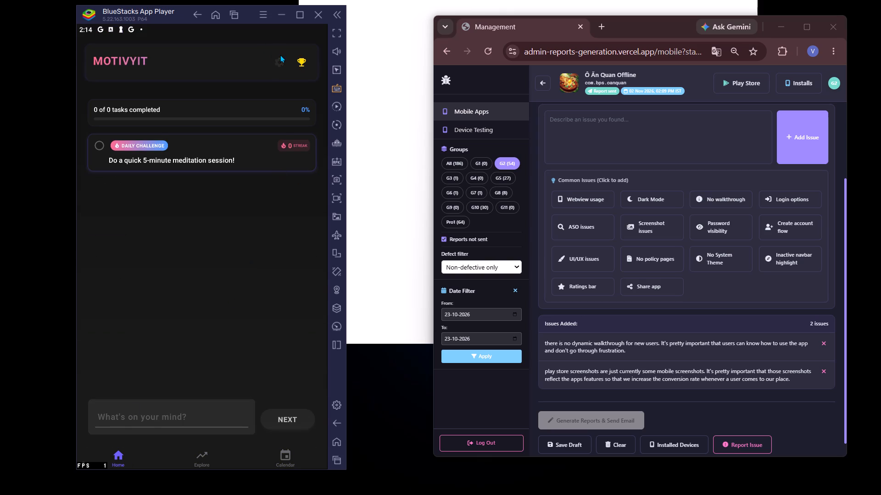
{"action": "double_click", "coordinate": [269, 168]}
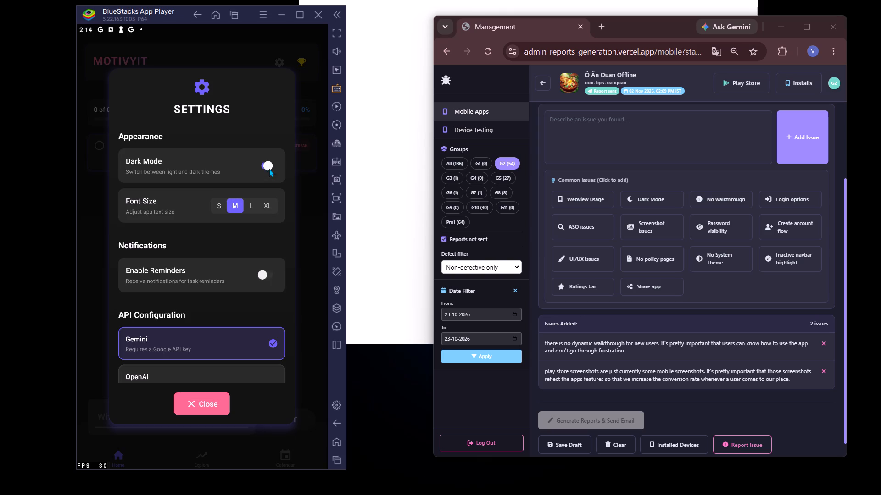
{"action": "scroll", "coordinate": [184, 281], "scroll_direction": "down", "scroll_amount": 5}
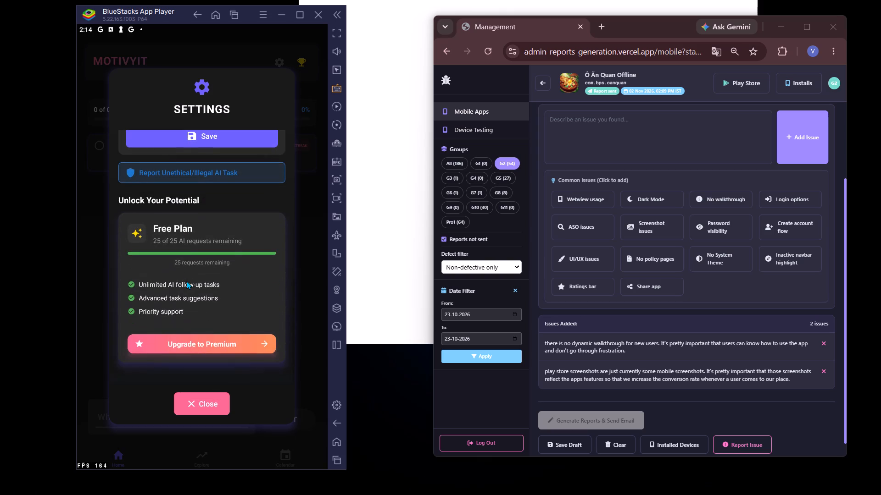
{"action": "scroll", "coordinate": [186, 281], "scroll_direction": "up", "scroll_amount": 2}
{"action": "scroll", "coordinate": [186, 281], "scroll_direction": "down", "scroll_amount": 2}
Open MotivyIt's premium upgrade offer, try Upgrade Now, and return to the settings.
{"action": "left_click", "coordinate": [195, 343]}
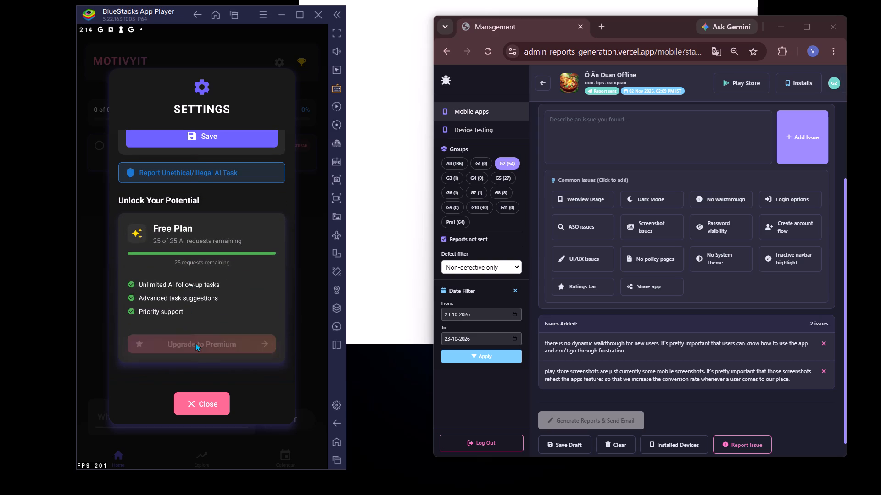
{"action": "left_click", "coordinate": [236, 313]}
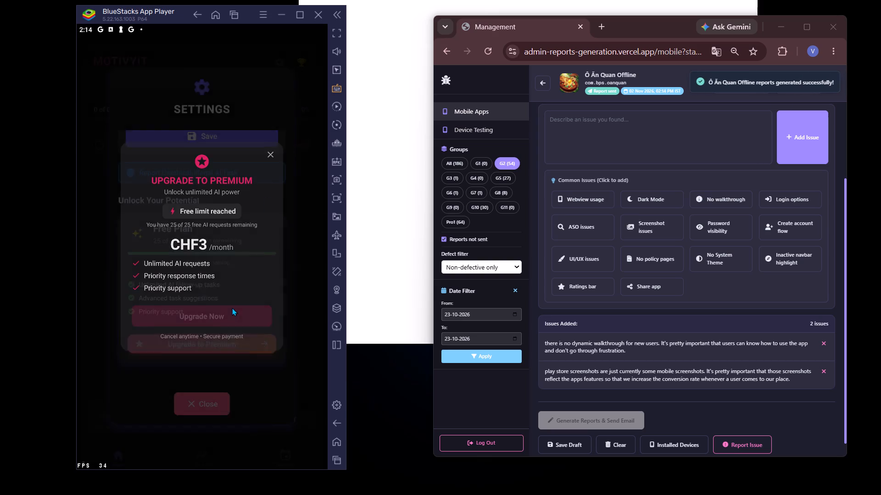
{"action": "triple_click", "coordinate": [250, 263]}
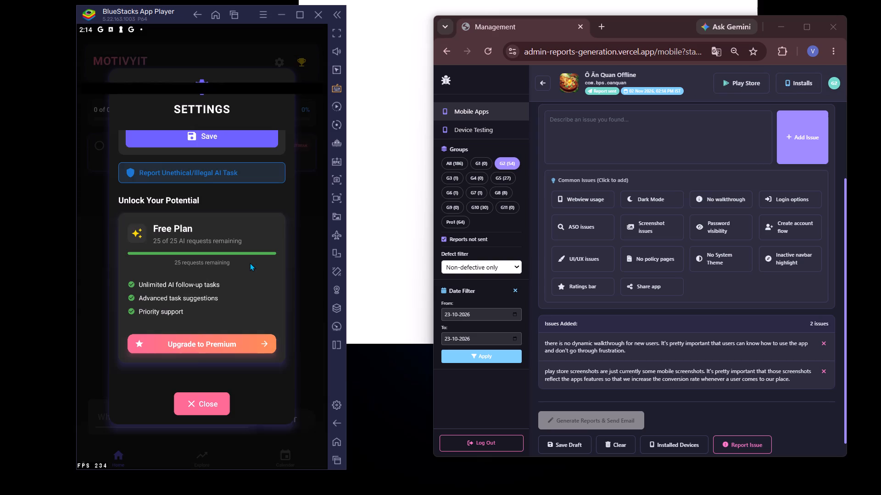
Review MotivyIt's API configuration and other settings again and close the settings.
{"action": "scroll", "coordinate": [228, 272], "scroll_direction": "up", "scroll_amount": 6}
{"action": "scroll", "coordinate": [229, 266], "scroll_direction": "down", "scroll_amount": 2}
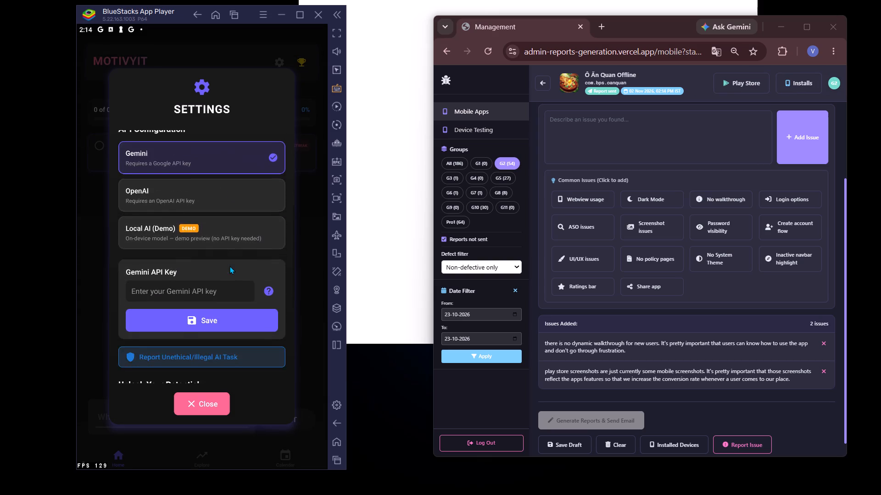
{"action": "scroll", "coordinate": [229, 266], "scroll_direction": "up", "scroll_amount": 6}
{"action": "left_click", "coordinate": [262, 66]}
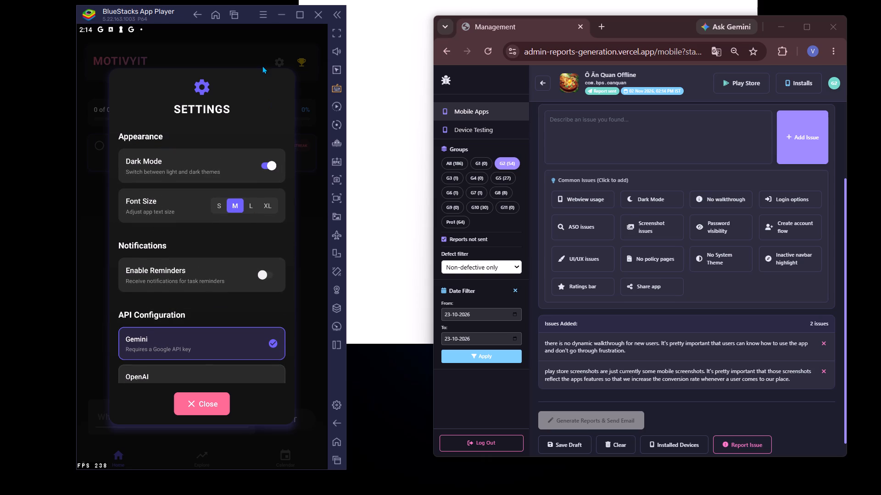
{"action": "left_click", "coordinate": [217, 402]}
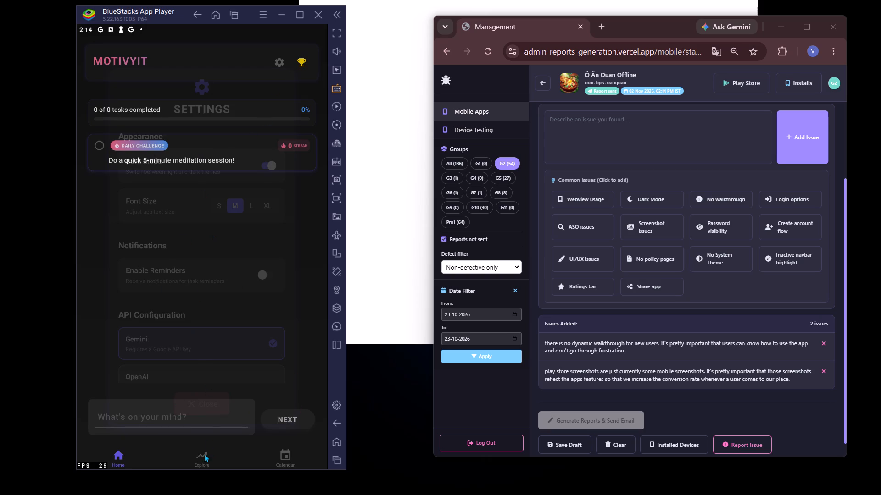
Revisit MotivyIt's Explore and Calendar screens.
{"action": "left_click_drag", "start_coordinate": [204, 454], "coordinate": [214, 457]}
{"action": "left_click", "coordinate": [293, 455]}
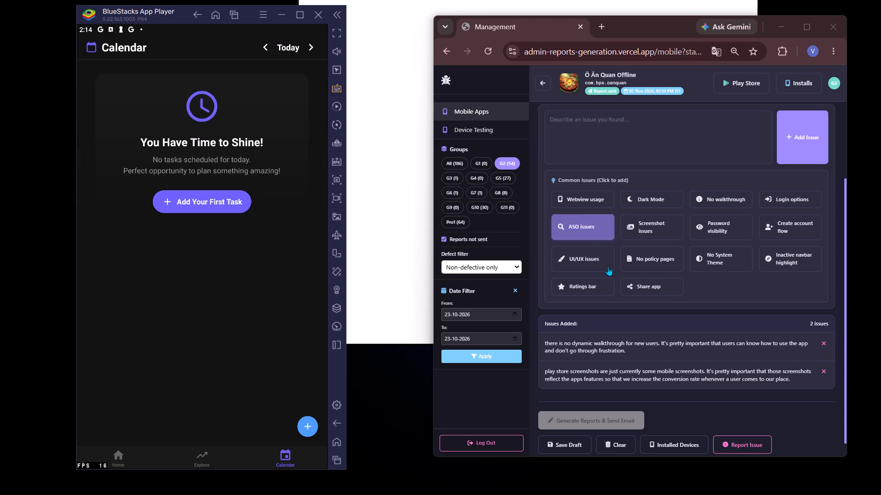
Add the Ratings bar and No System Theme issues to the report in the desktop Chrome.
{"action": "left_click", "coordinate": [731, 196]}
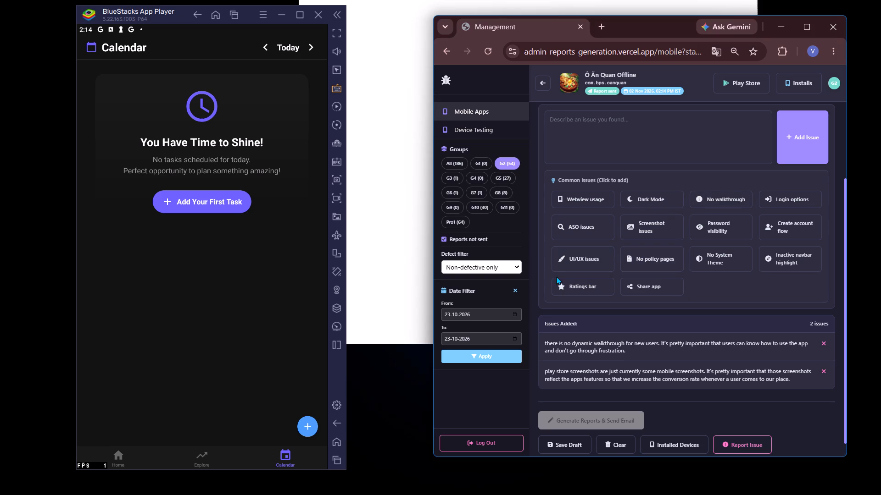
{"action": "left_click_drag", "start_coordinate": [583, 282], "coordinate": [587, 282]}
{"action": "left_click", "coordinate": [701, 254]}
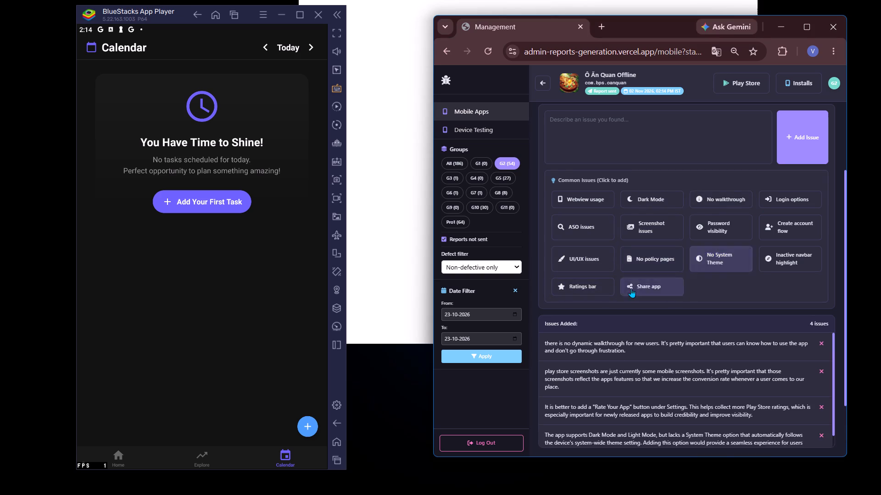
{"action": "scroll", "coordinate": [629, 291], "scroll_direction": "up", "scroll_amount": 4}
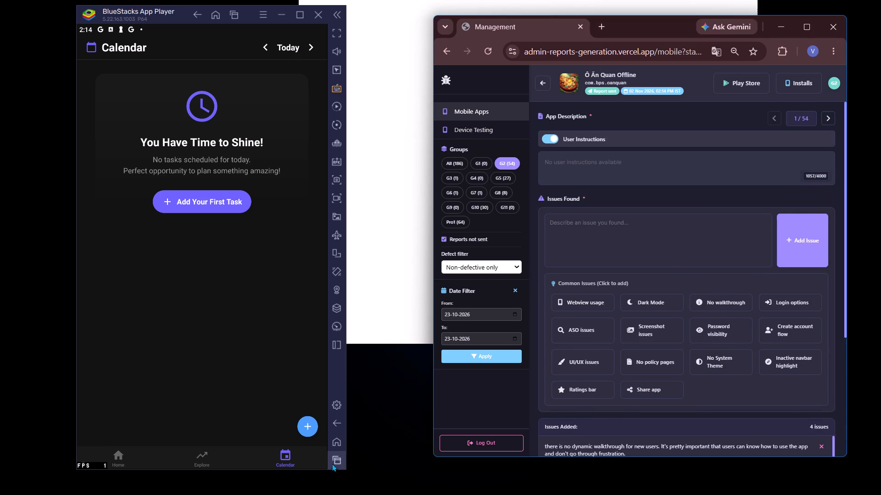
Return to MotivyIt's Google Play listing in BlueStacks and uninstall the app.
{"action": "left_click", "coordinate": [335, 460]}
{"action": "left_click", "coordinate": [194, 203]}
{"action": "left_click_drag", "start_coordinate": [147, 116], "coordinate": [147, 126]}
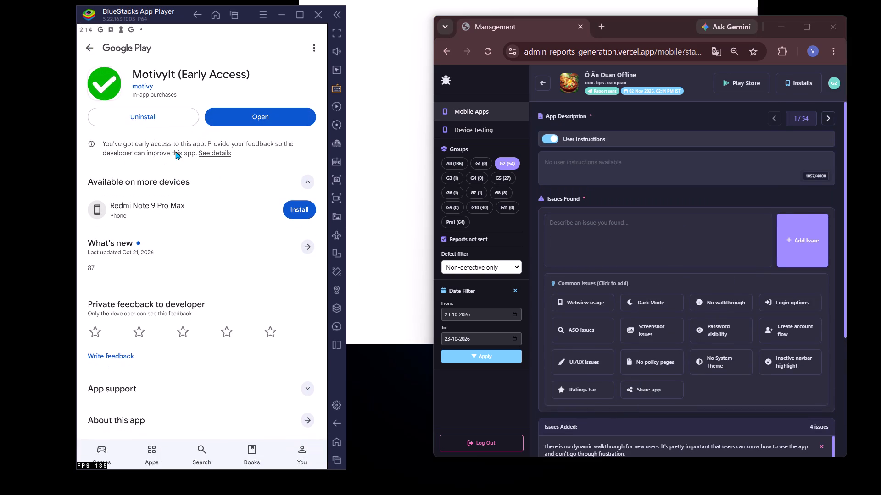
{"action": "left_click", "coordinate": [156, 124]}
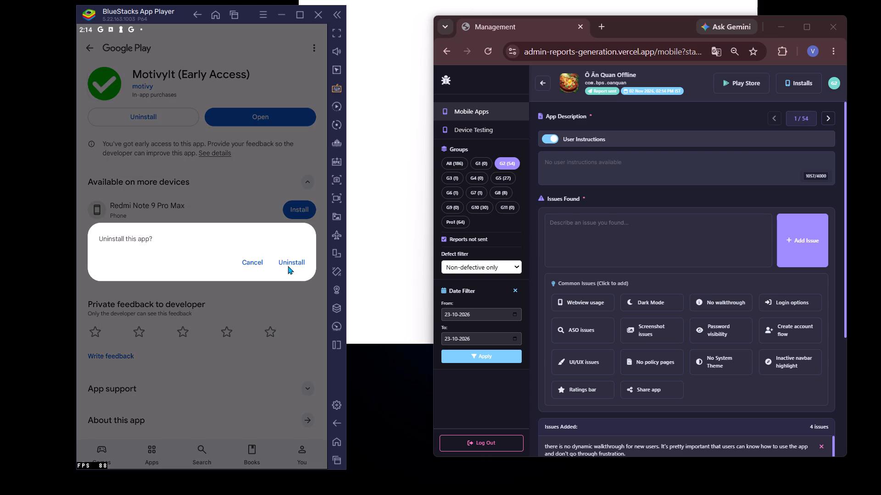
{"action": "left_click", "coordinate": [288, 266]}
Open the About this app details in MotivyIt's Google Play listing.
{"action": "left_click", "coordinate": [306, 312]}
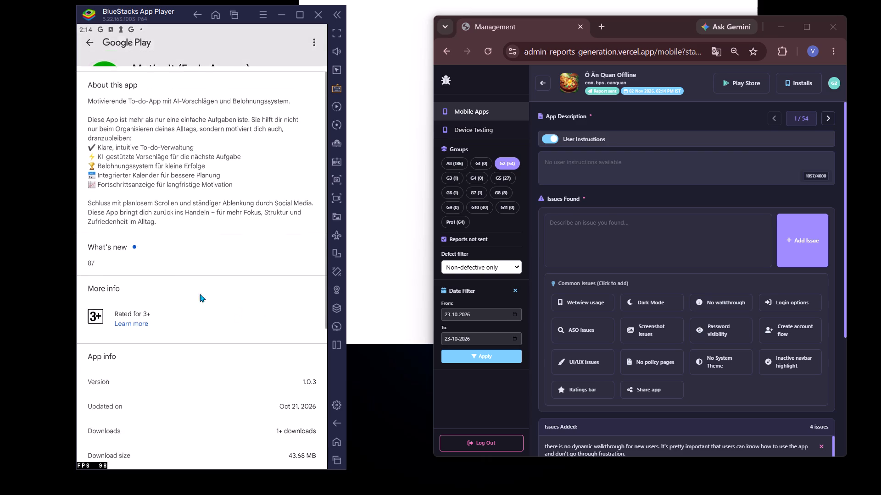
Copy MotivyIt's full About this app text from Google Play in BlueStacks into the report's App Description in the desktop Chrome.
{"action": "left_click_drag", "start_coordinate": [212, 168], "coordinate": [210, 173]}
{"action": "left_click_drag", "start_coordinate": [211, 174], "coordinate": [215, 177]}
{"action": "double_click", "coordinate": [210, 165]}
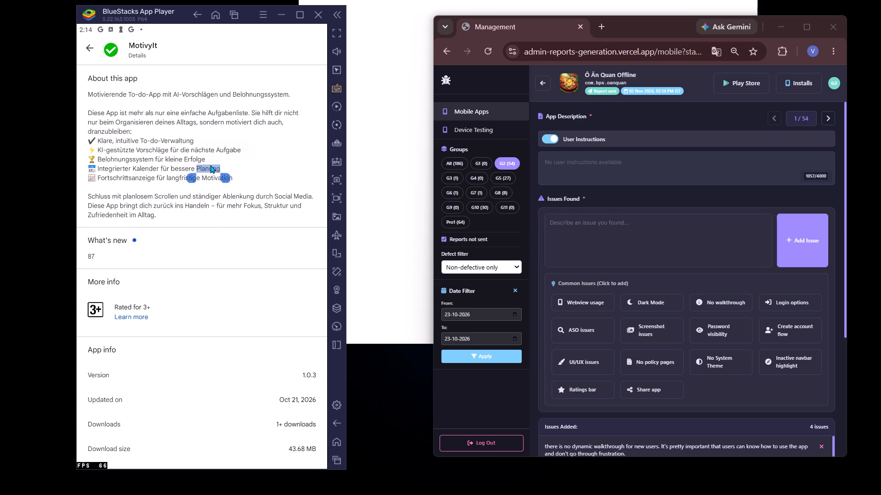
{"action": "left_click", "coordinate": [241, 149]}
{"action": "key", "text": "ctrl+c"}
{"action": "left_click", "coordinate": [574, 237]}
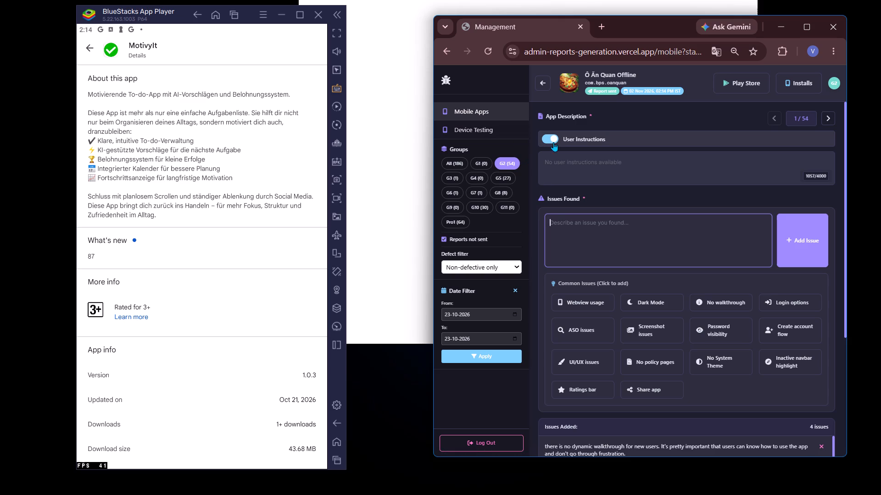
{"action": "left_click", "coordinate": [552, 137]}
{"action": "left_click", "coordinate": [559, 160]}
{"action": "key", "text": "ctrl+v"}
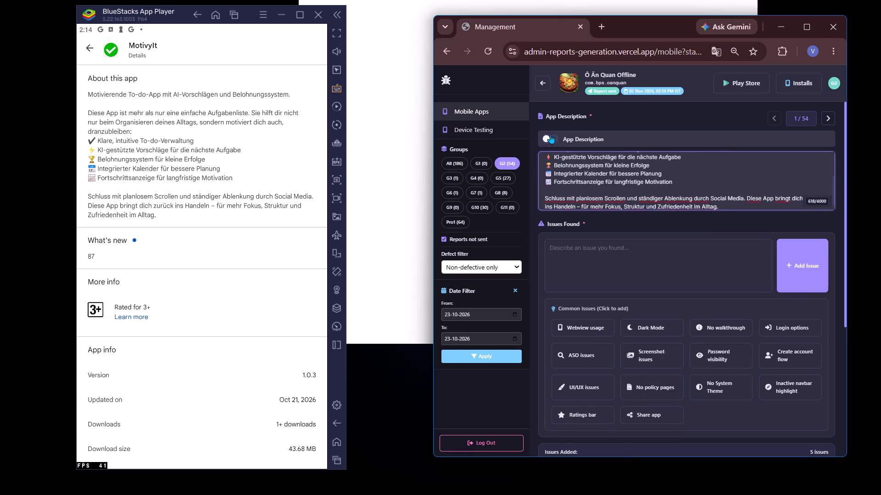
{"action": "left_click", "coordinate": [550, 134]}
Add the ASO issues entry to the report, generate the reports and send the email.
{"action": "left_click", "coordinate": [572, 323]}
{"action": "scroll", "coordinate": [607, 358], "scroll_direction": "down", "scroll_amount": 4}
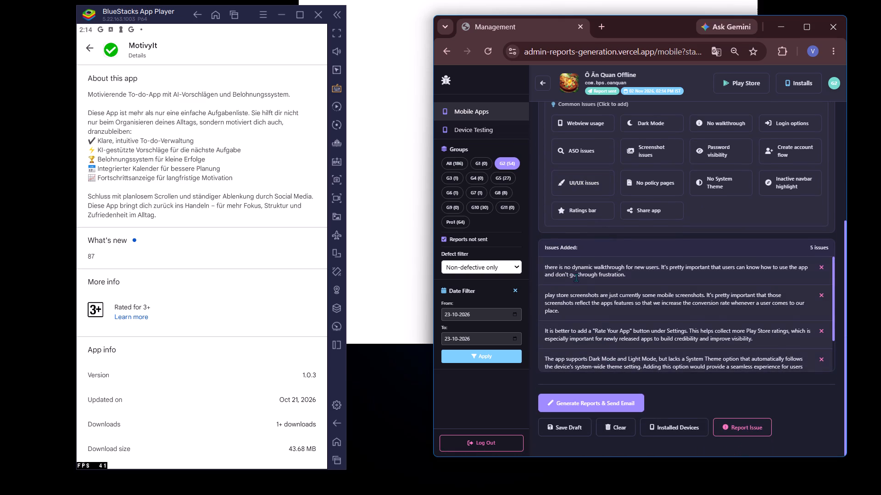
{"action": "scroll", "coordinate": [580, 304], "scroll_direction": "down", "scroll_amount": 2}
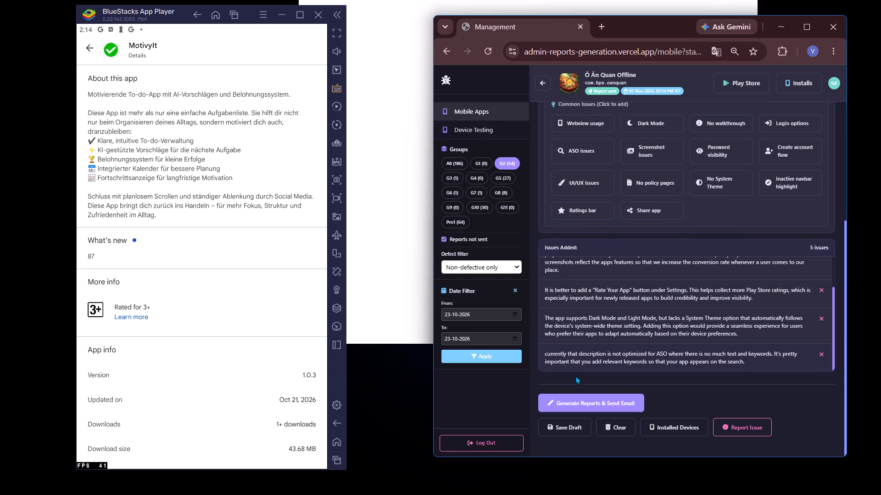
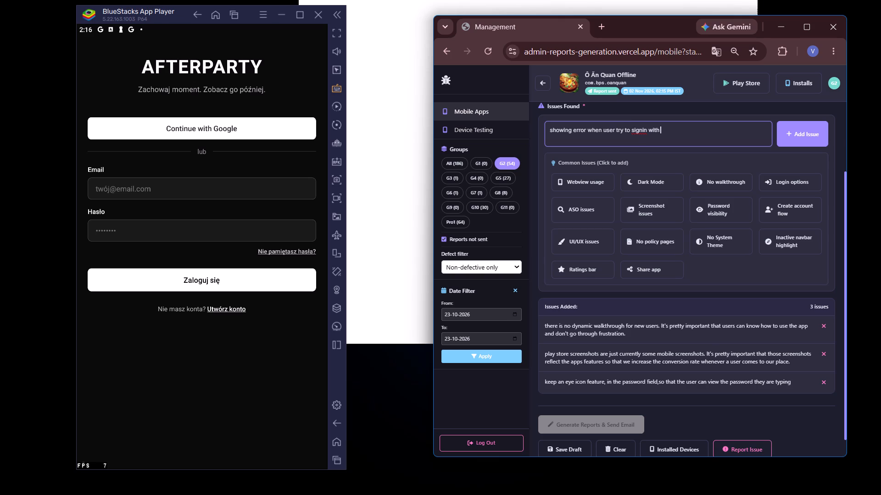
Complete the issue text as "showing error when user try to signin with google siginin option" and add it to the report.
{"action": "type", "text": "gog"}
{"action": "key", "text": "BackSpace"}
{"action": "type", "text": "ogle"}
{"action": "key", "text": "space"}
{"action": "type", "text": "sigini"}
{"action": "type", "text": "n"}
{"action": "key", "text": "space"}
{"action": "key", "text": "o"}
{"action": "key", "text": "p"}
{"action": "type", "text": "tion"}
{"action": "key", "text": "Return"}
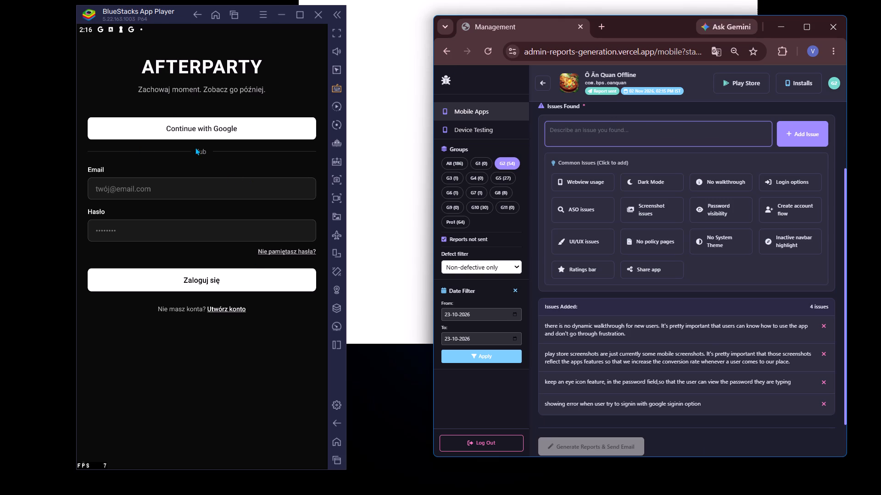
{"action": "scroll", "coordinate": [613, 290], "scroll_direction": "up", "scroll_amount": 3}
{"action": "scroll", "coordinate": [613, 290], "scroll_direction": "down", "scroll_amount": 2}
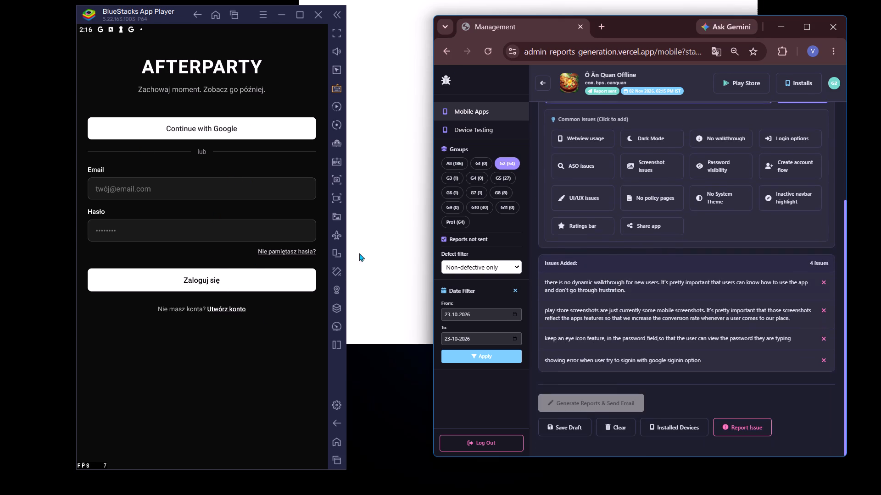
Switch to BlueStacks, open AFTERPARTY's account creation form (Utwórz konto) and enter king as the username.
{"action": "left_click", "coordinate": [225, 312]}
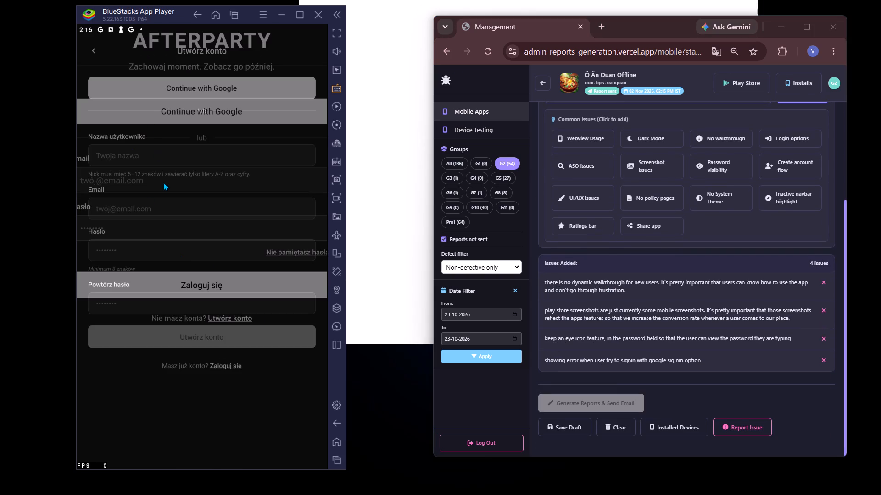
{"action": "left_click", "coordinate": [163, 160]}
{"action": "type", "text": "king"}
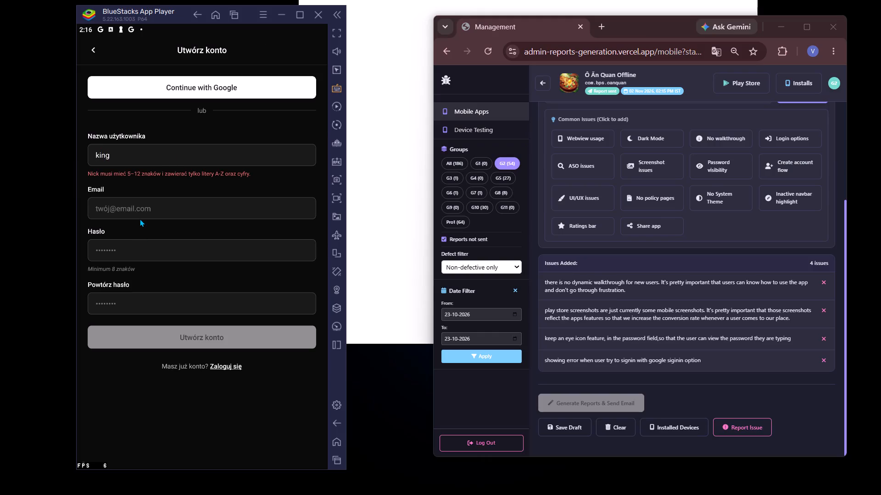
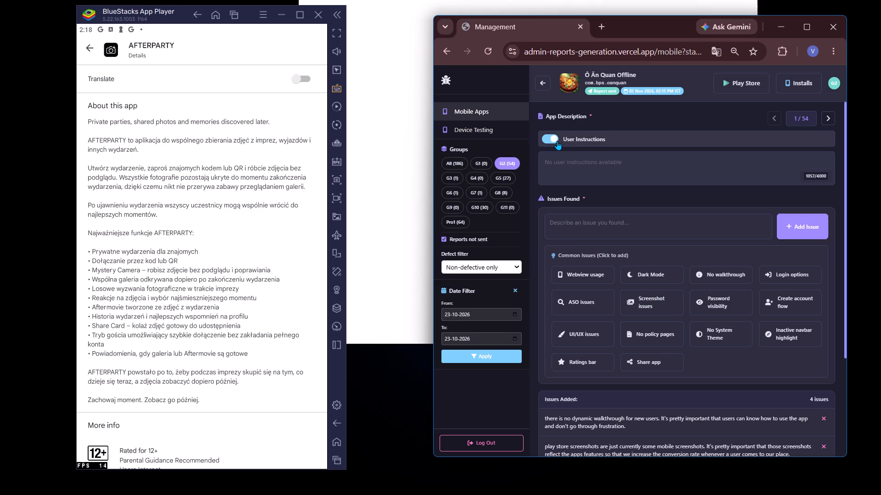
Paste the copied app description into the report's App Description and switch back to User Instructions.
{"action": "right_click", "coordinate": [557, 159]}
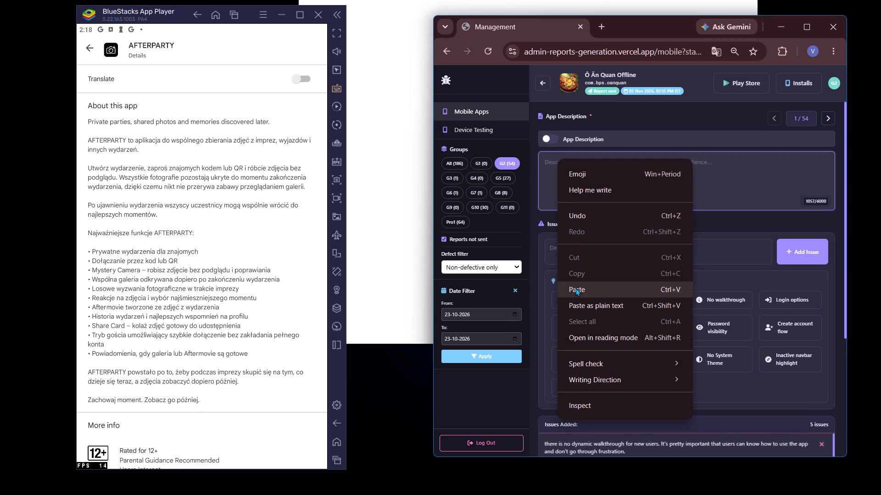
{"action": "left_click", "coordinate": [576, 288]}
{"action": "left_click", "coordinate": [554, 134]}
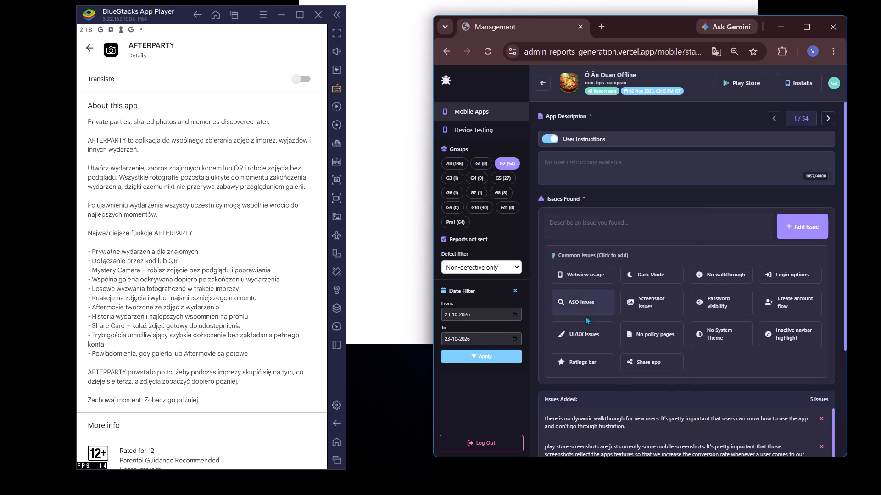
Add the ASO issue, check the added issues list, and generate and email the report for Ô Ăn Quan Offline.
{"action": "left_click", "coordinate": [575, 304]}
{"action": "scroll", "coordinate": [578, 306], "scroll_direction": "down", "scroll_amount": 3}
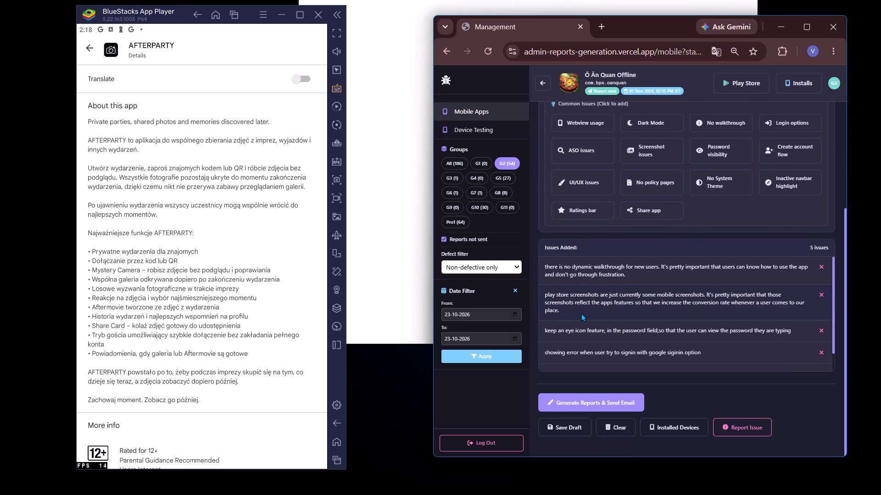
{"action": "scroll", "coordinate": [582, 312], "scroll_direction": "down", "scroll_amount": 2}
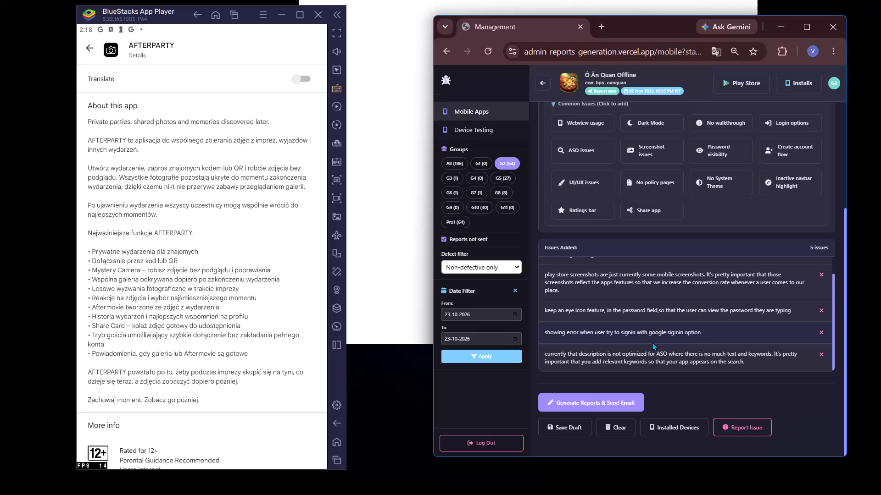
{"action": "scroll", "coordinate": [652, 342], "scroll_direction": "up", "scroll_amount": 2}
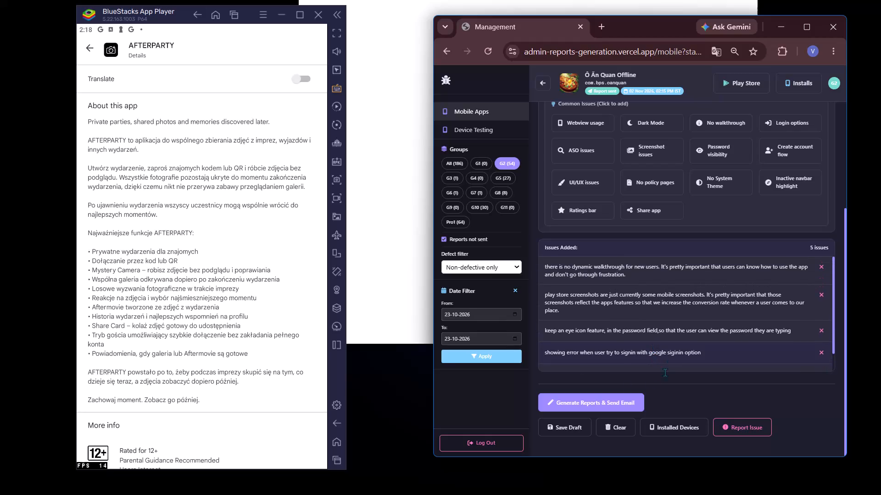
{"action": "left_click", "coordinate": [613, 403]}
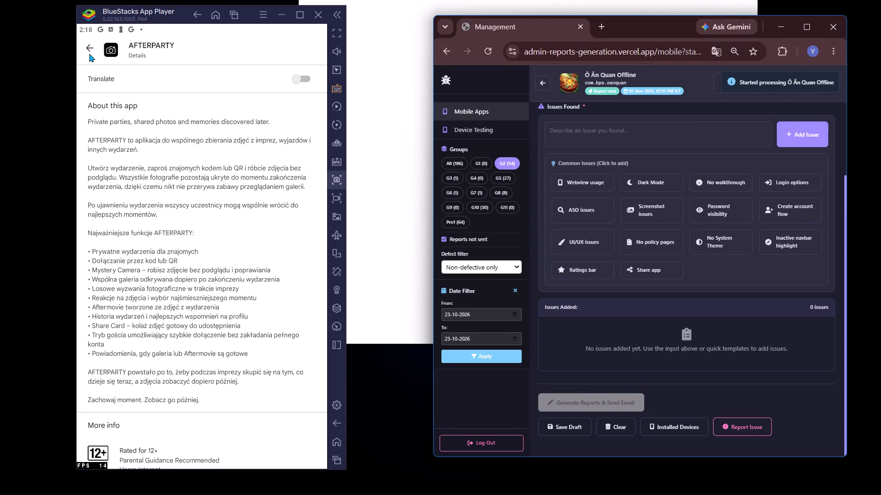
In BlueStacks, go back from AFTERPARTY's details to its main store page.
{"action": "left_click", "coordinate": [89, 49]}
{"action": "scroll", "coordinate": [167, 177], "scroll_direction": "up", "scroll_amount": 15}
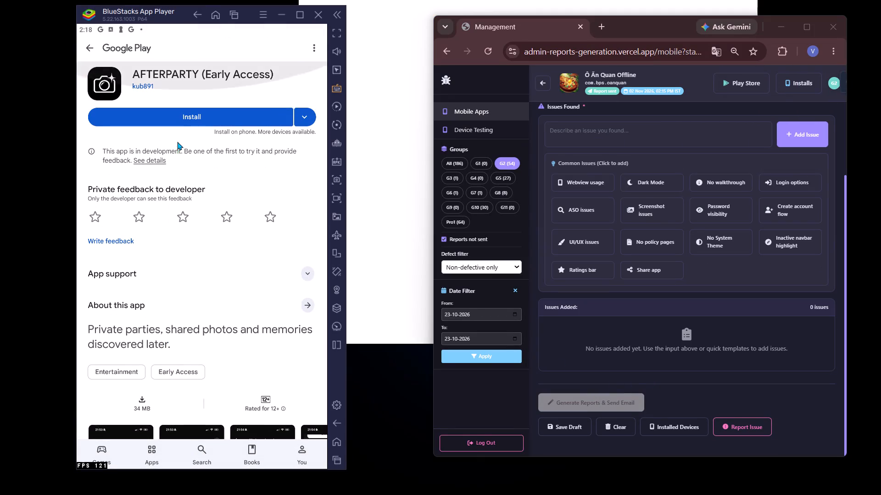
In Chrome, reload the report dashboard and return to the App Feedback list.
{"action": "left_click", "coordinate": [487, 49]}
{"action": "scroll", "coordinate": [616, 191], "scroll_direction": "up", "scroll_amount": 4}
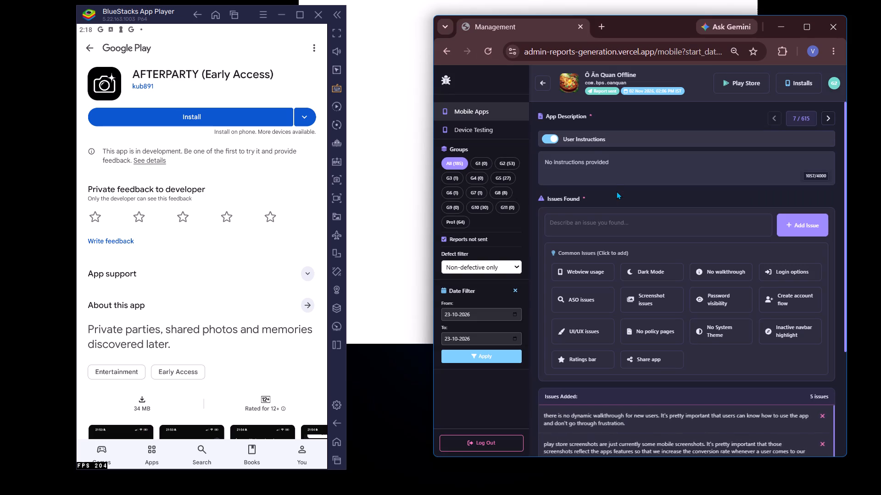
{"action": "left_click", "coordinate": [489, 49]}
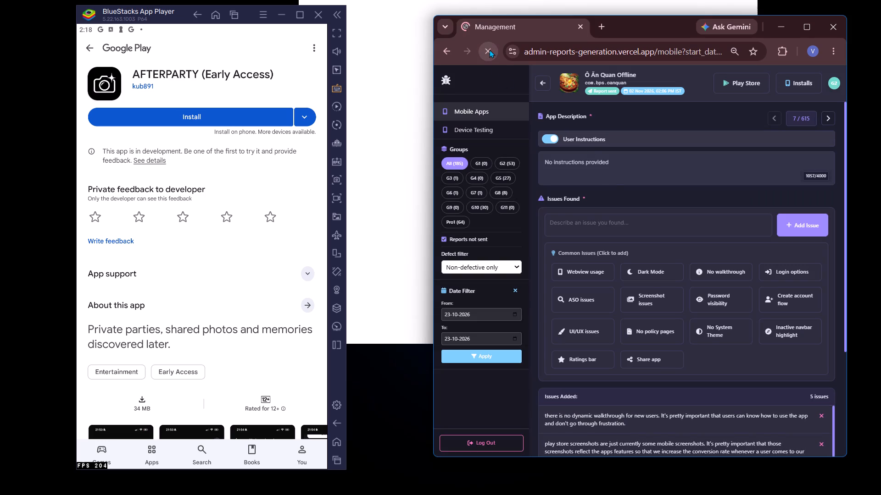
{"action": "left_click", "coordinate": [547, 87]}
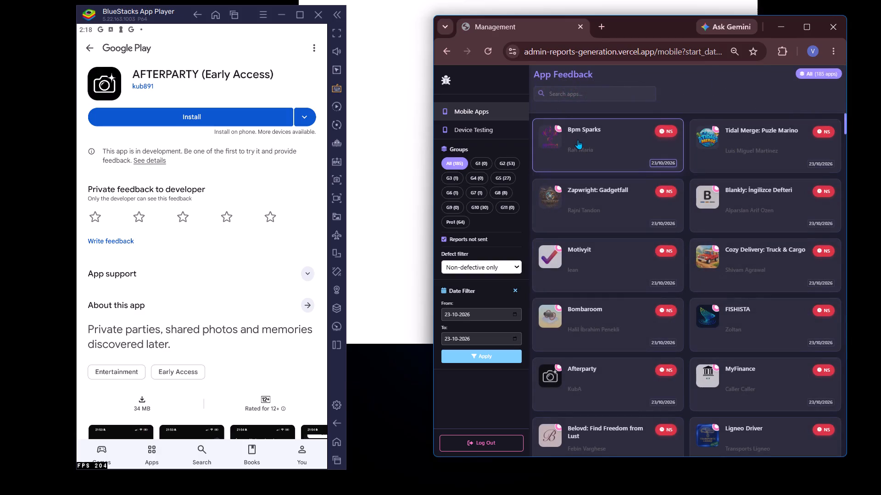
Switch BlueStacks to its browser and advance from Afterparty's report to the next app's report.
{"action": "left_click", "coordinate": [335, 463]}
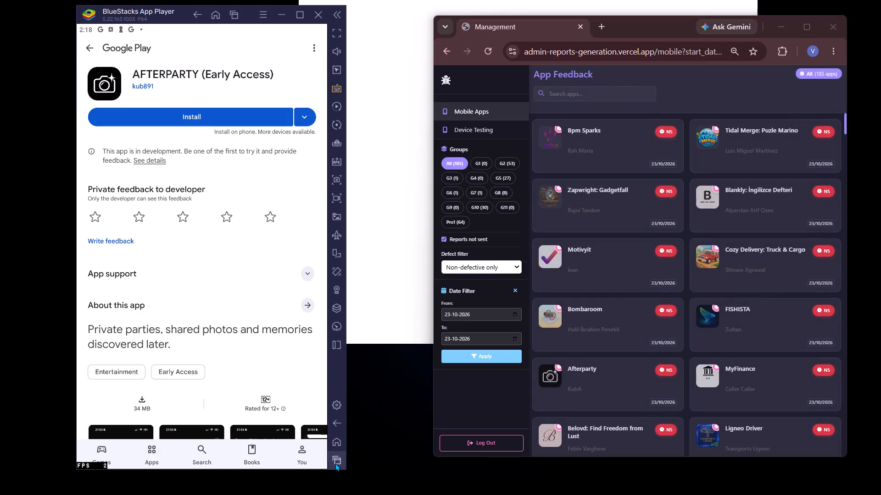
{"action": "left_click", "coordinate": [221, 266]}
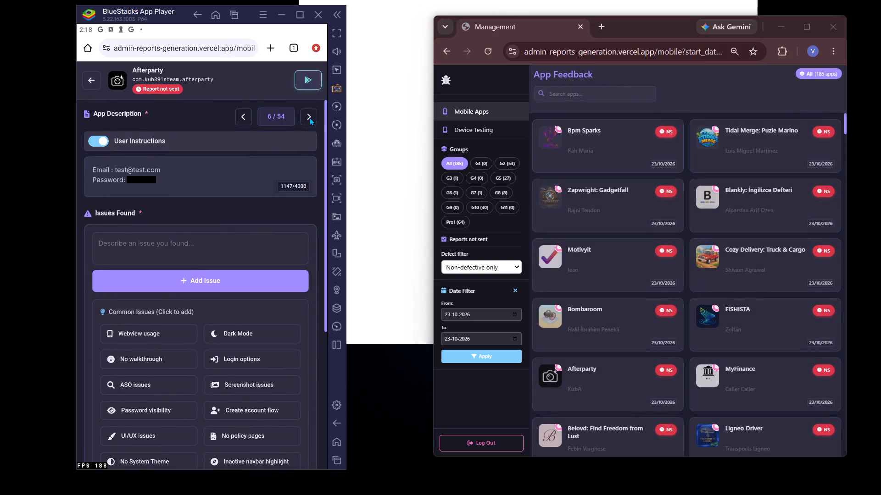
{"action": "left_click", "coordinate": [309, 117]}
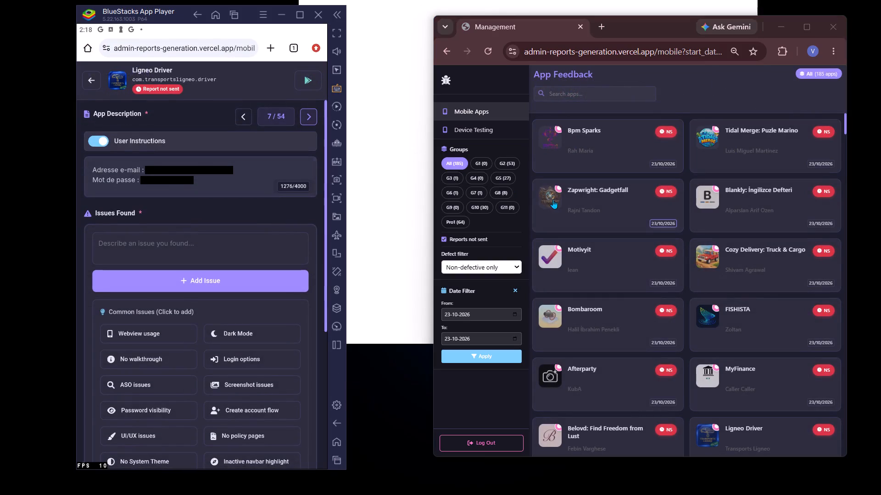
In Chrome, filter the apps to group G2 and open the Tidal Merge: Puzle Marino report.
{"action": "left_click", "coordinate": [511, 168]}
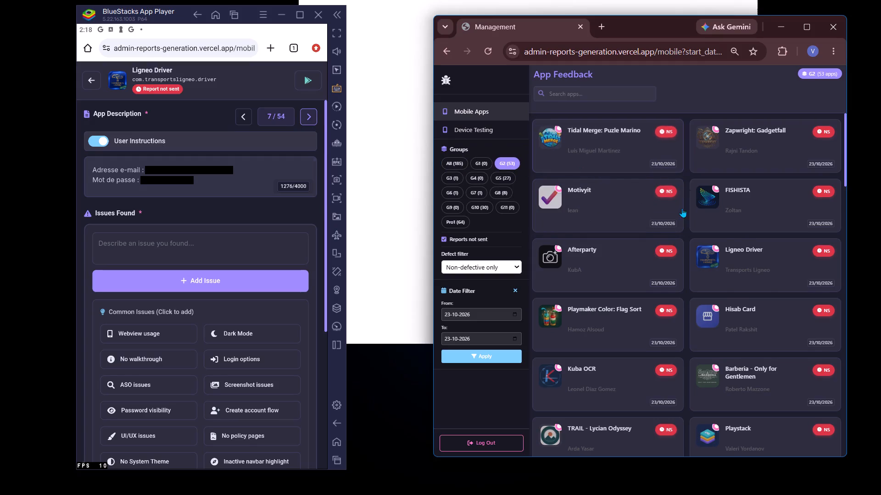
{"action": "left_click", "coordinate": [617, 143]}
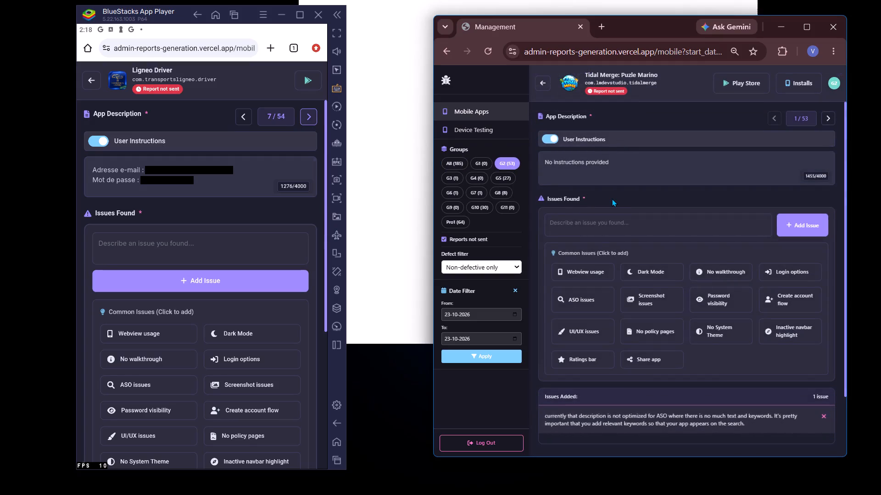
{"action": "scroll", "coordinate": [615, 212], "scroll_direction": "down", "scroll_amount": 4}
{"action": "scroll", "coordinate": [620, 222], "scroll_direction": "up", "scroll_amount": 4}
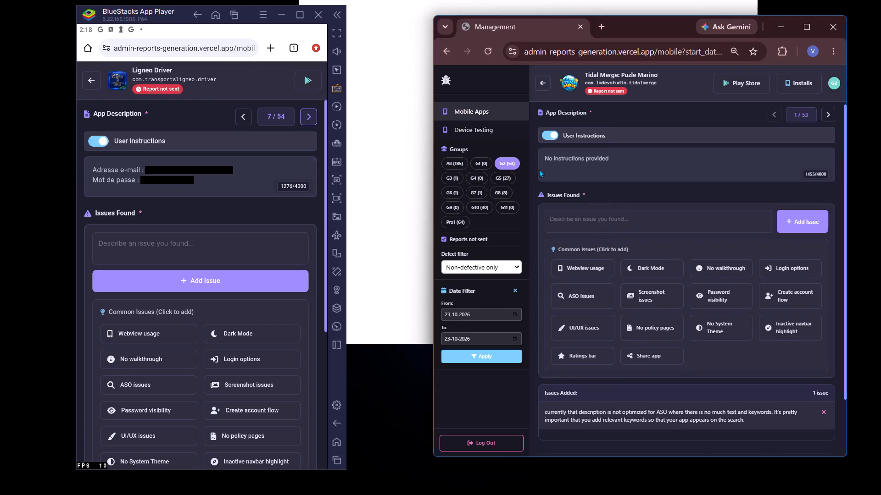
In the BlueStacks browser, leave the Ligneo Driver report for the App Feedback list and open its navigation menu.
{"action": "left_click", "coordinate": [84, 88]}
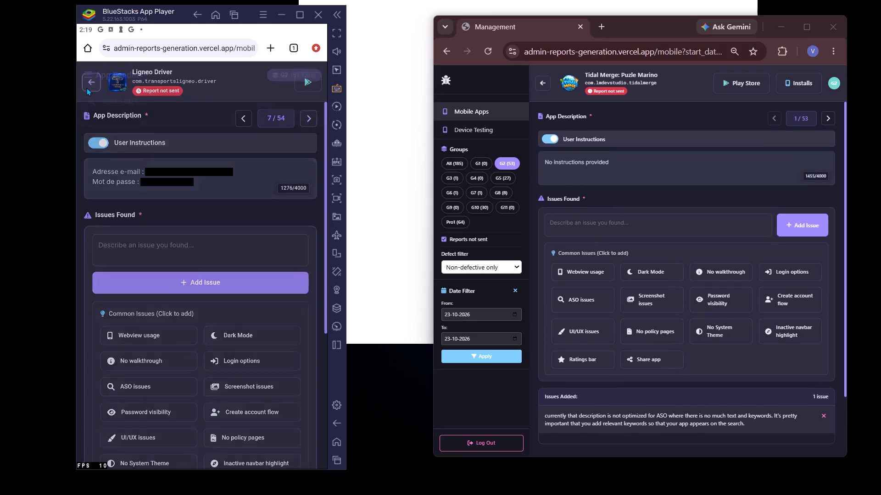
{"action": "scroll", "coordinate": [164, 203], "scroll_direction": "up", "scroll_amount": 2}
{"action": "left_click", "coordinate": [165, 212]}
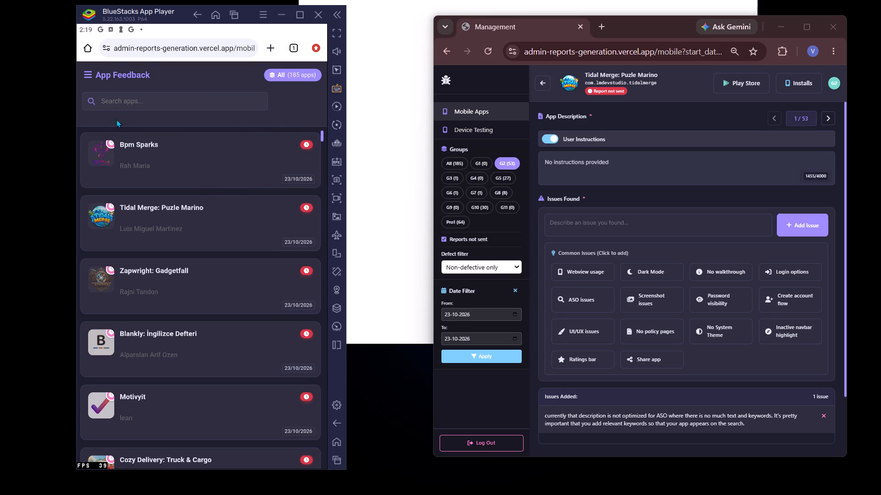
{"action": "left_click", "coordinate": [89, 65]}
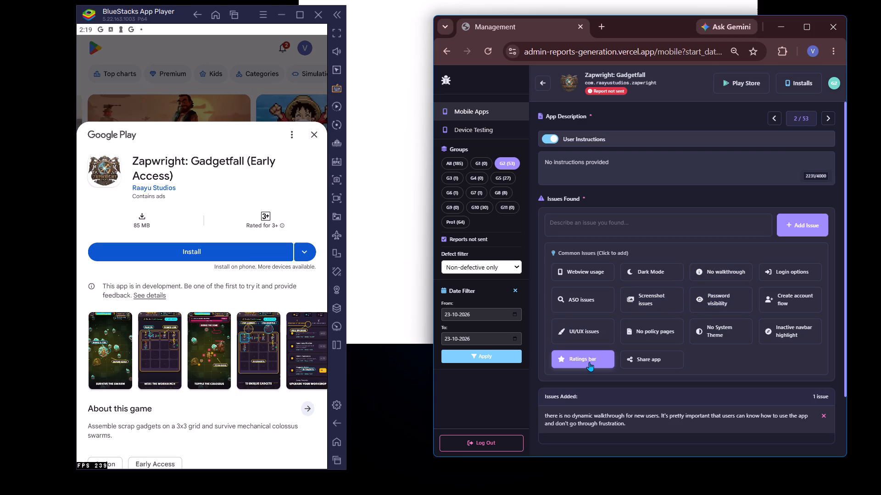
Install Zapwright: Gadgetfall (Early Access) from its store page in BlueStacks.
{"action": "left_click", "coordinate": [191, 248]}
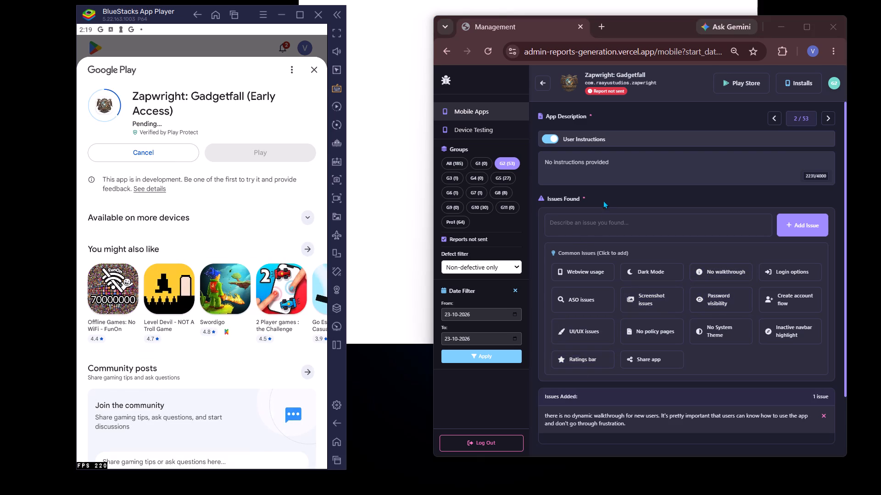
{"action": "left_click_drag", "start_coordinate": [602, 219], "coordinate": [598, 223]}
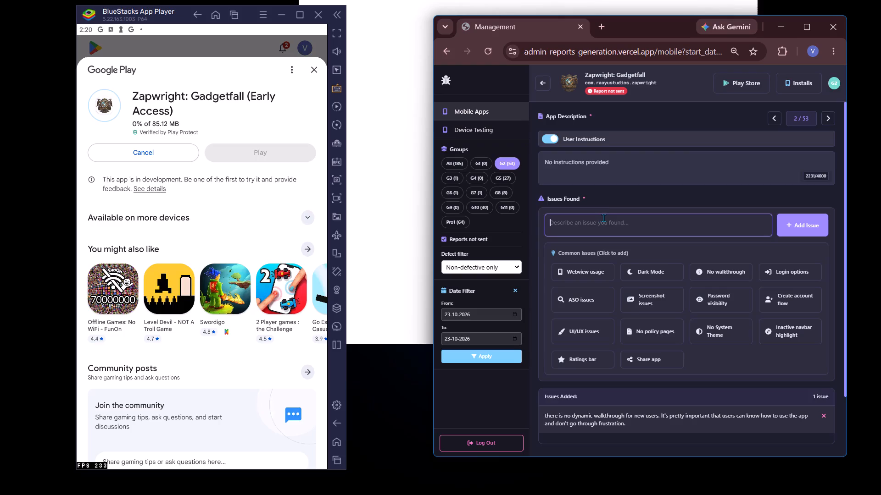
{"action": "key", "text": "super+v"}
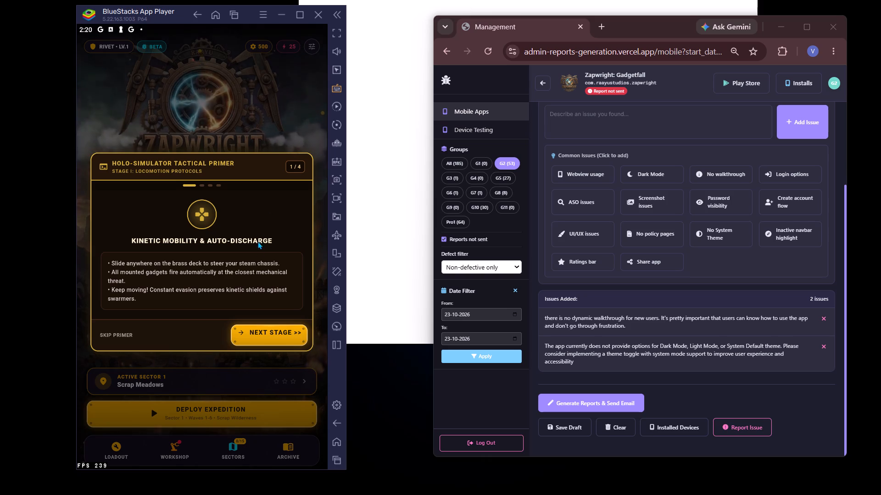
{"action": "triple_click", "coordinate": [286, 325]}
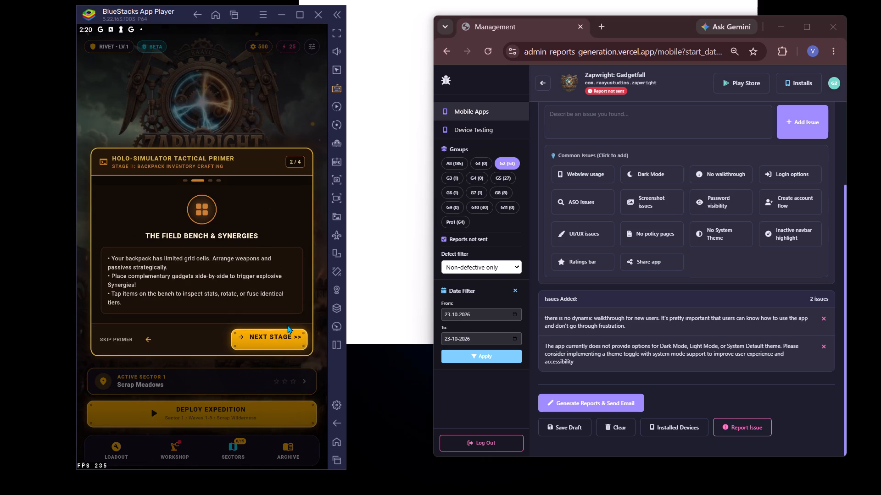
{"action": "triple_click", "coordinate": [290, 339]}
{"action": "left_click", "coordinate": [290, 339]}
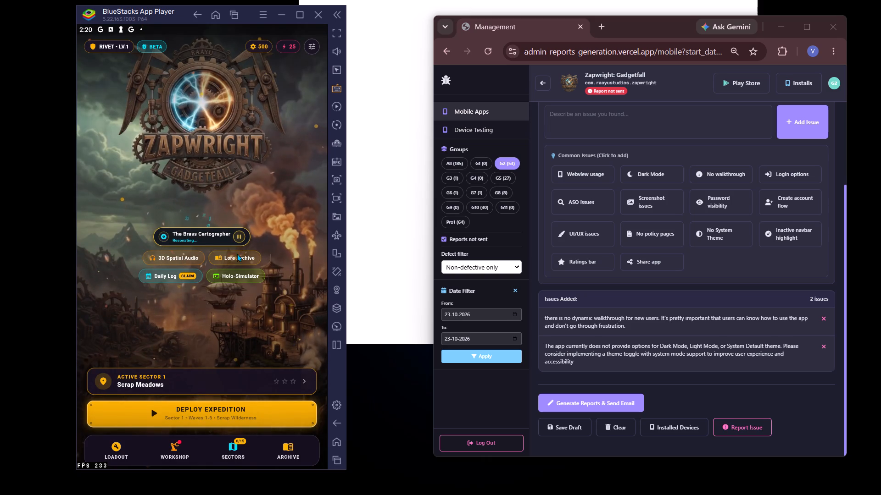
Open Zapwright's Game Settings and examine its display, audio, tutorial, legal and feedback options.
{"action": "left_click", "coordinate": [318, 46]}
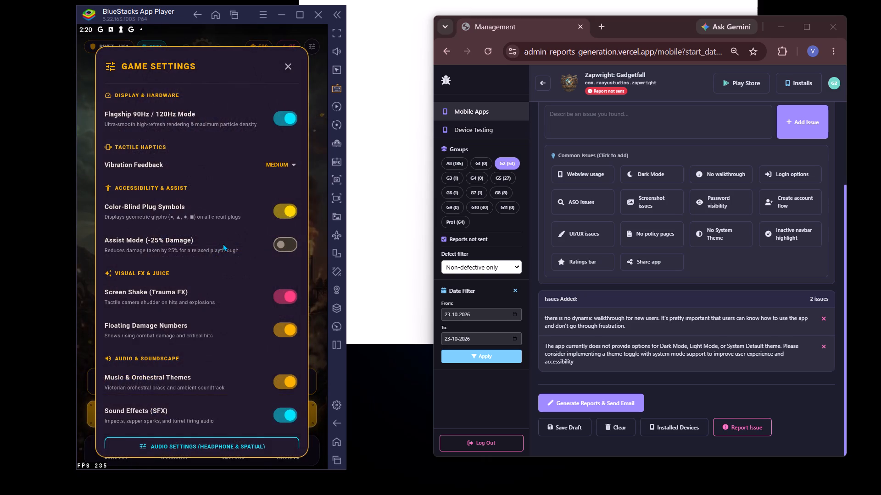
{"action": "scroll", "coordinate": [223, 243], "scroll_direction": "down", "scroll_amount": 3}
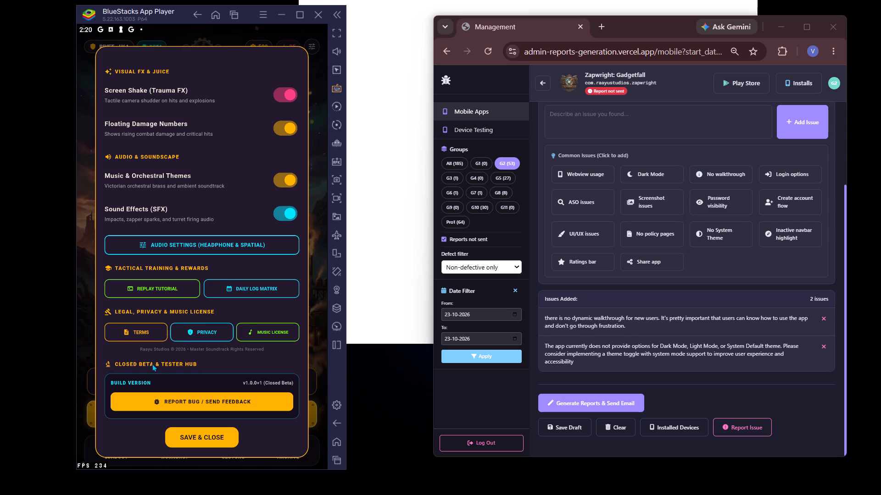
{"action": "scroll", "coordinate": [220, 350], "scroll_direction": "up", "scroll_amount": 3}
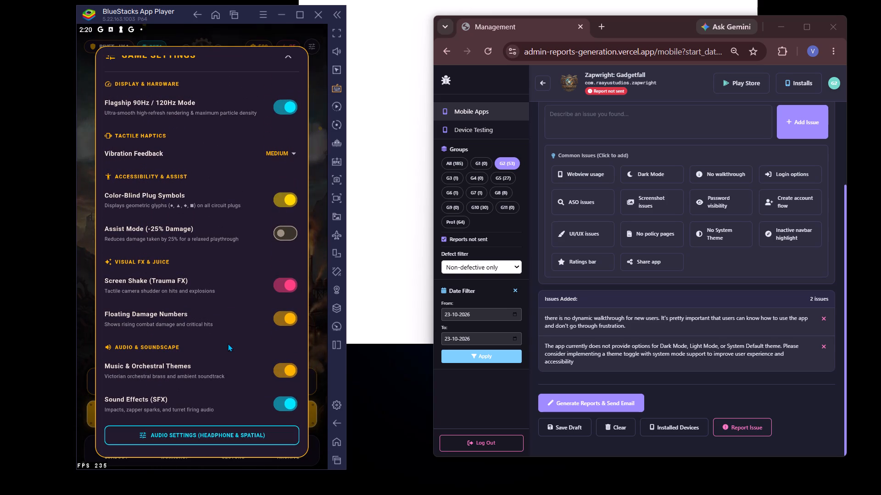
{"action": "scroll", "coordinate": [228, 343], "scroll_direction": "up", "scroll_amount": 3}
{"action": "scroll", "coordinate": [220, 369], "scroll_direction": "down", "scroll_amount": 4}
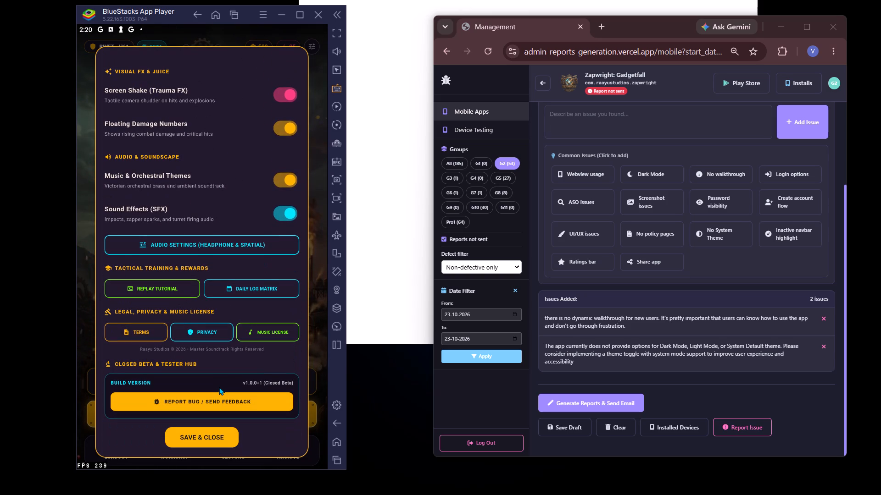
{"action": "scroll", "coordinate": [256, 257], "scroll_direction": "up", "scroll_amount": 4}
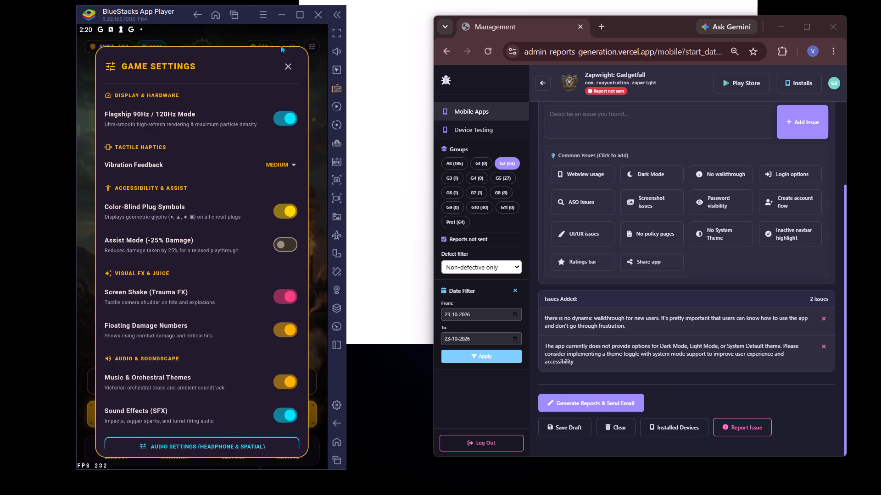
Switch back to the store page and uninstall Zapwright: Gadgetfall.
{"action": "left_click", "coordinate": [330, 460]}
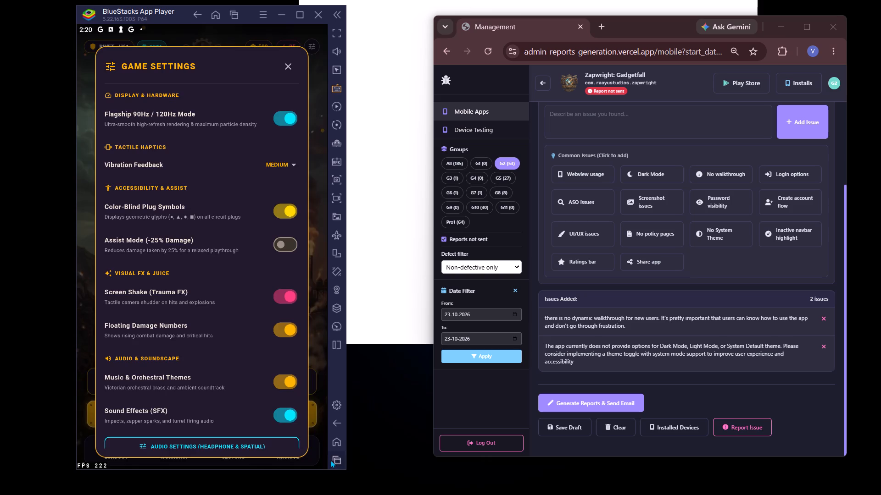
{"action": "left_click_drag", "start_coordinate": [222, 236], "coordinate": [217, 233]}
{"action": "left_click", "coordinate": [153, 153]}
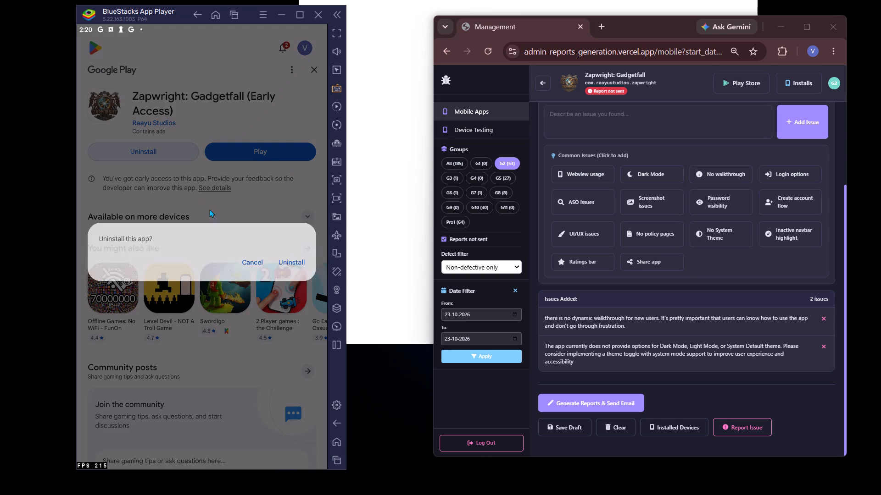
{"action": "left_click", "coordinate": [285, 264]}
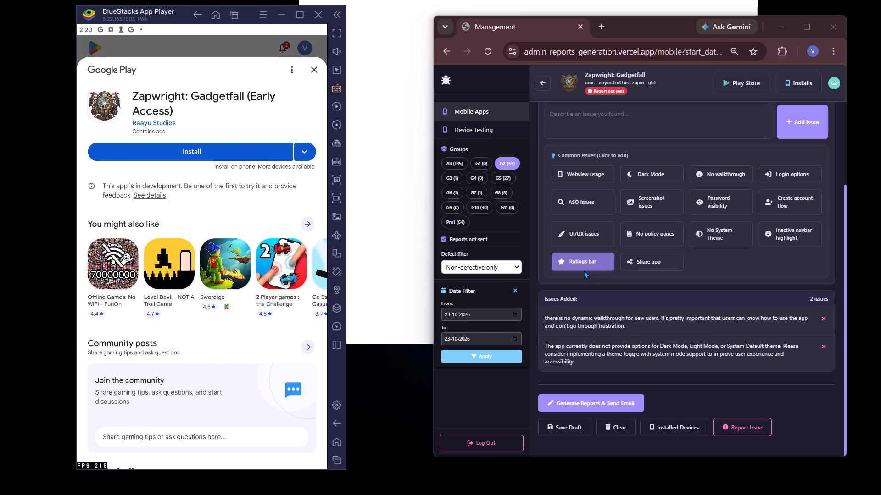
Add the Ratings bar and Share app common issues in Chrome and generate and email the Zapwright: Gadgetfall report.
{"action": "left_click", "coordinate": [585, 264]}
{"action": "left_click", "coordinate": [637, 263]}
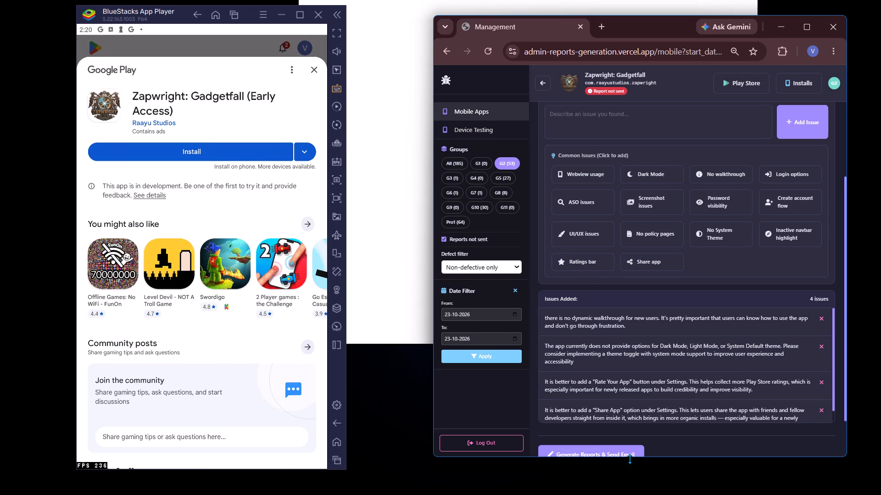
{"action": "left_click", "coordinate": [632, 446]}
Advance to Motivyit on the reports page in both Chrome and BlueStacks, and open its Play Store page in BlueStacks.
{"action": "scroll", "coordinate": [608, 209], "scroll_direction": "up", "scroll_amount": 5}
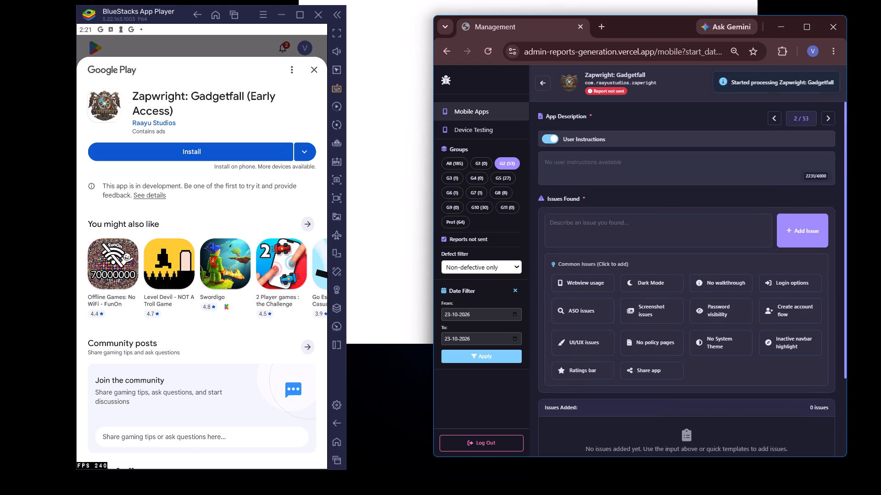
{"action": "left_click", "coordinate": [831, 114]}
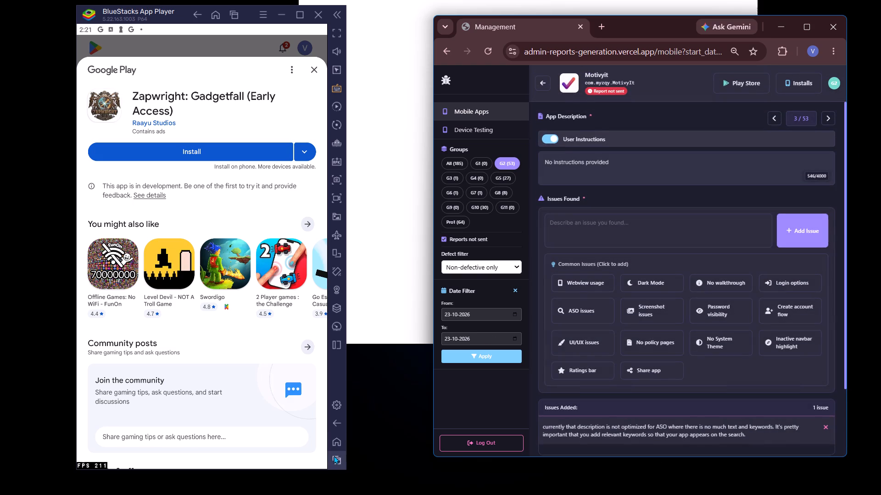
{"action": "left_click", "coordinate": [342, 455]}
{"action": "left_click", "coordinate": [281, 357]}
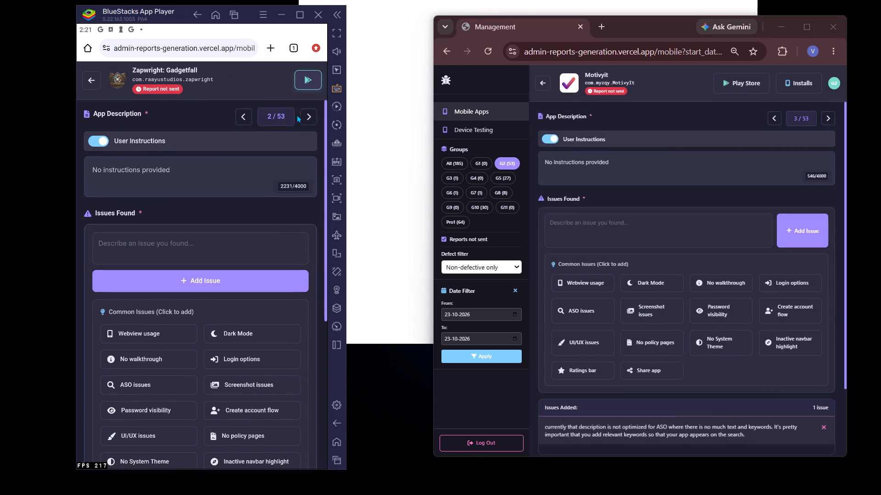
{"action": "left_click", "coordinate": [306, 116]}
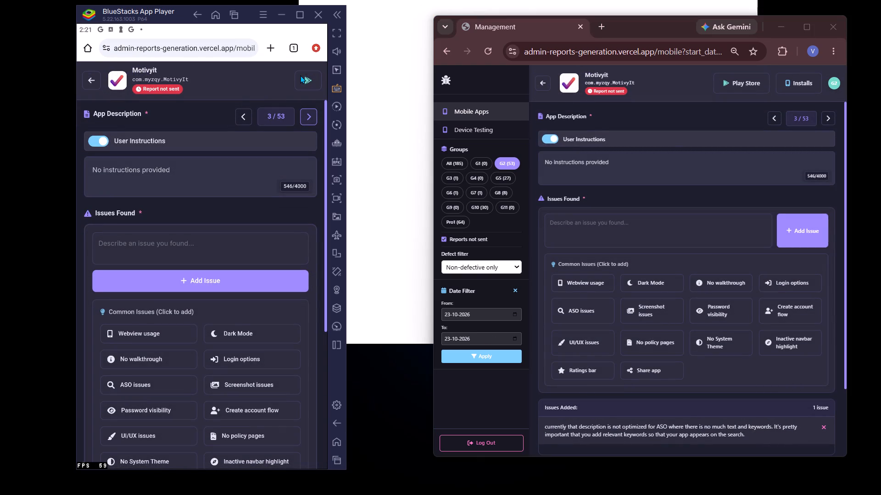
{"action": "left_click", "coordinate": [309, 77]}
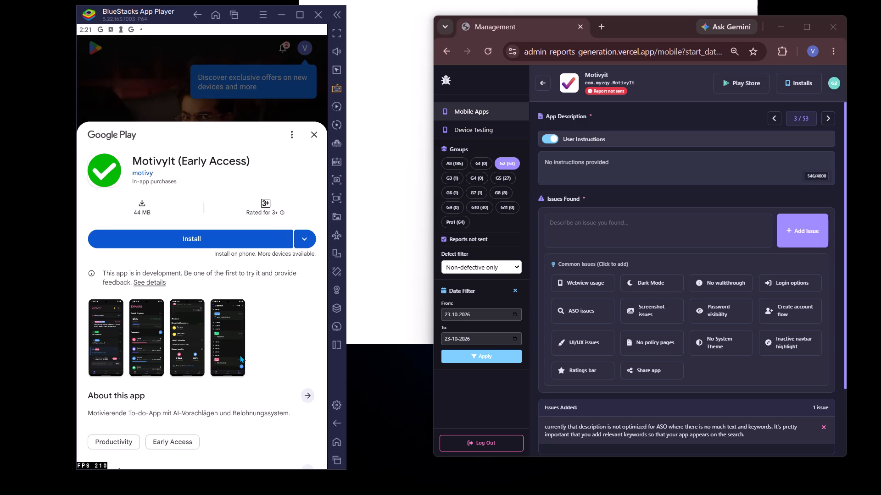
Add the No walkthrough, Screenshot issues and Ratings bar common issues to the Motivyit report in Chrome.
{"action": "left_click", "coordinate": [725, 282]}
{"action": "left_click", "coordinate": [673, 303]}
{"action": "left_click", "coordinate": [566, 320]}
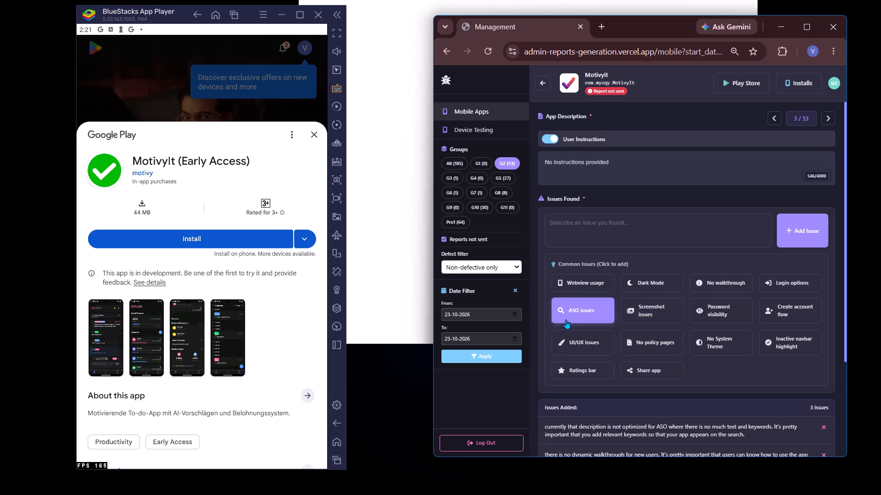
{"action": "scroll", "coordinate": [571, 313], "scroll_direction": "down", "scroll_amount": 1}
{"action": "left_click", "coordinate": [574, 248]}
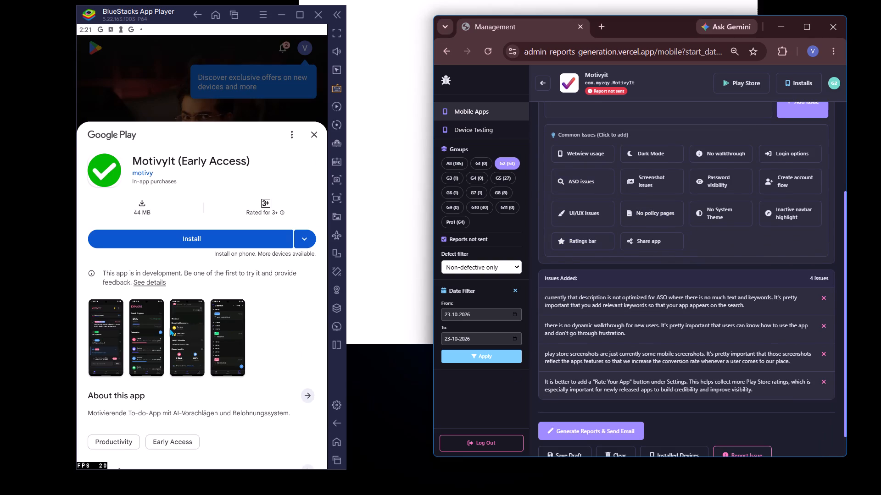
Examine MotivyIt's store screenshots at full size in BlueStacks and return to its store page.
{"action": "left_click", "coordinate": [169, 328]}
{"action": "left_click", "coordinate": [181, 324]}
{"action": "left_click", "coordinate": [186, 322]}
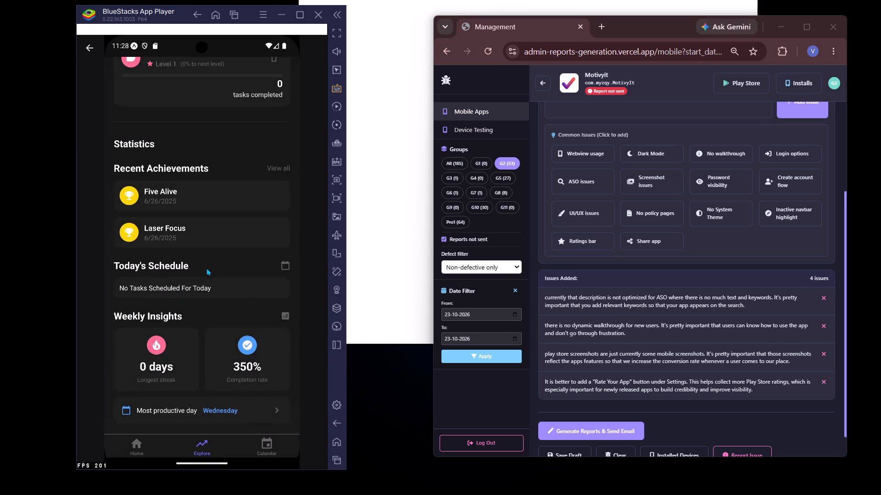
{"action": "left_click", "coordinate": [92, 49]}
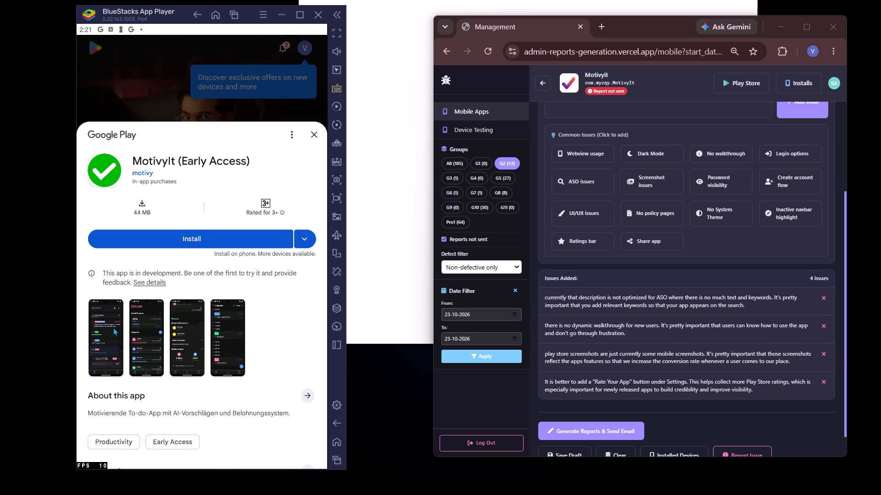
{"action": "left_click", "coordinate": [116, 342]}
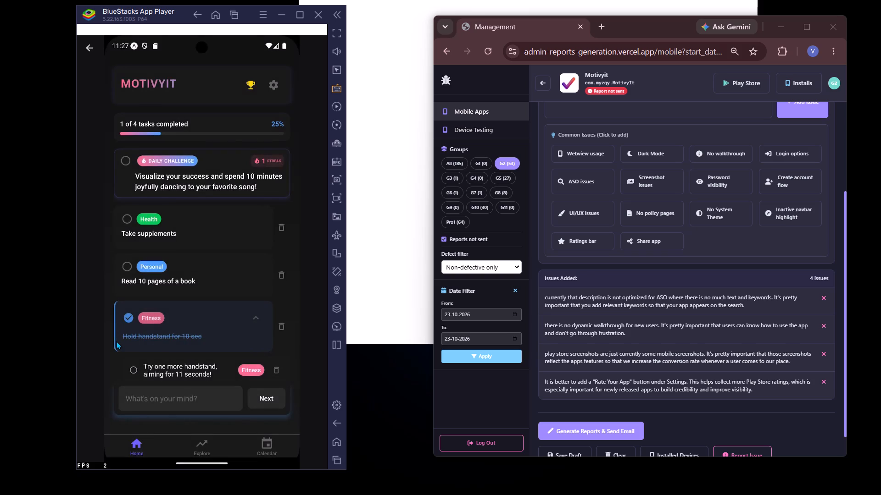
{"action": "key", "text": "Right"}
{"action": "key", "text": "Right"}
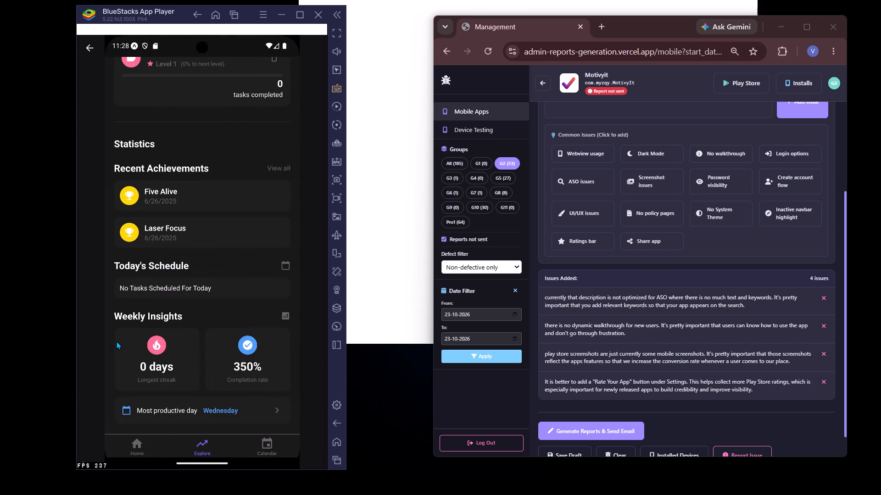
{"action": "key", "text": "Left"}
{"action": "key", "text": "Right"}
{"action": "key", "text": "Right"}
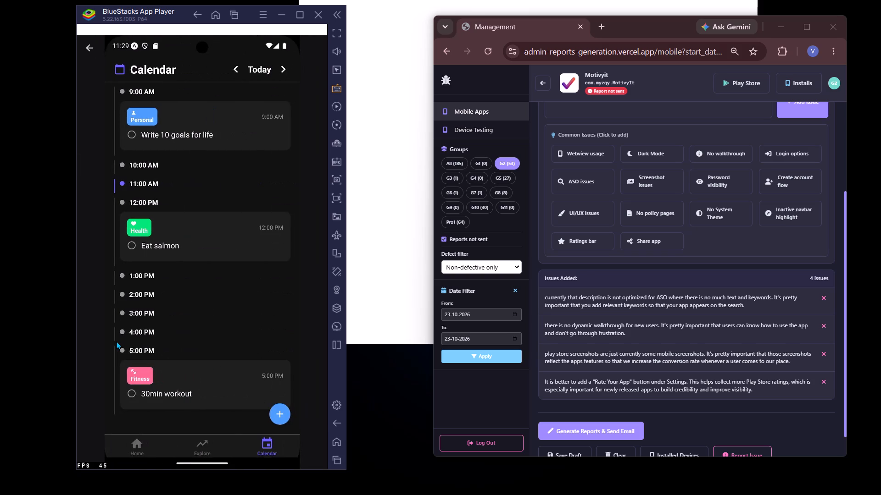
{"action": "key", "text": "Right"}
{"action": "key", "text": "Right"}
{"action": "key", "text": "Right"}
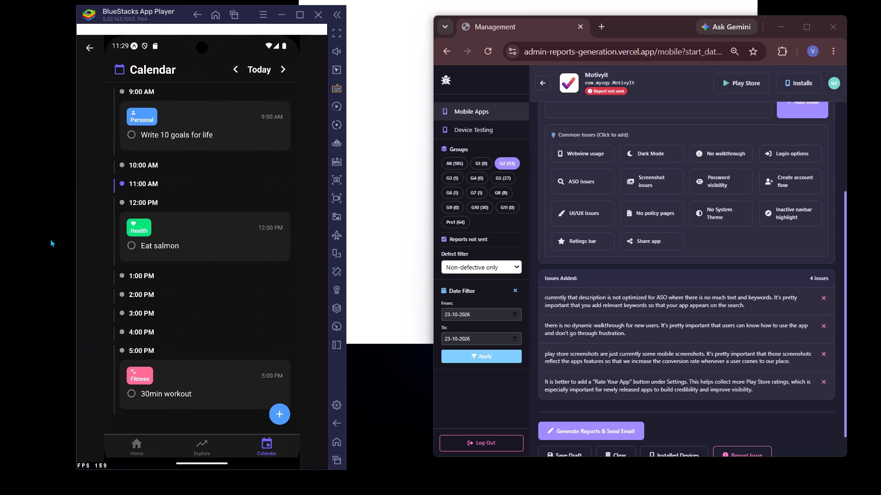
{"action": "left_click", "coordinate": [87, 48]}
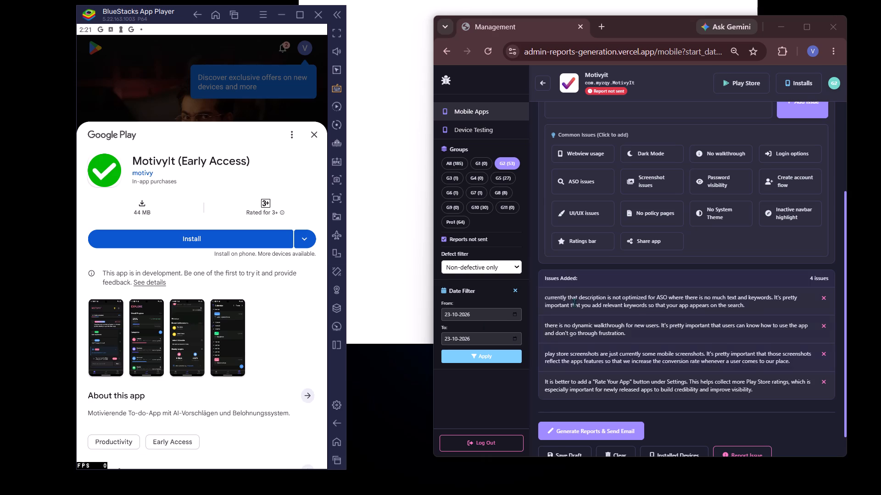
Generate and email the Motivyit report in Chrome.
{"action": "left_click", "coordinate": [577, 243]}
{"action": "scroll", "coordinate": [688, 379], "scroll_direction": "down", "scroll_amount": 1}
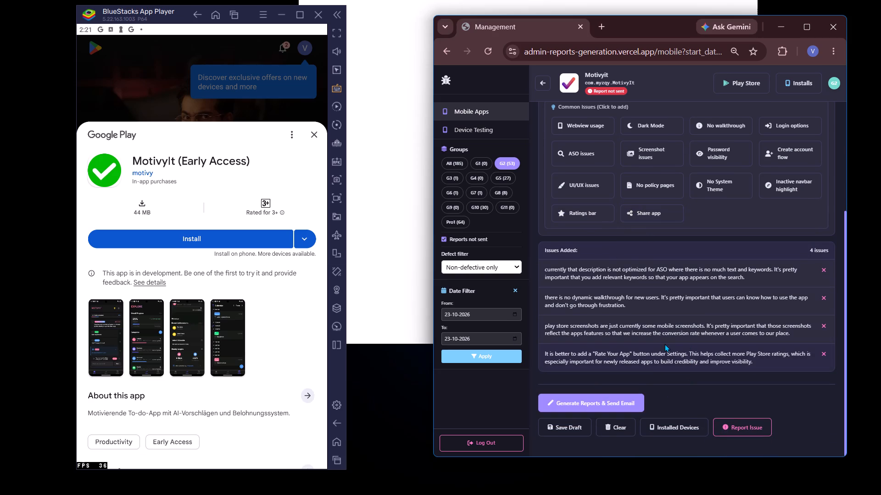
{"action": "left_click", "coordinate": [625, 397]}
{"action": "scroll", "coordinate": [762, 314], "scroll_direction": "up", "scroll_amount": 5}
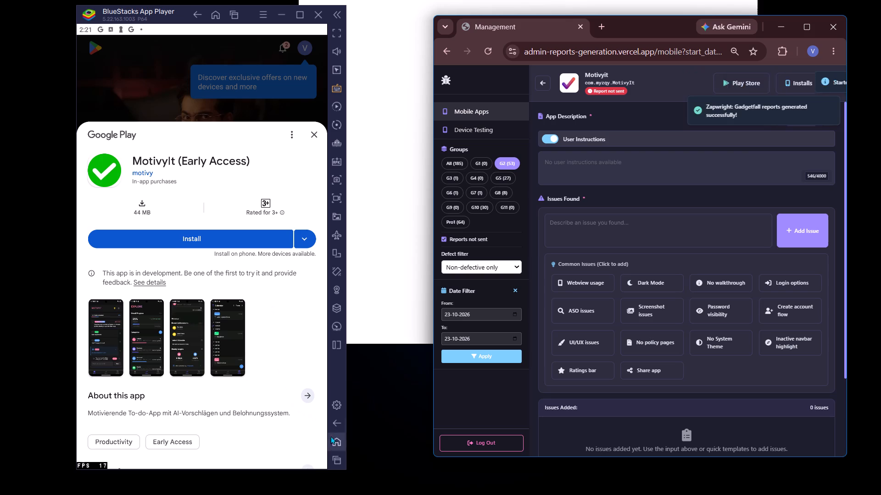
Switch to the reports page in BlueStacks, advance to FISHISTA and open its Play Store page.
{"action": "left_click", "coordinate": [335, 465]}
{"action": "left_click", "coordinate": [246, 307]}
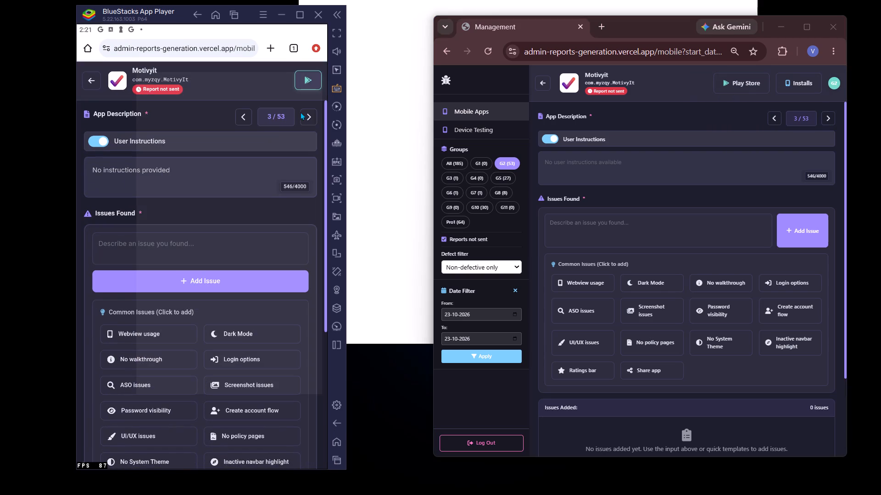
{"action": "left_click", "coordinate": [313, 113]}
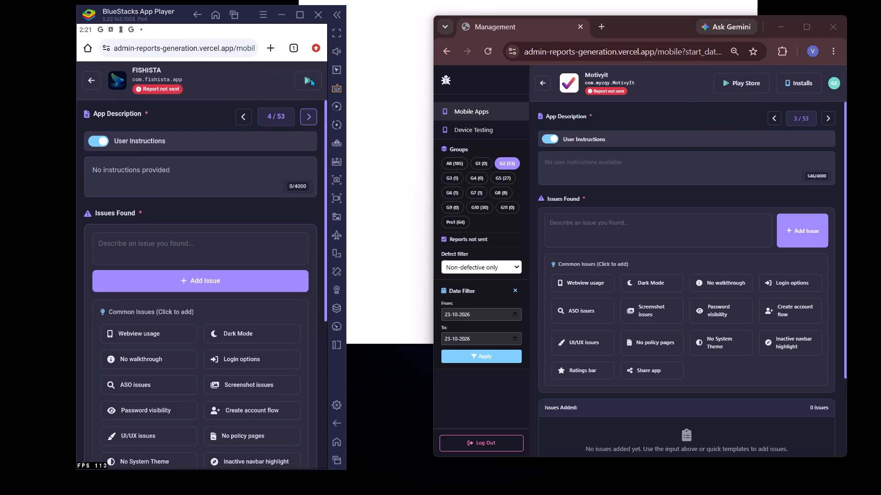
{"action": "left_click", "coordinate": [310, 78]}
Return to the reports page in BlueStacks and advance to Afterparty there and in Chrome.
{"action": "left_click_drag", "start_coordinate": [340, 464], "coordinate": [334, 462]}
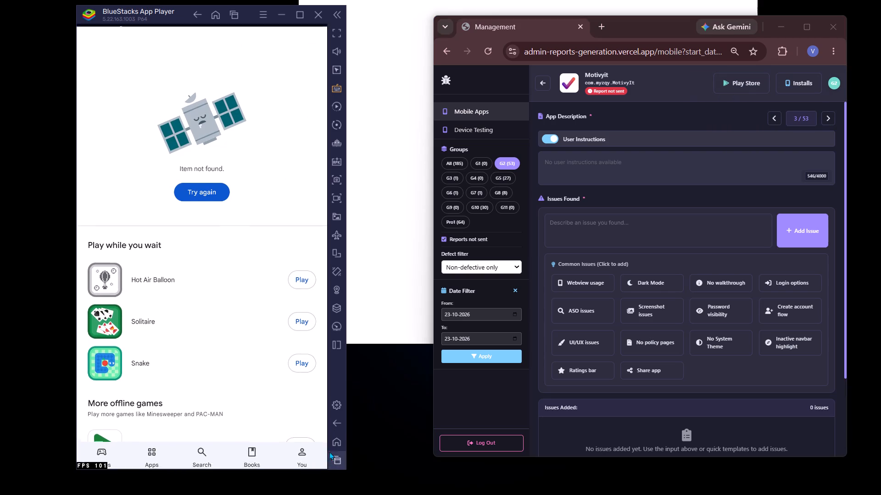
{"action": "left_click", "coordinate": [283, 289]}
{"action": "left_click", "coordinate": [307, 102]}
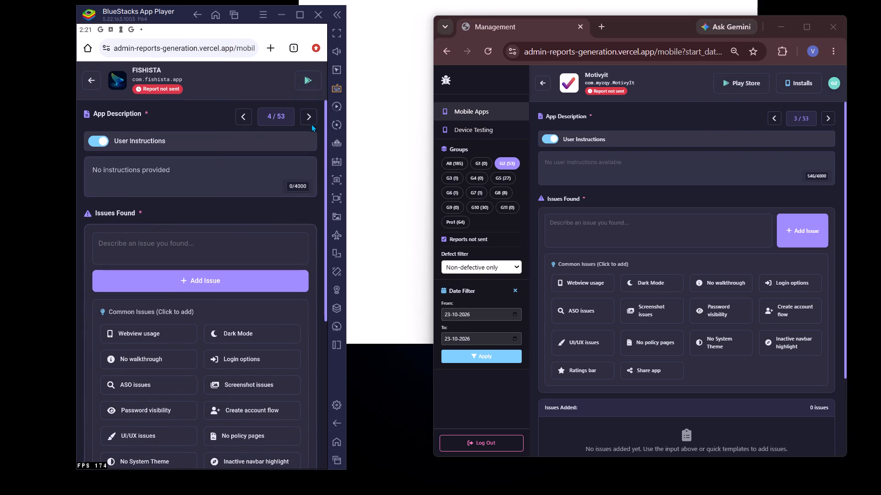
{"action": "left_click", "coordinate": [311, 124]}
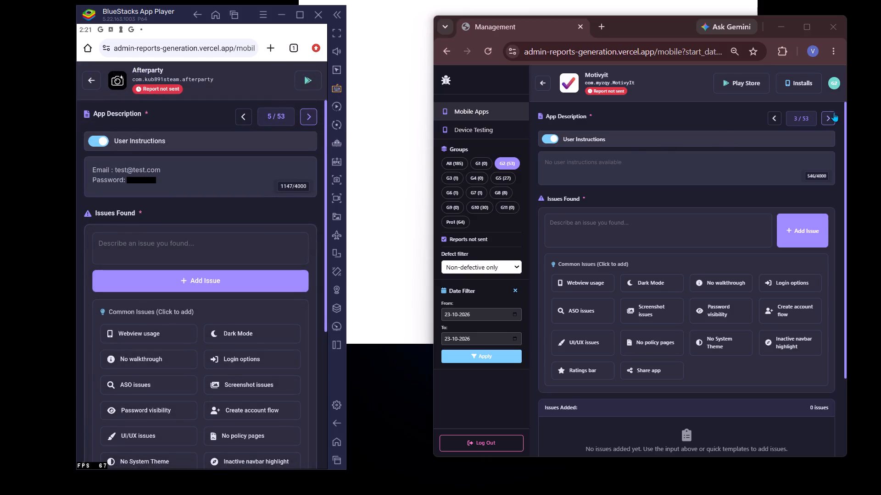
{"action": "left_click", "coordinate": [832, 113]}
{"action": "left_click", "coordinate": [832, 113]}
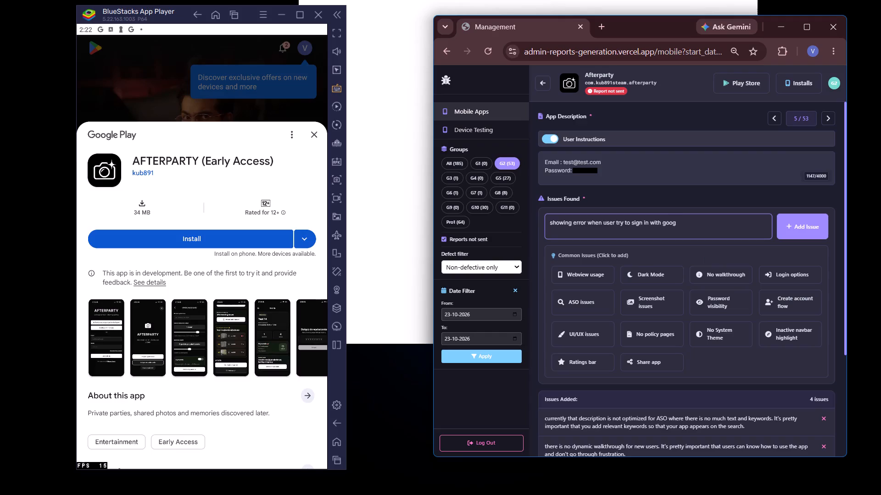
{"action": "type", "text": "le signin"}
{"action": "key", "text": "space"}
{"action": "key", "text": "o"}
{"action": "type", "text": "ption"}
{"action": "left_click", "coordinate": [803, 227]}
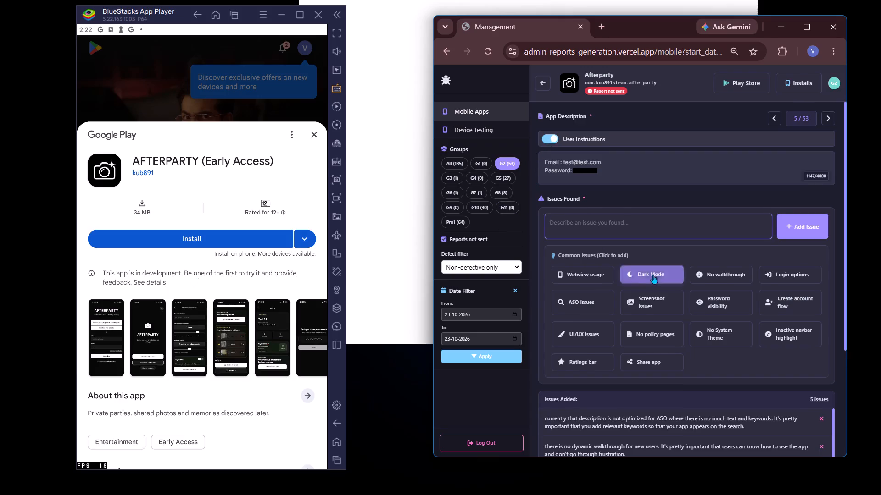
Generate and email the Afterparty report.
{"action": "scroll", "coordinate": [653, 275], "scroll_direction": "down", "scroll_amount": 1}
{"action": "scroll", "coordinate": [609, 350], "scroll_direction": "down", "scroll_amount": 2}
{"action": "left_click", "coordinate": [593, 393]}
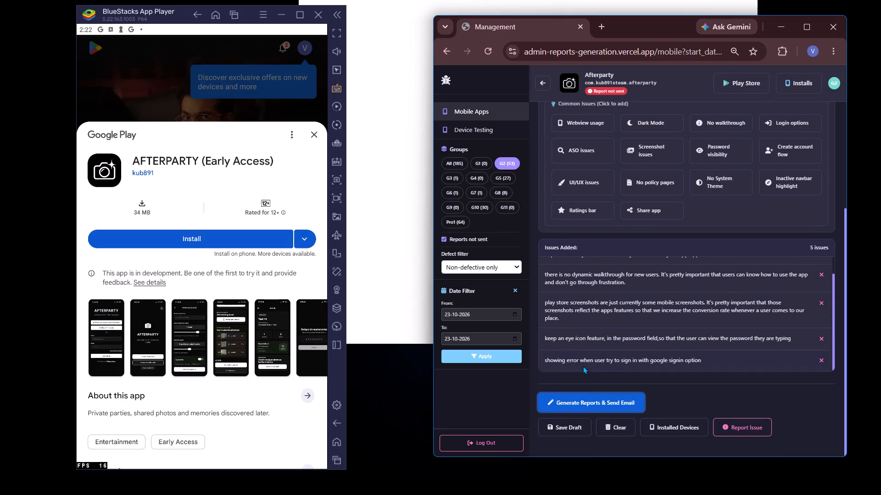
{"action": "left_click", "coordinate": [593, 397]}
Advance to the Ligneo Driver report in Chrome and bring up the recent apps in BlueStacks.
{"action": "scroll", "coordinate": [604, 332], "scroll_direction": "up", "scroll_amount": 5}
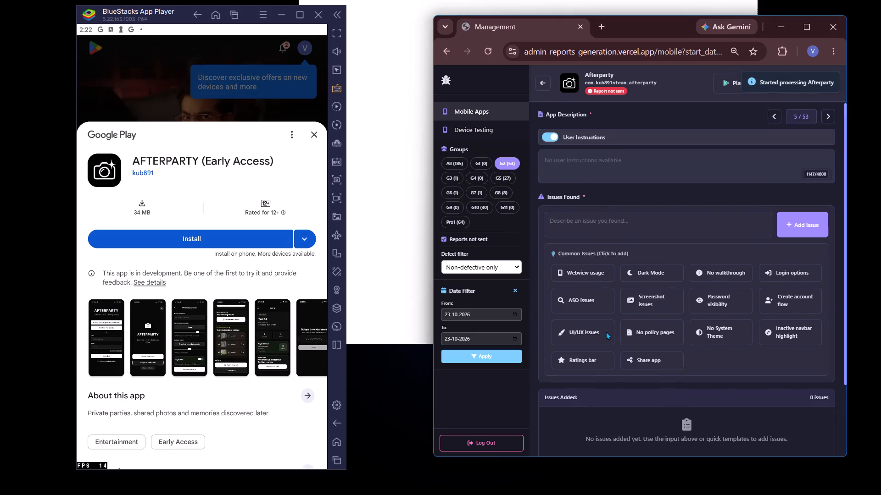
{"action": "left_click", "coordinate": [831, 114]}
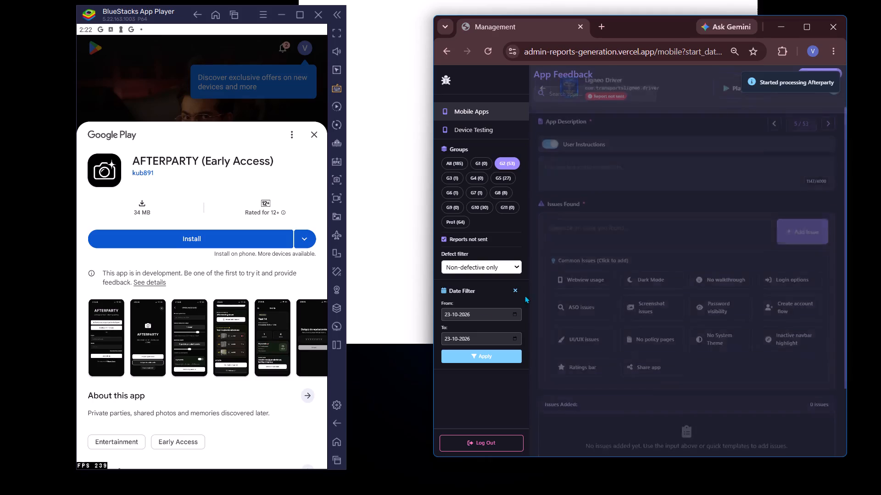
{"action": "left_click", "coordinate": [340, 465]}
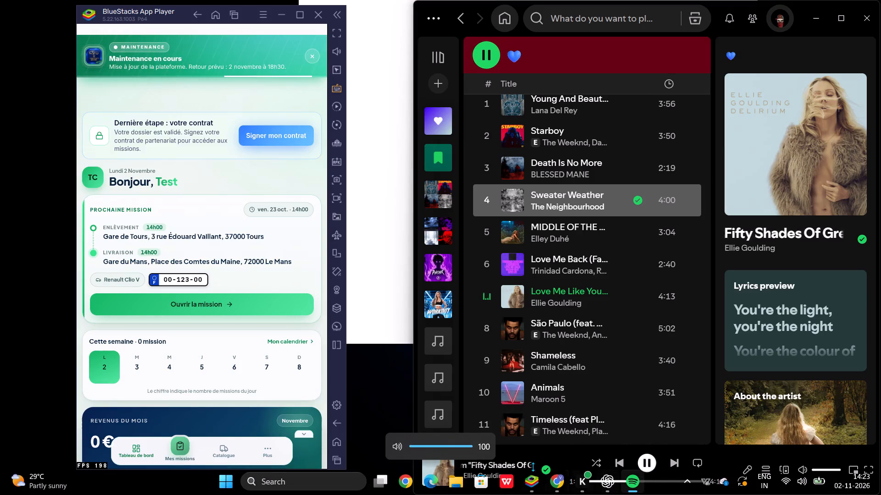
Minimize the Spotify window.
{"action": "left_click", "coordinate": [816, 29]}
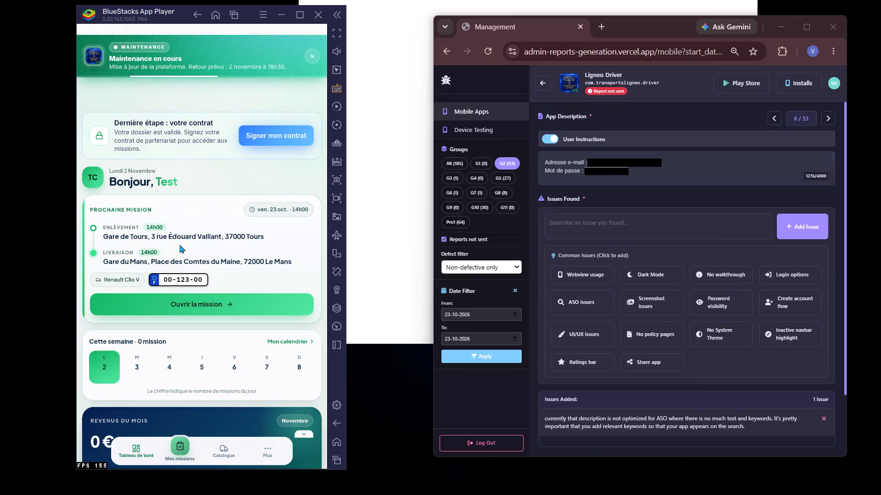
Look through the Ligneo Driver dashboard in BlueStacks, open its main menu and test the Thème sombre switch.
{"action": "scroll", "coordinate": [195, 256], "scroll_direction": "down", "scroll_amount": 11}
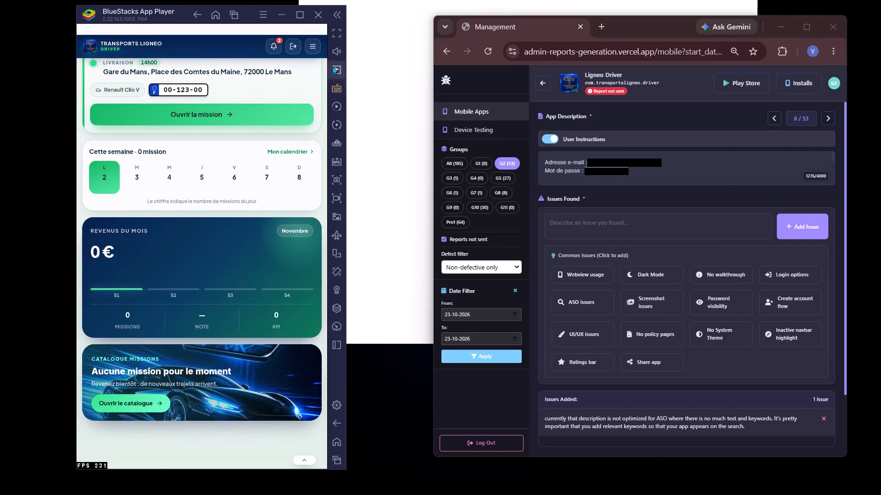
{"action": "left_click", "coordinate": [317, 45]}
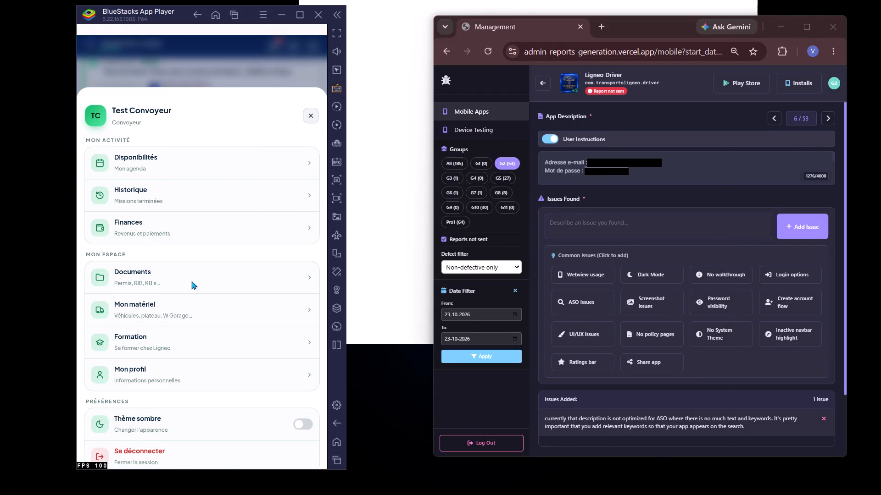
{"action": "scroll", "coordinate": [191, 281], "scroll_direction": "down", "scroll_amount": 3}
{"action": "triple_click", "coordinate": [300, 399]}
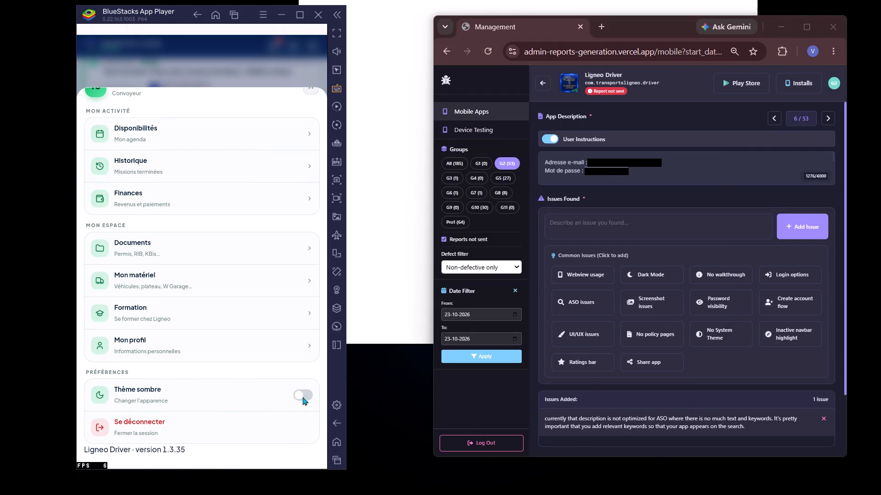
Add the No System Theme common issue to the Ligneo Driver report in Chrome.
{"action": "left_click", "coordinate": [735, 339]}
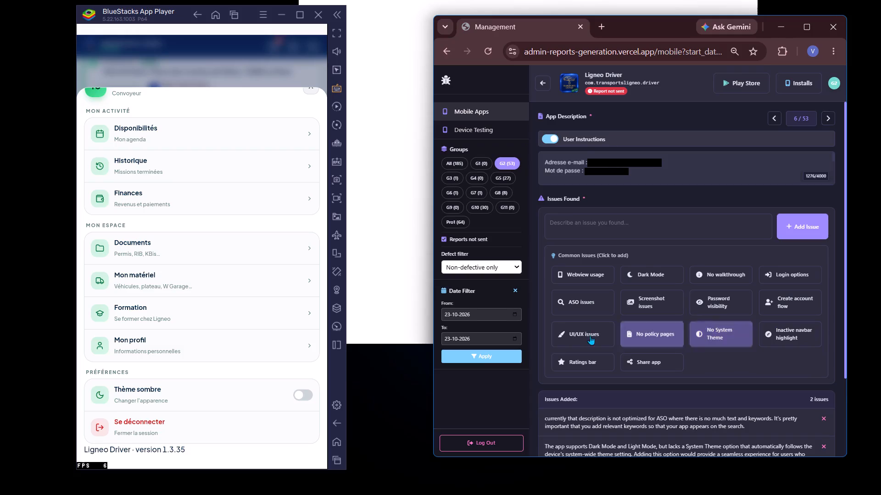
{"action": "scroll", "coordinate": [772, 320], "scroll_direction": "down", "scroll_amount": 3}
Test the Thème sombre switch again in Ligneo Driver's main menu in BlueStacks.
{"action": "left_click", "coordinate": [304, 401]}
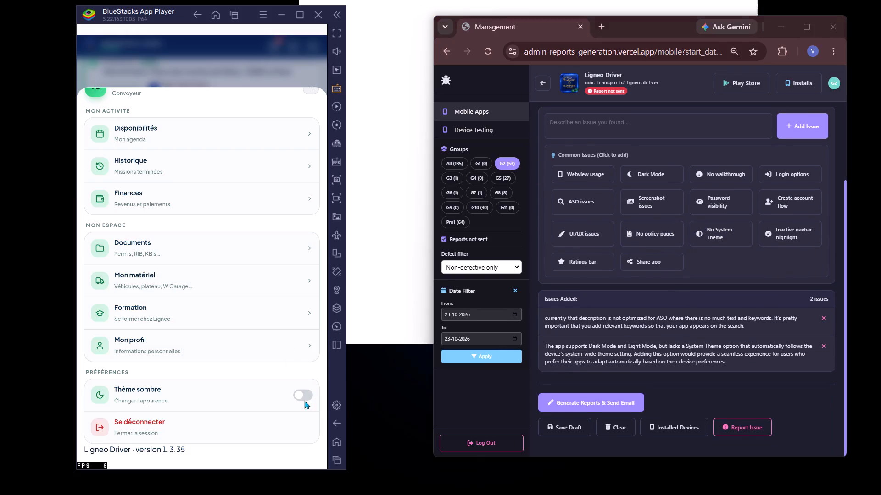
{"action": "double_click", "coordinate": [301, 392]}
{"action": "scroll", "coordinate": [178, 340], "scroll_direction": "up", "scroll_amount": 2}
{"action": "scroll", "coordinate": [178, 345], "scroll_direction": "down", "scroll_amount": 1}
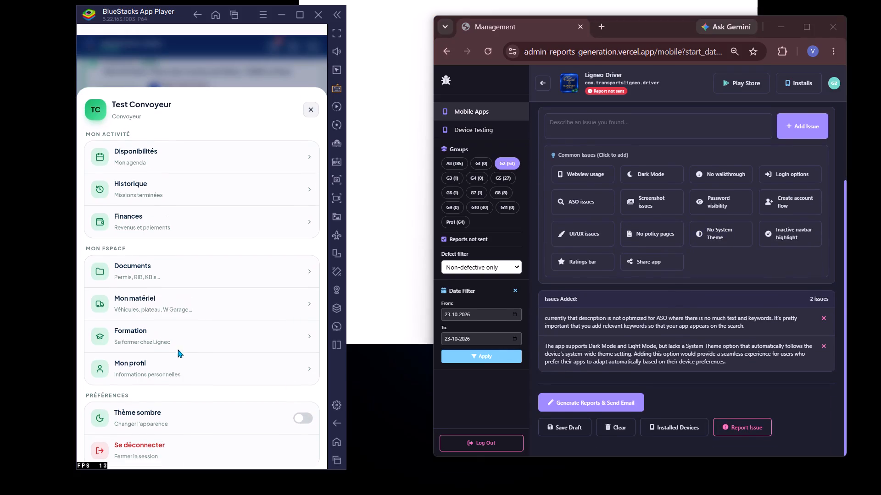
{"action": "left_click", "coordinate": [254, 391]}
Open the Mon profil page and look through its level, identity, contact and address sections.
{"action": "left_click", "coordinate": [174, 337]}
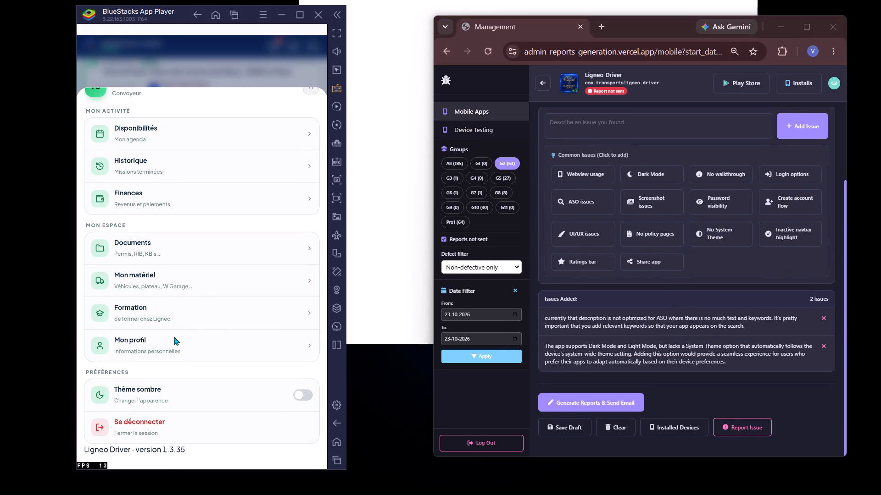
{"action": "double_click", "coordinate": [168, 340]}
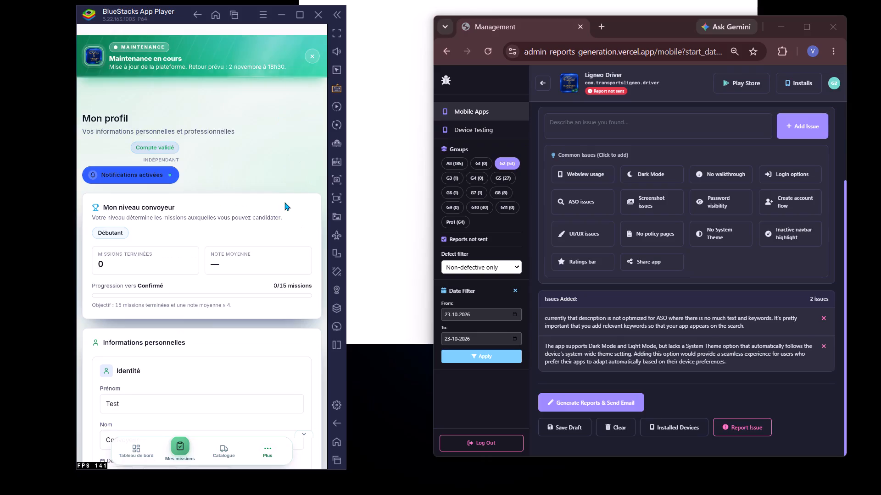
{"action": "scroll", "coordinate": [174, 362], "scroll_direction": "down", "scroll_amount": 6}
{"action": "scroll", "coordinate": [173, 364], "scroll_direction": "up", "scroll_amount": 1}
{"action": "scroll", "coordinate": [173, 364], "scroll_direction": "down", "scroll_amount": 10}
{"action": "scroll", "coordinate": [170, 319], "scroll_direction": "up", "scroll_amount": 6}
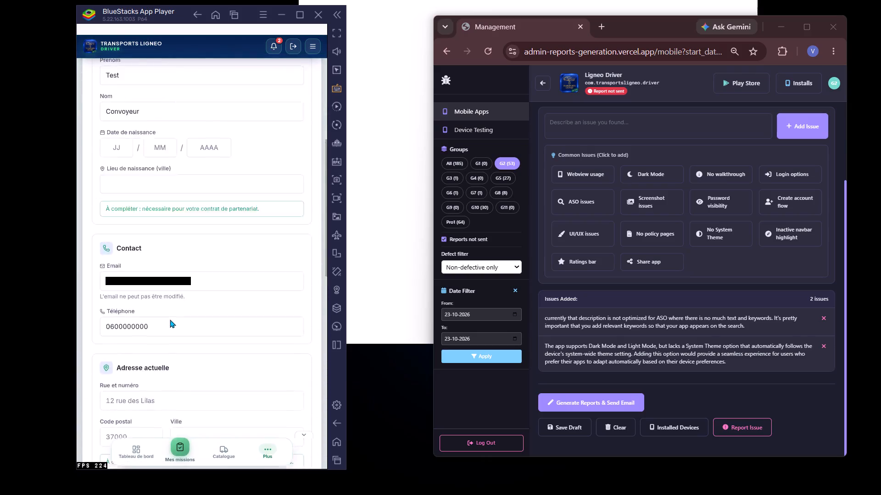
{"action": "scroll", "coordinate": [170, 319], "scroll_direction": "up", "scroll_amount": 9}
Check Ligneo Driver's menu entries from both the header menu and Plus, closing the menu each time.
{"action": "left_click", "coordinate": [322, 52]}
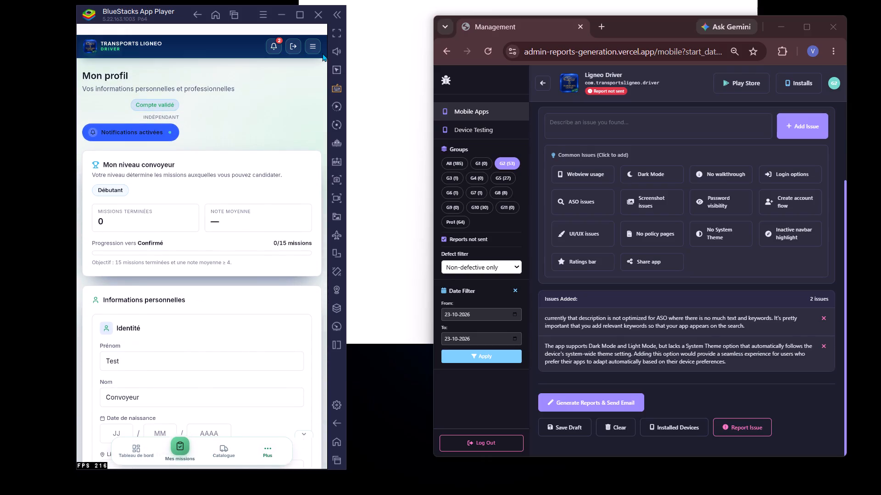
{"action": "left_click", "coordinate": [317, 54]}
{"action": "left_click", "coordinate": [314, 44]}
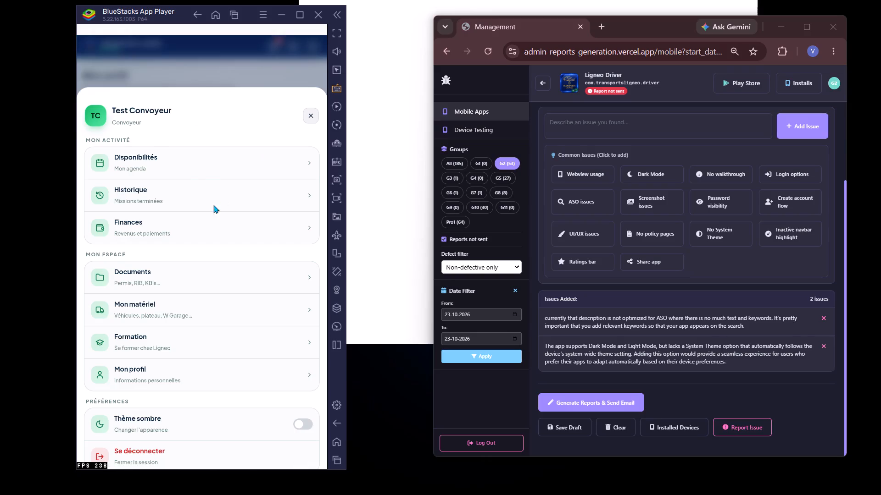
{"action": "scroll", "coordinate": [151, 384], "scroll_direction": "down", "scroll_amount": 4}
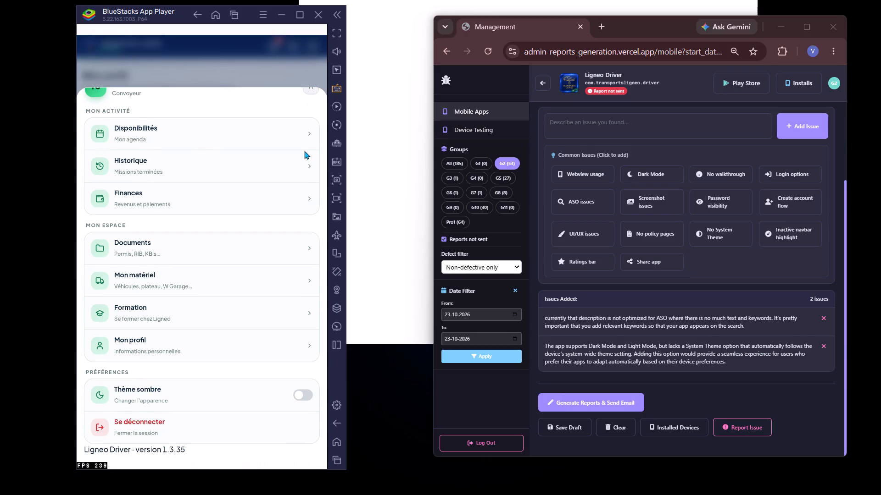
{"action": "scroll", "coordinate": [300, 155], "scroll_direction": "up", "scroll_amount": 5}
{"action": "left_click", "coordinate": [318, 119]}
{"action": "left_click", "coordinate": [275, 444]}
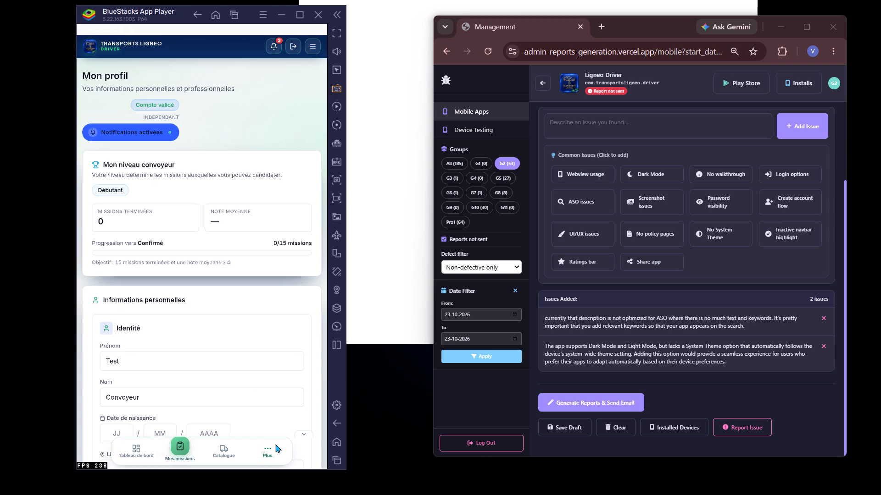
{"action": "scroll", "coordinate": [188, 383], "scroll_direction": "down", "scroll_amount": 4}
{"action": "scroll", "coordinate": [188, 383], "scroll_direction": "up", "scroll_amount": 5}
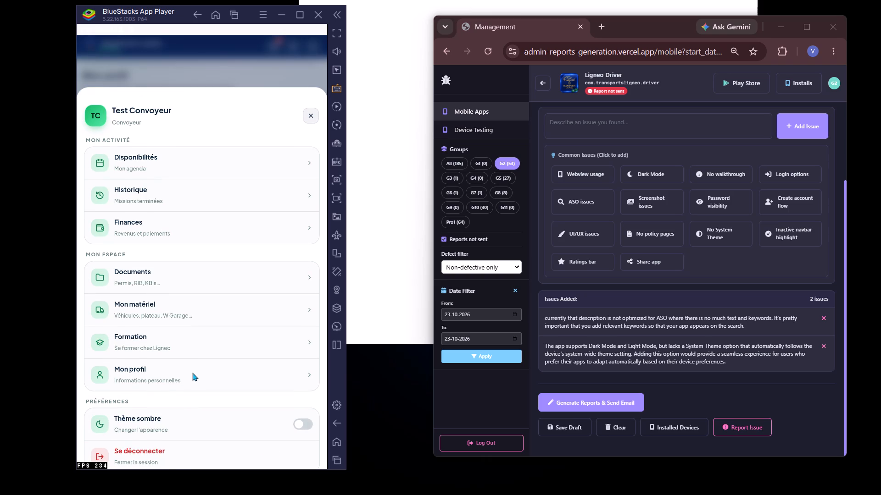
{"action": "left_click", "coordinate": [313, 107]}
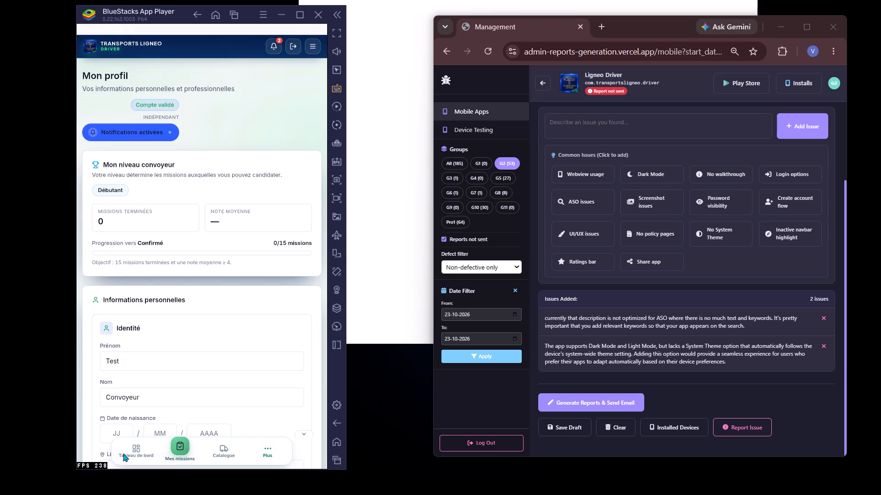
Open the Tableau de bord, look through it and open the current mission.
{"action": "left_click", "coordinate": [128, 451]}
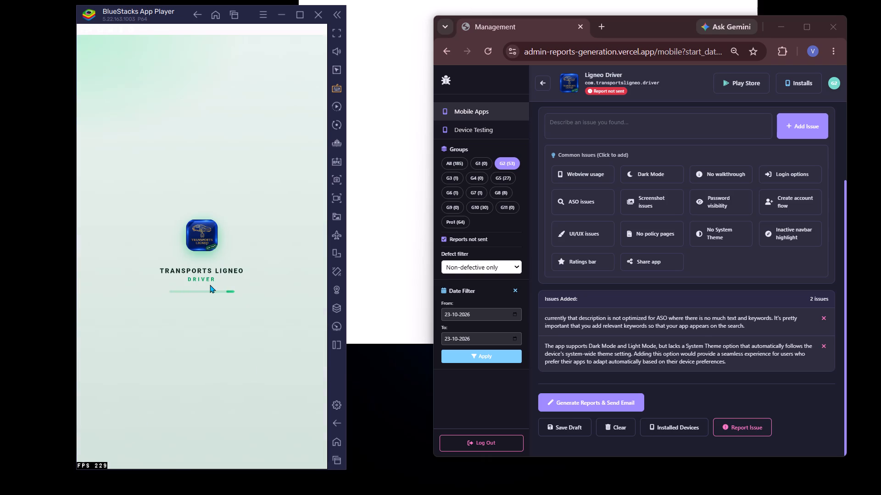
{"action": "scroll", "coordinate": [211, 288], "scroll_direction": "down", "scroll_amount": 4}
{"action": "scroll", "coordinate": [212, 296], "scroll_direction": "up", "scroll_amount": 3}
{"action": "left_click", "coordinate": [218, 259]}
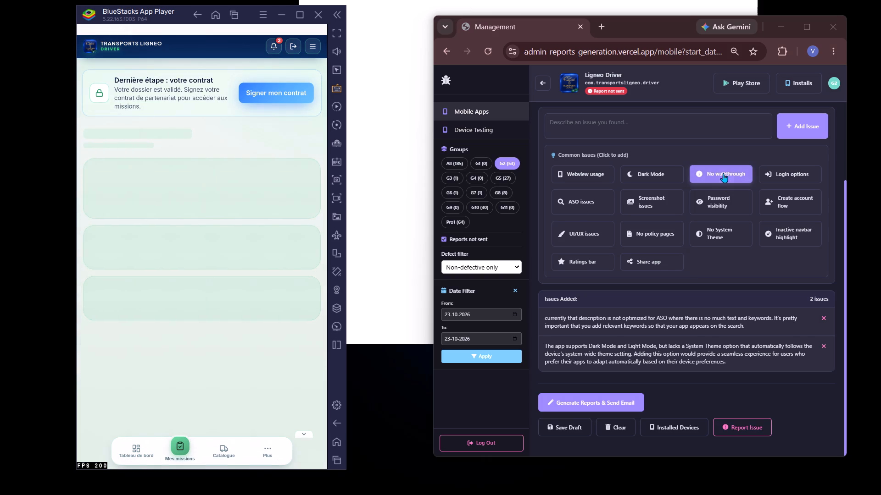
Add the No walkthrough and Ratings bar common issues to the Ligneo Driver report in Chrome.
{"action": "left_click", "coordinate": [723, 173]}
{"action": "left_click", "coordinate": [594, 265]}
{"action": "scroll", "coordinate": [615, 270], "scroll_direction": "down", "scroll_amount": 1}
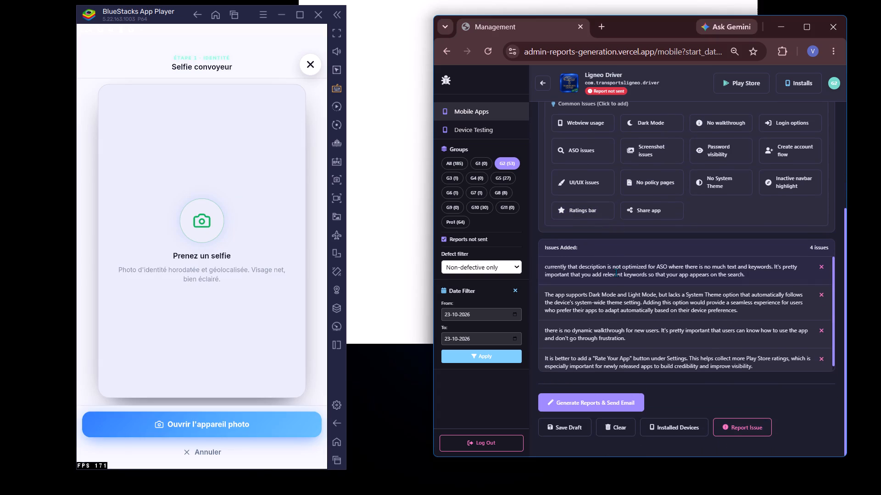
Try the camera on the Selfie convoyeur screen in BlueStacks, then close the selfie screen.
{"action": "left_click", "coordinate": [273, 421]}
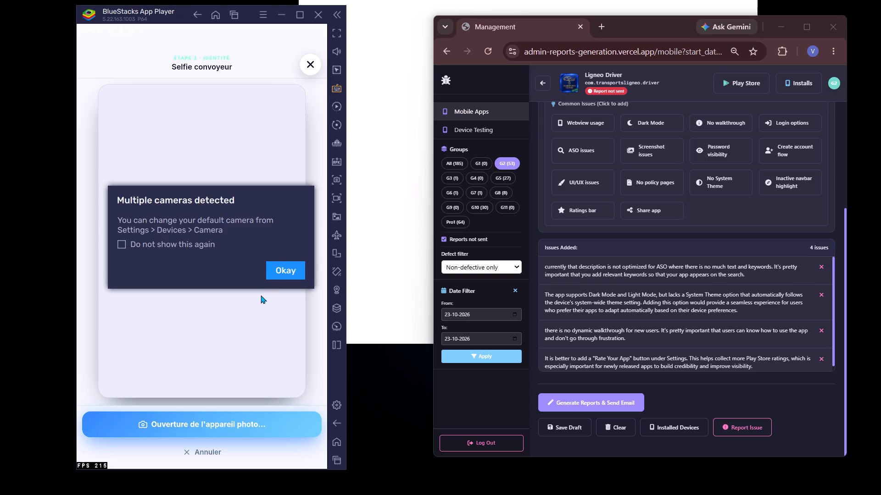
{"action": "left_click", "coordinate": [279, 272]}
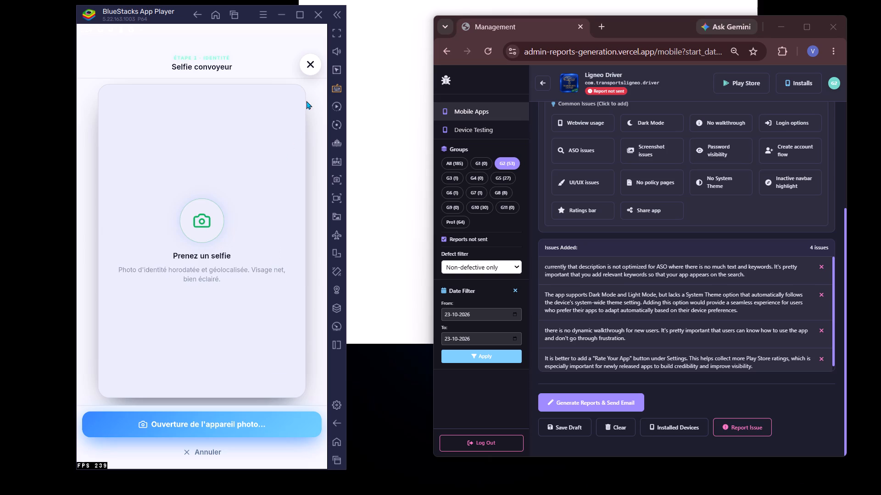
{"action": "left_click", "coordinate": [313, 65]}
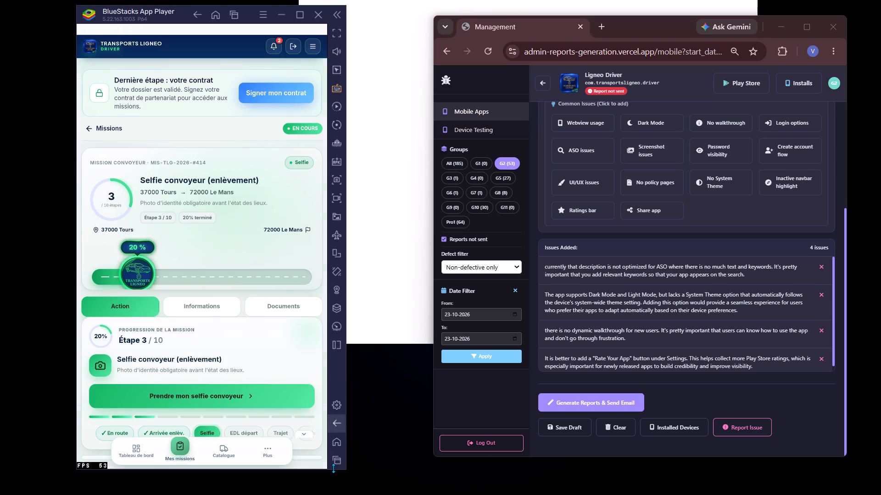
Uninstall LIGNEO Driver from its Play Store page in BlueStacks.
{"action": "left_click", "coordinate": [336, 462]}
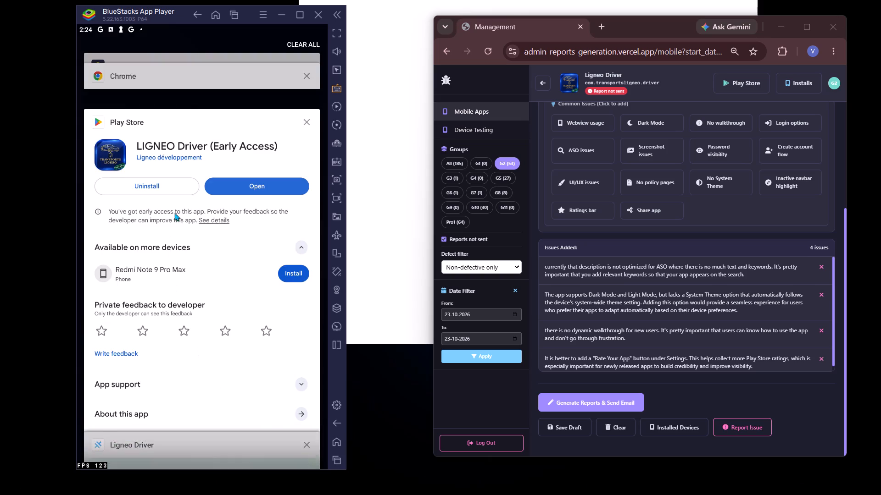
{"action": "left_click", "coordinate": [174, 213]}
{"action": "left_click", "coordinate": [145, 111]}
{"action": "left_click", "coordinate": [303, 262]}
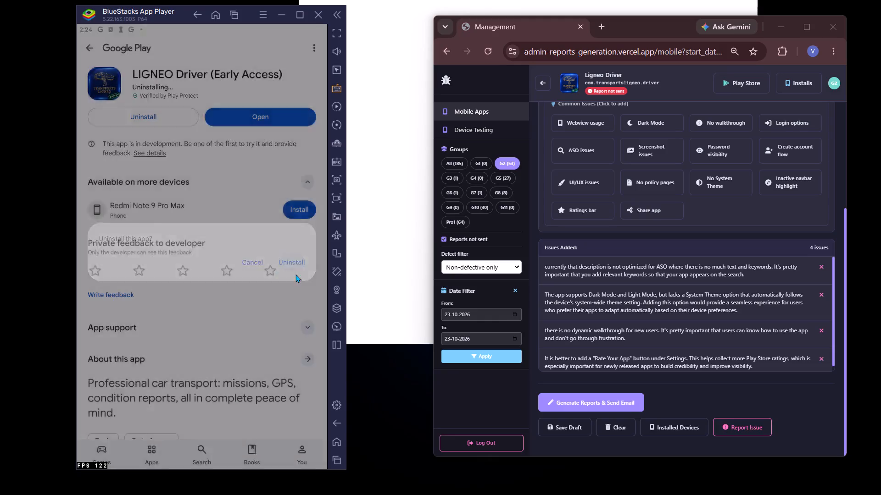
Switch to Chrome inside BlueStacks and advance to the Playmaker Color: Flag Sort report.
{"action": "left_click_drag", "start_coordinate": [335, 462], "coordinate": [329, 461]}
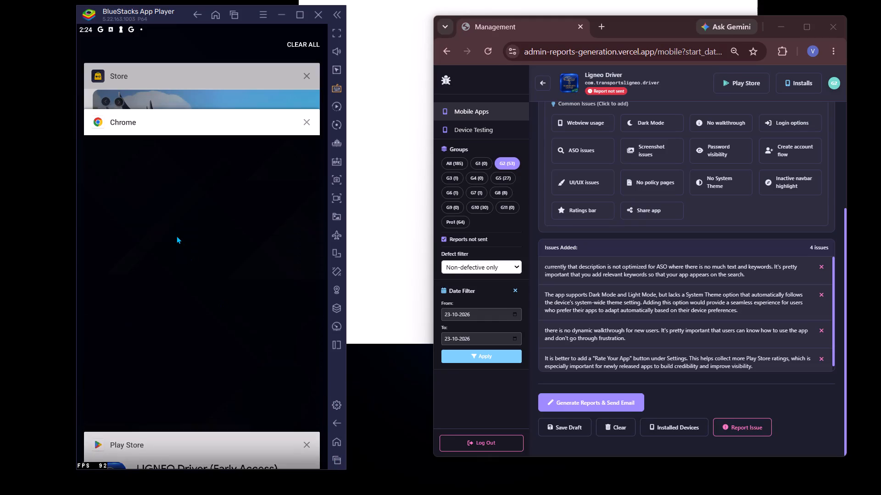
{"action": "left_click", "coordinate": [176, 236]}
{"action": "left_click", "coordinate": [304, 115]}
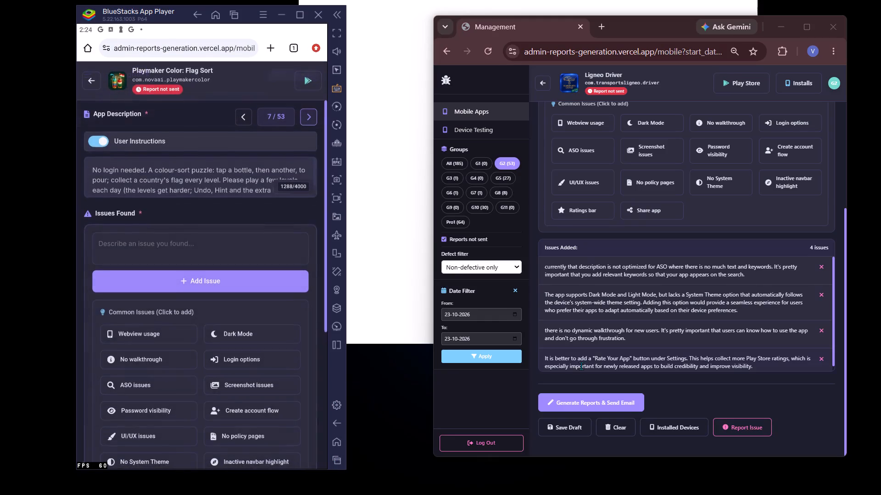
In desktop Chrome, view Ligneo Driver's app description, translate the word "dédiée" to English, and return to the user instructions.
{"action": "scroll", "coordinate": [700, 281], "scroll_direction": "up", "scroll_amount": 3}
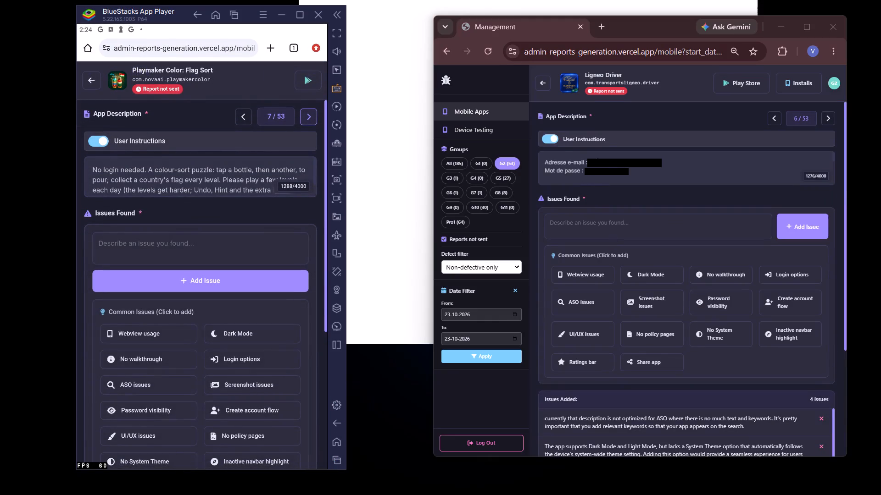
{"action": "left_click", "coordinate": [552, 142]}
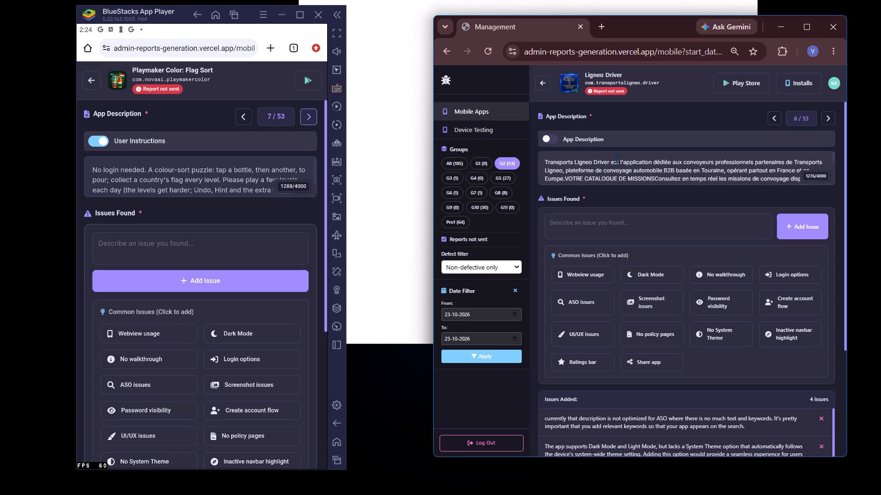
{"action": "left_click_drag", "start_coordinate": [652, 162], "coordinate": [669, 163]}
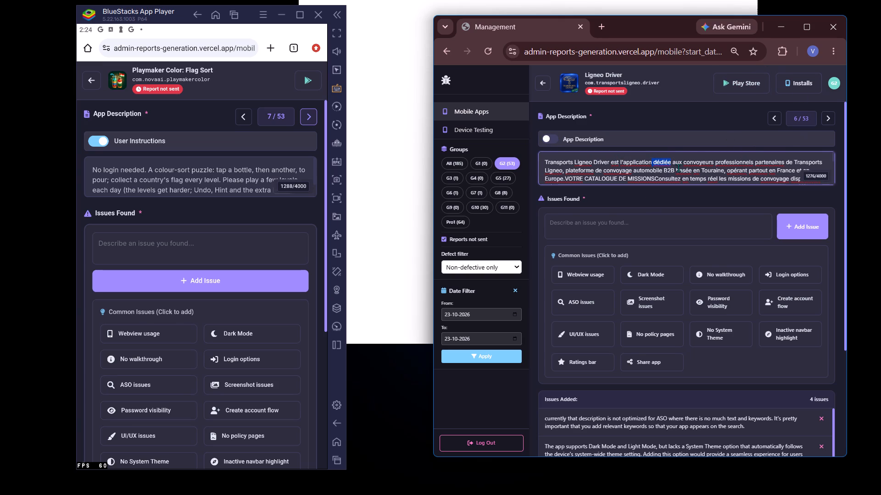
{"action": "right_click", "coordinate": [668, 160]}
{"action": "left_click", "coordinate": [732, 405]}
{"action": "left_click", "coordinate": [754, 70]}
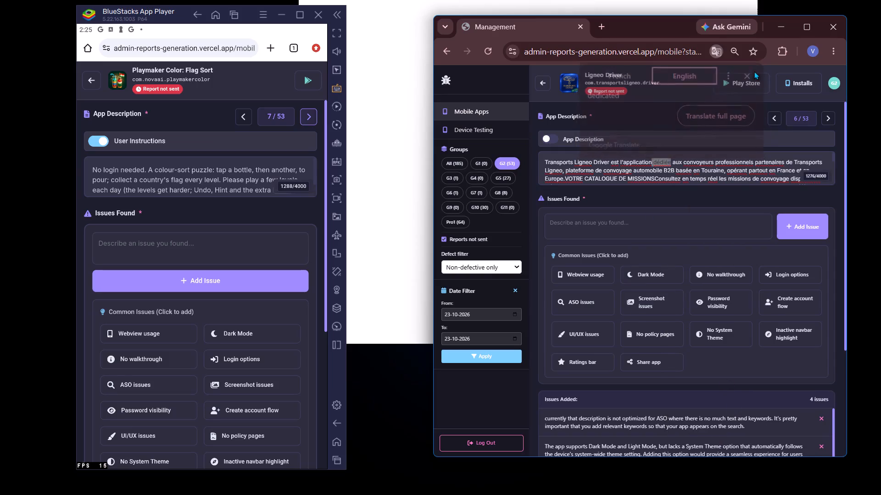
{"action": "left_click", "coordinate": [687, 176]}
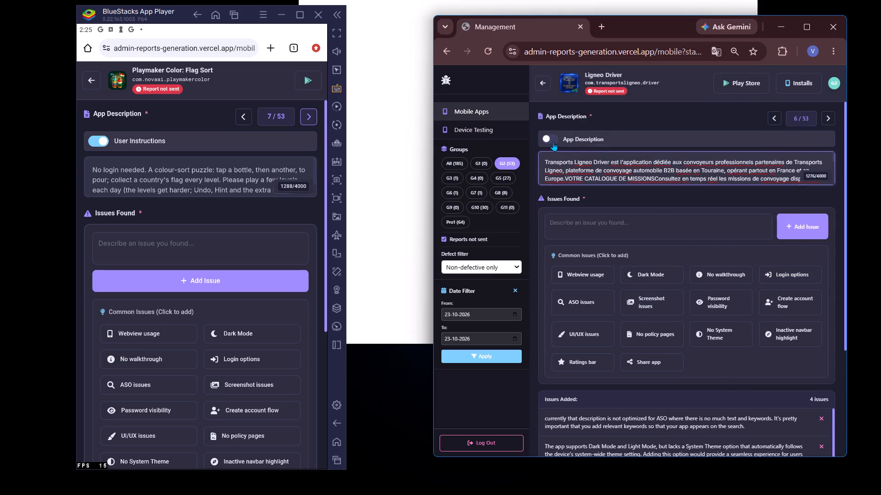
{"action": "left_click", "coordinate": [553, 142]}
{"action": "left_click", "coordinate": [578, 300]}
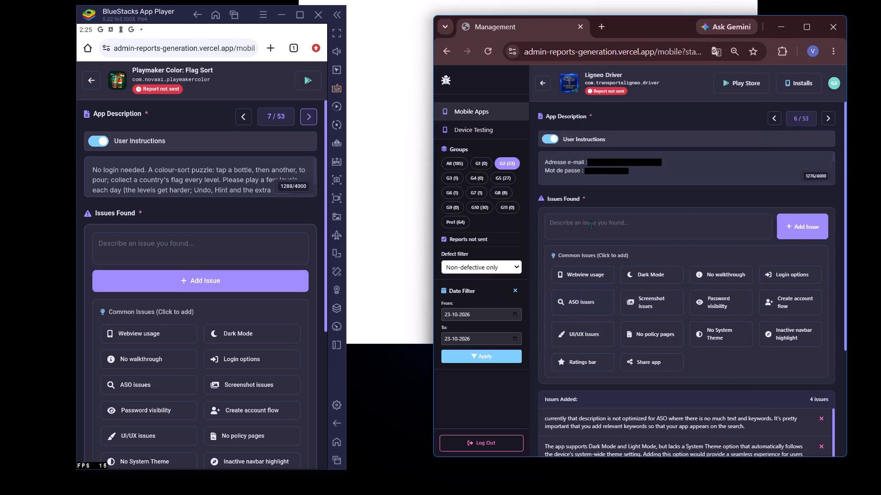
Add a Ligneo Driver issue from the saved language text, naming French and asking for English as default plus multiple language support in settings.
{"action": "left_click", "coordinate": [591, 223]}
{"action": "key", "text": "super+v"}
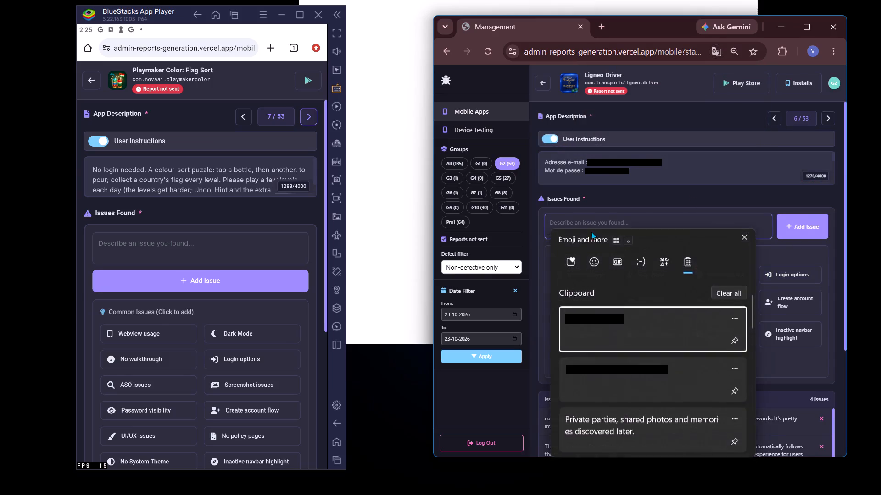
{"action": "scroll", "coordinate": [647, 390], "scroll_direction": "down", "scroll_amount": 4}
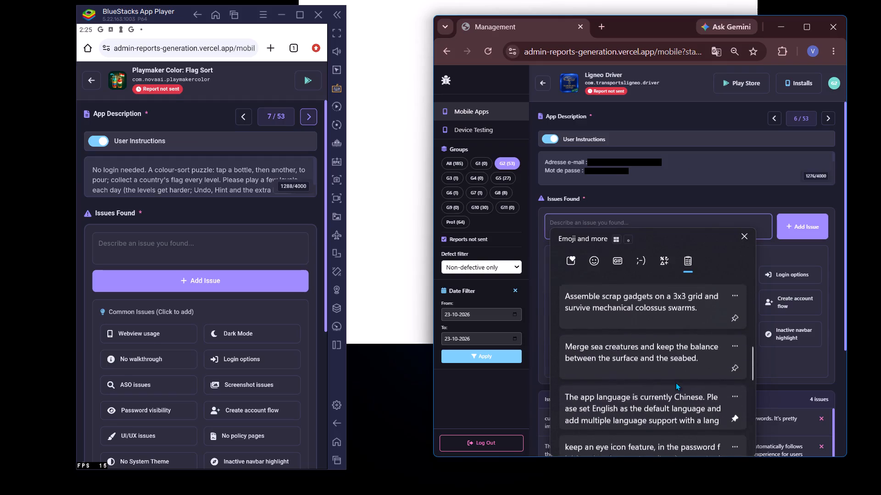
{"action": "left_click", "coordinate": [669, 400]}
{"action": "key", "text": "ctrl+v"}
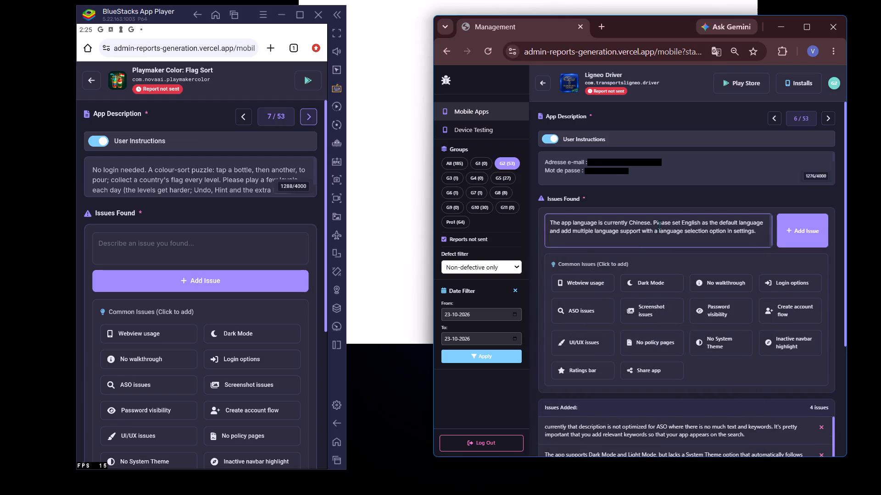
{"action": "left_click_drag", "start_coordinate": [630, 224], "coordinate": [647, 223]}
{"action": "left_click_drag", "start_coordinate": [647, 223], "coordinate": [651, 223]}
{"action": "key", "text": "BackSpace"}
{"action": "type", "text": "Fre"}
{"action": "type", "text": "nch"}
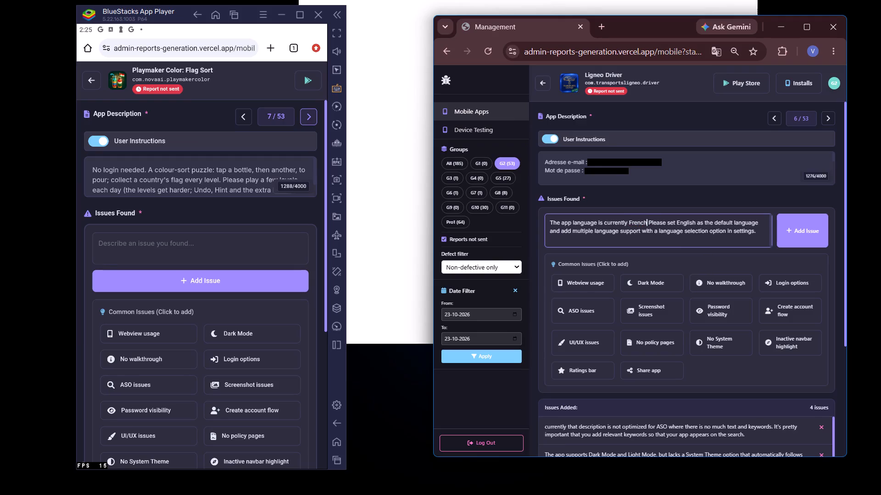
{"action": "key", "text": "period"}
{"action": "key", "text": "Return"}
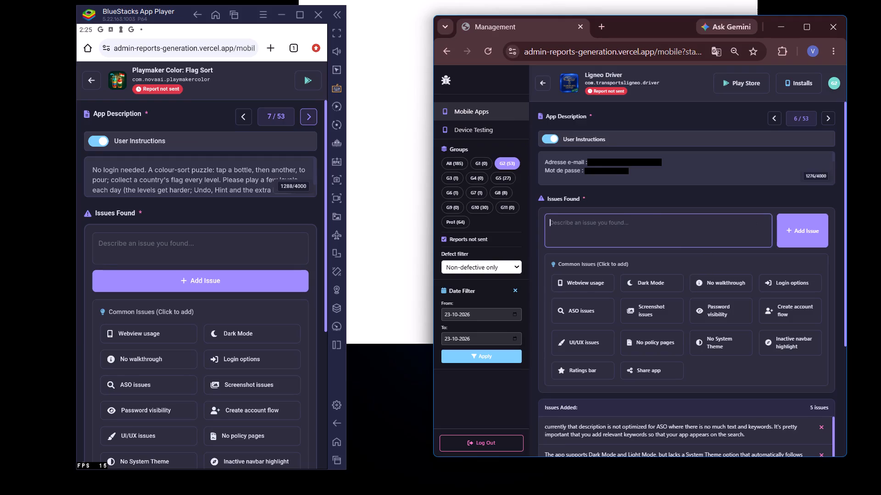
Check the issues added for Ligneo Driver, and generate and email its reports.
{"action": "scroll", "coordinate": [780, 365], "scroll_direction": "down", "scroll_amount": 2}
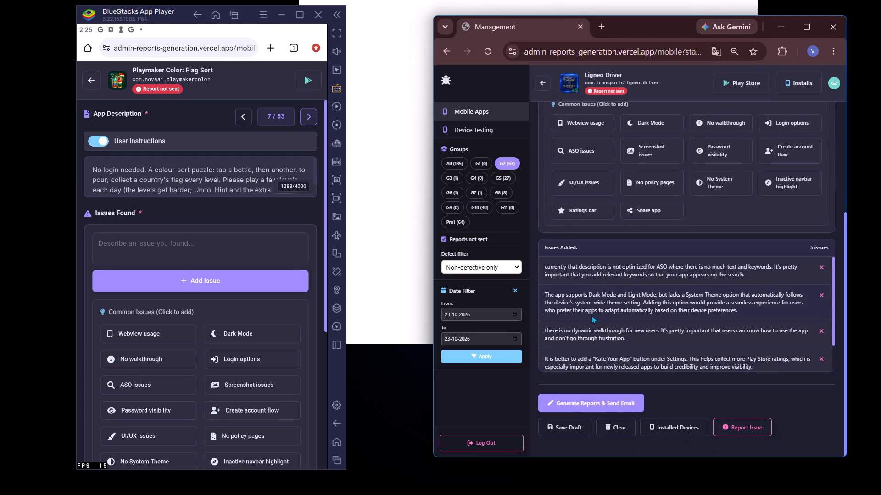
{"action": "scroll", "coordinate": [603, 339], "scroll_direction": "down", "scroll_amount": 3}
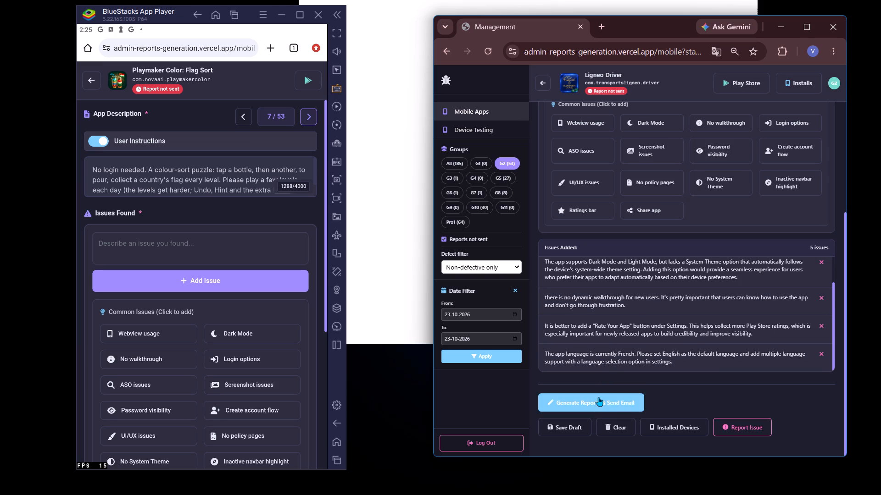
{"action": "left_click", "coordinate": [609, 398]}
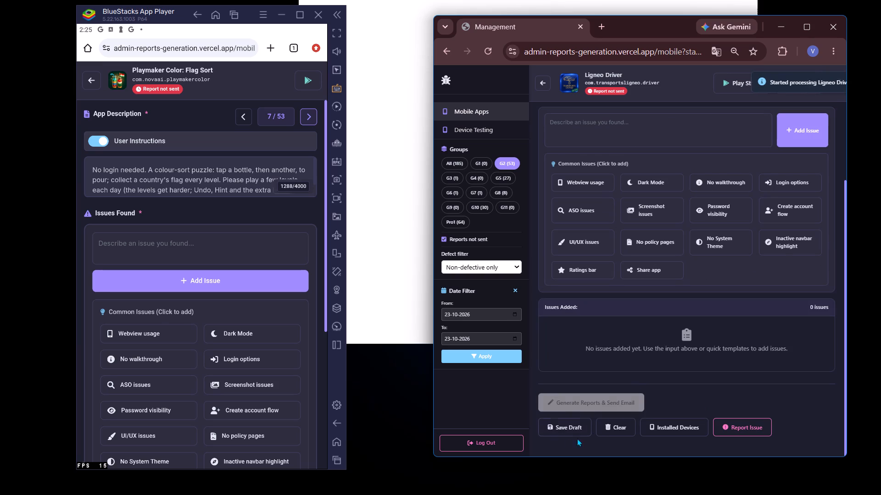
Advance the desktop Chrome report page to Playmaker Color: Flag Sort.
{"action": "scroll", "coordinate": [724, 285], "scroll_direction": "up", "scroll_amount": 4}
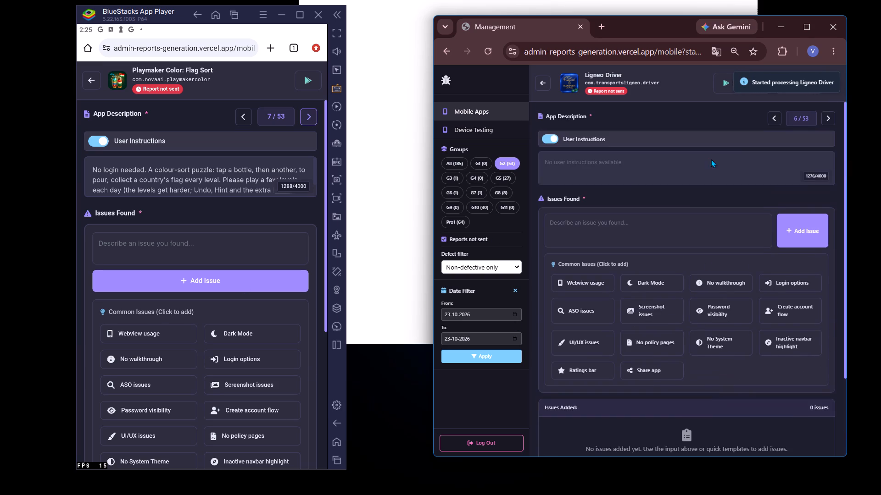
{"action": "left_click", "coordinate": [837, 112]}
{"action": "left_click", "coordinate": [831, 115]}
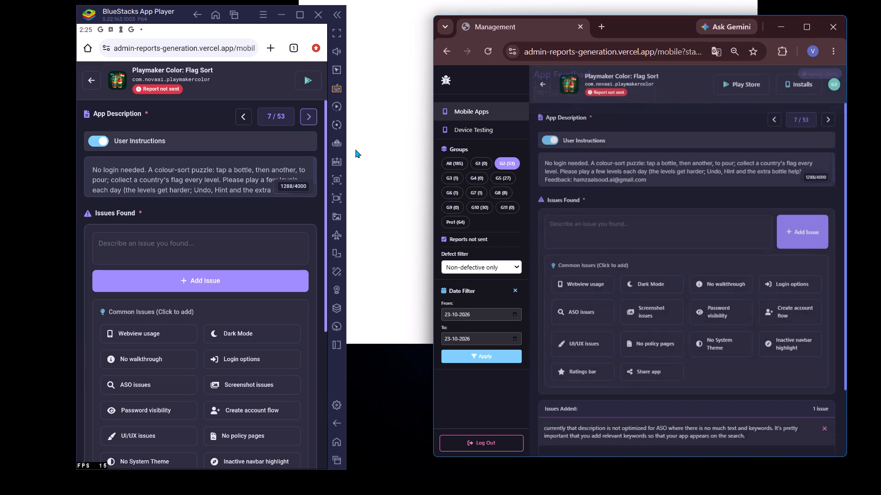
In BlueStacks, open Playmaker Color: Flag Sort's Play Store page, check its description and screenshots, and launch the game.
{"action": "left_click", "coordinate": [298, 83]}
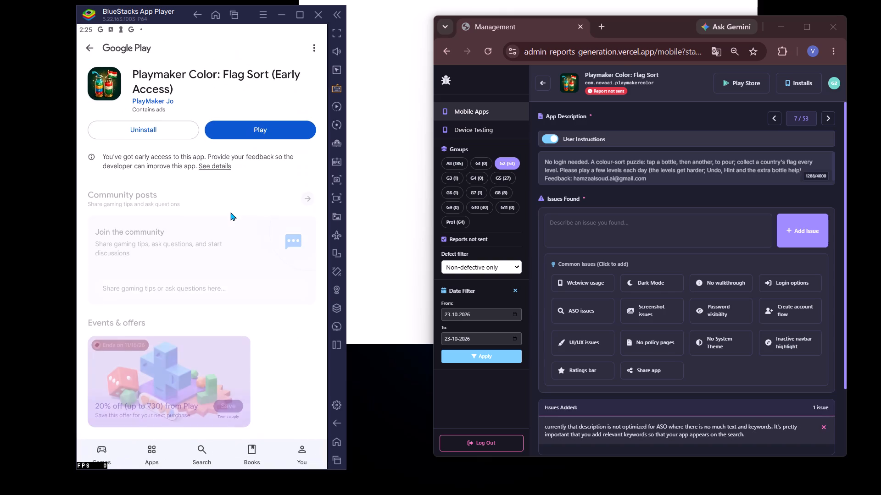
{"action": "scroll", "coordinate": [229, 220], "scroll_direction": "down", "scroll_amount": 10}
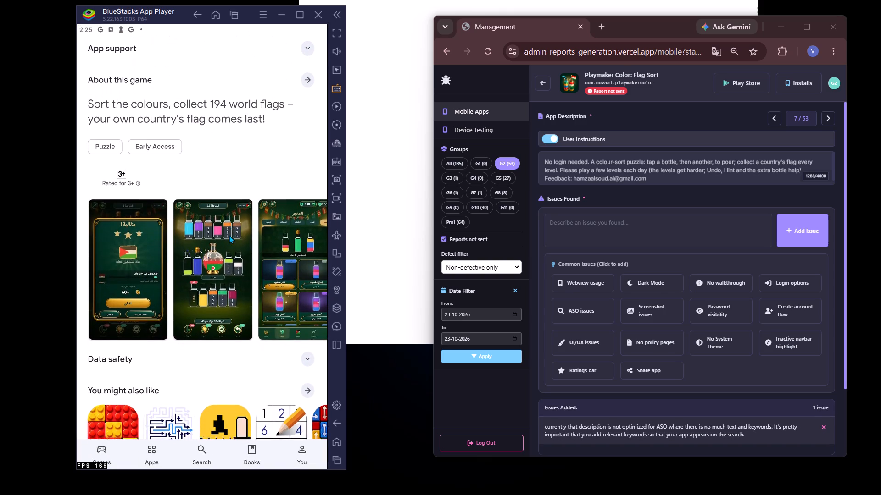
{"action": "left_click_drag", "start_coordinate": [238, 256], "coordinate": [0, 257]}
{"action": "scroll", "coordinate": [173, 241], "scroll_direction": "up", "scroll_amount": 11}
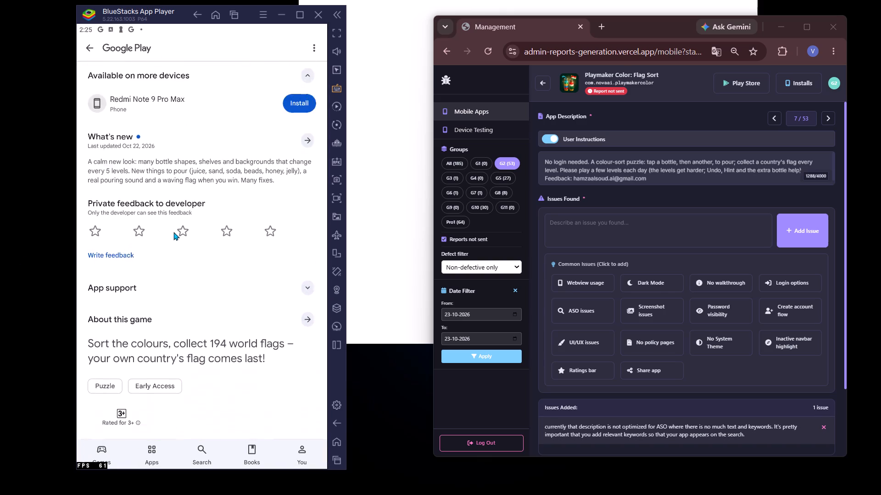
{"action": "scroll", "coordinate": [173, 232], "scroll_direction": "up", "scroll_amount": 4}
{"action": "scroll", "coordinate": [220, 134], "scroll_direction": "up", "scroll_amount": 4}
{"action": "left_click", "coordinate": [232, 135]}
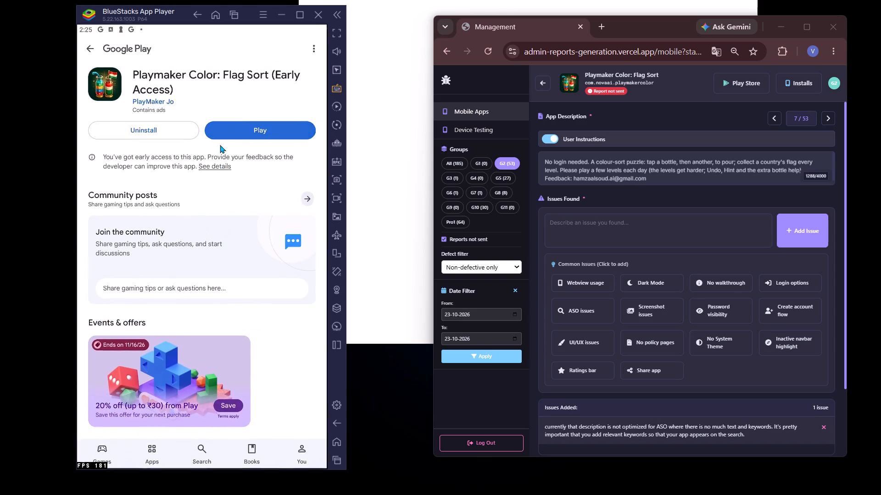
In desktop Chrome, add the "No walkthrough" and "Screenshot issues" common issues to the Playmaker Color: Flag Sort report.
{"action": "left_click", "coordinate": [697, 279]}
{"action": "left_click", "coordinate": [656, 298]}
{"action": "scroll", "coordinate": [650, 293], "scroll_direction": "down", "scroll_amount": 3}
{"action": "scroll", "coordinate": [647, 296], "scroll_direction": "up", "scroll_amount": 3}
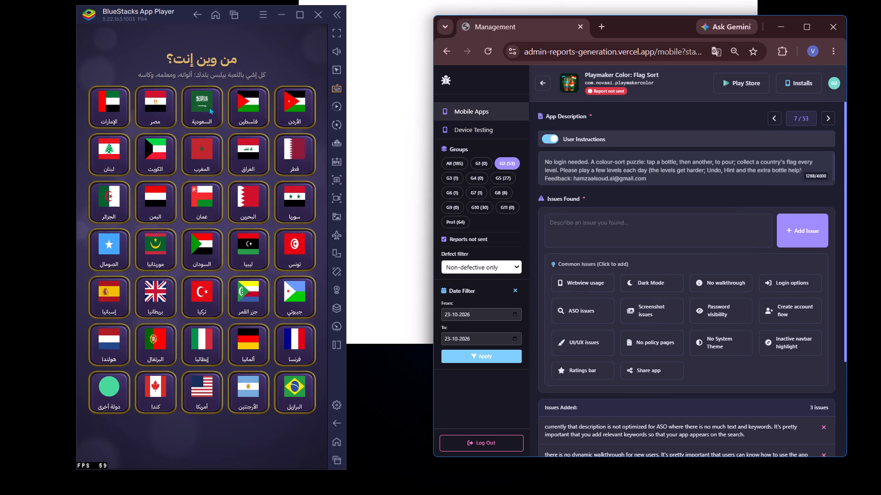
In the BlueStacks game, choose America as the country and green as the flag colour.
{"action": "left_click", "coordinate": [213, 389]}
{"action": "left_click", "coordinate": [189, 225]}
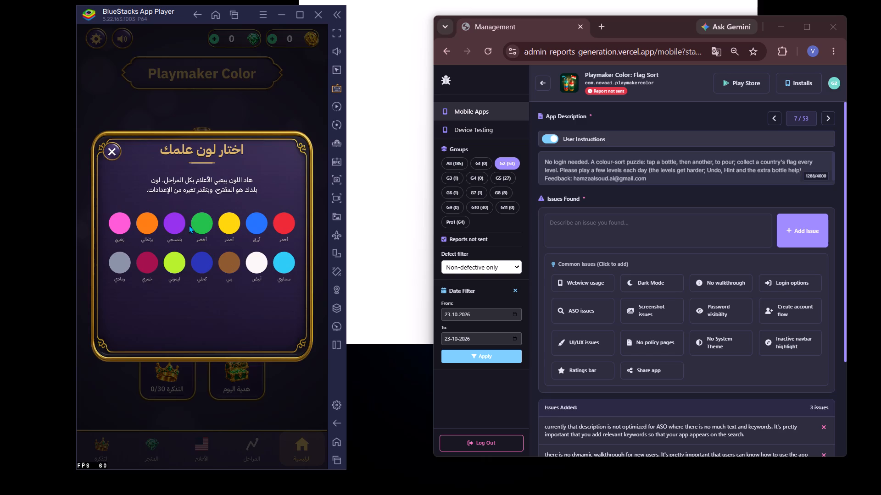
{"action": "double_click", "coordinate": [195, 226]}
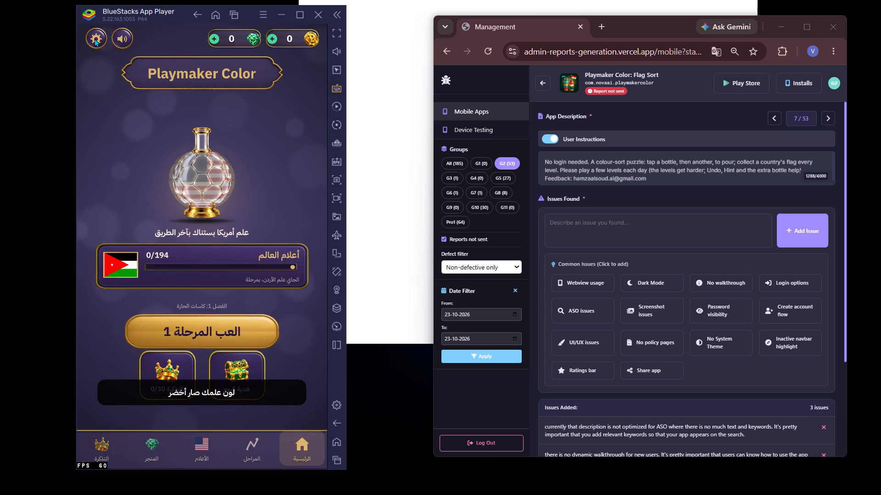
In the game's settings, toggle sound off and on, turn music and vibration off, and show the colour symbols.
{"action": "left_click", "coordinate": [94, 38]}
{"action": "left_click", "coordinate": [216, 181]}
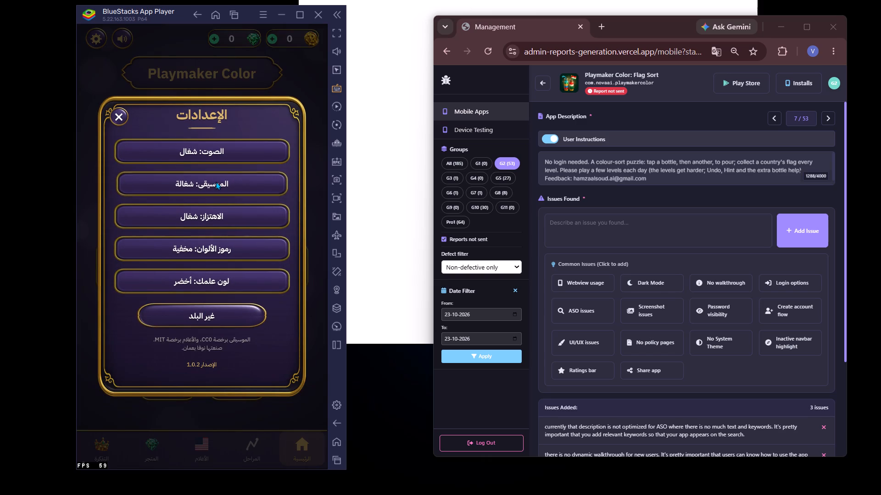
{"action": "left_click", "coordinate": [218, 150]}
{"action": "left_click", "coordinate": [216, 184]}
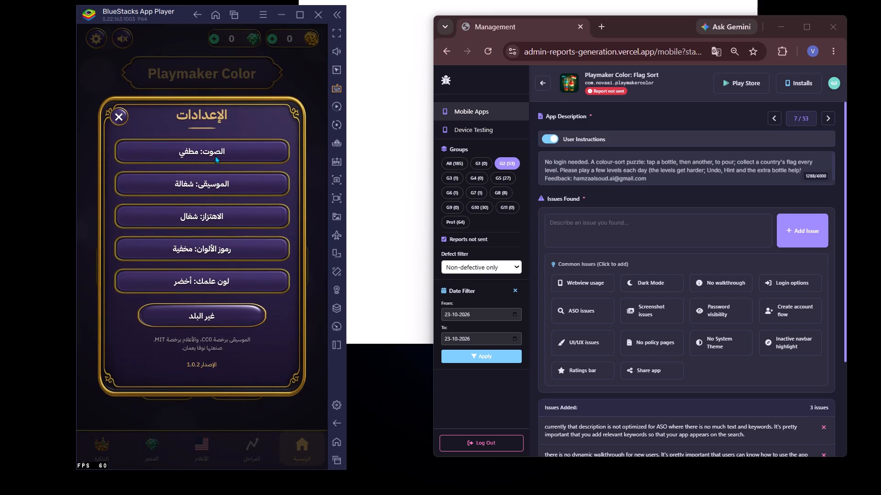
{"action": "left_click", "coordinate": [215, 151]}
{"action": "left_click", "coordinate": [217, 182]}
{"action": "left_click", "coordinate": [219, 221]}
{"action": "left_click", "coordinate": [220, 255]}
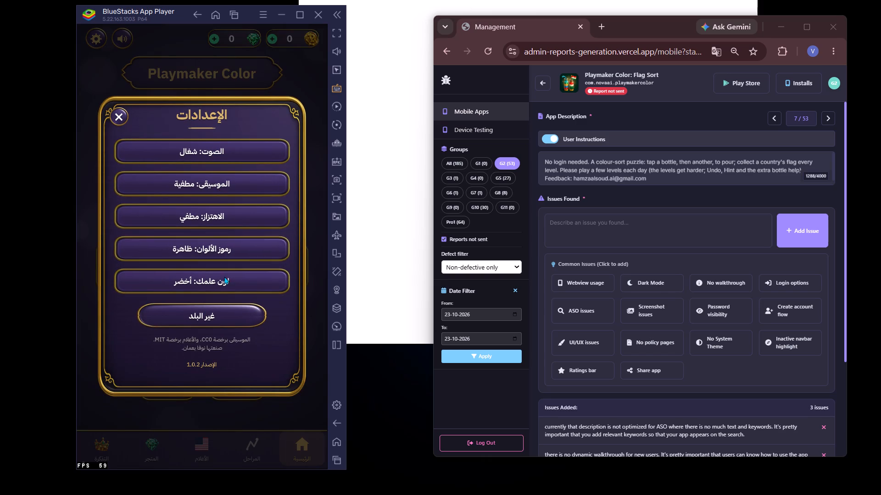
Open the flag colour choices from the settings twice, closing them each time without picking a colour.
{"action": "left_click", "coordinate": [227, 280]}
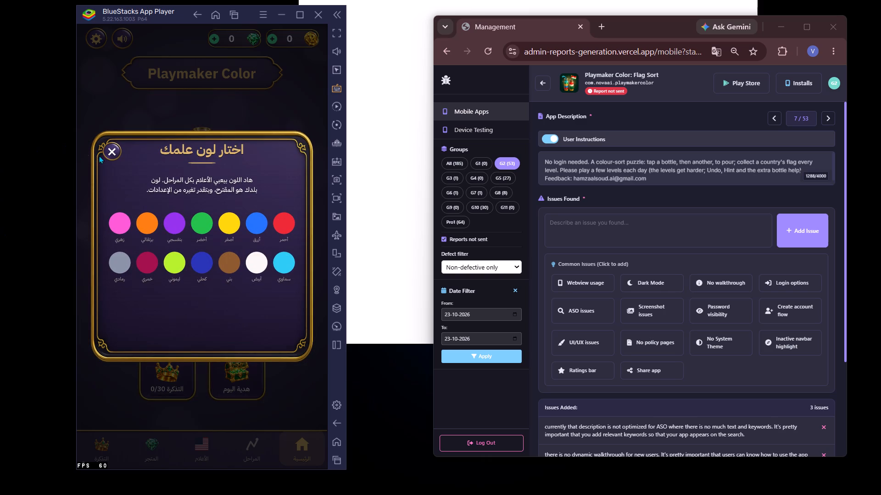
{"action": "left_click", "coordinate": [115, 154]}
{"action": "left_click", "coordinate": [91, 34]}
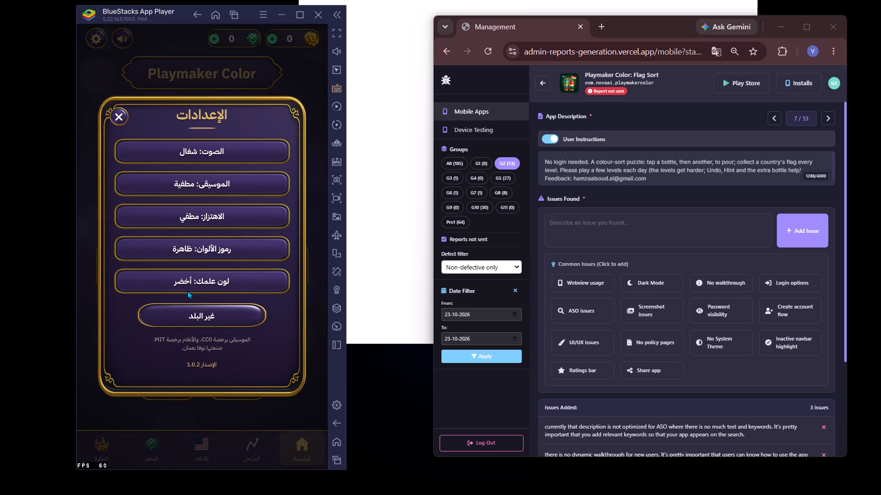
{"action": "left_click_drag", "start_coordinate": [187, 291], "coordinate": [183, 289]}
{"action": "left_click", "coordinate": [111, 153]}
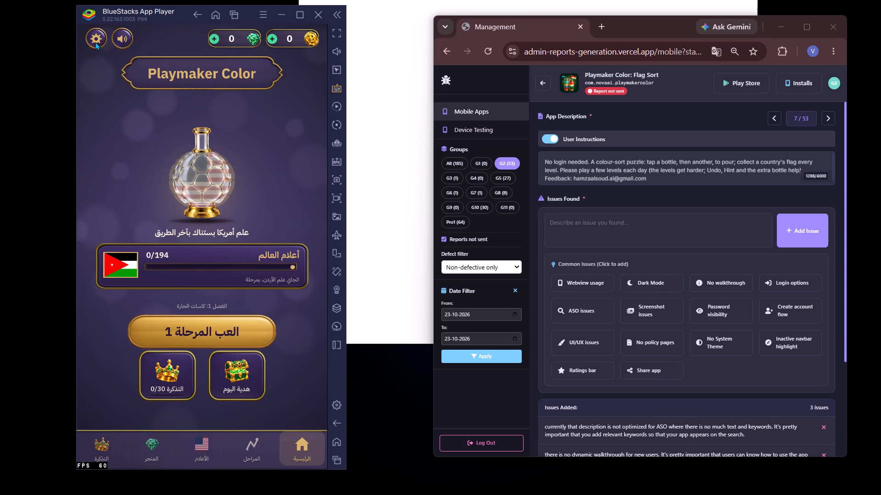
Test the settings' change-country option by selecting America again.
{"action": "left_click", "coordinate": [95, 40]}
{"action": "left_click", "coordinate": [184, 309]}
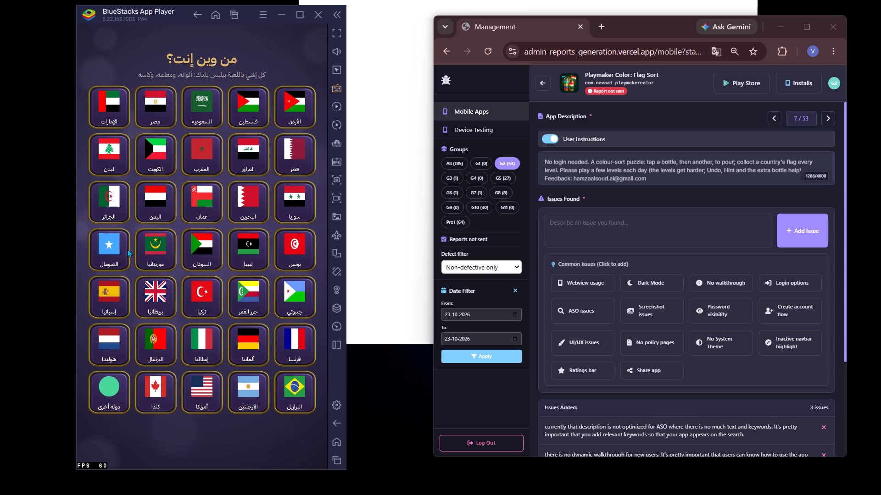
{"action": "left_click_drag", "start_coordinate": [208, 389], "coordinate": [203, 390]}
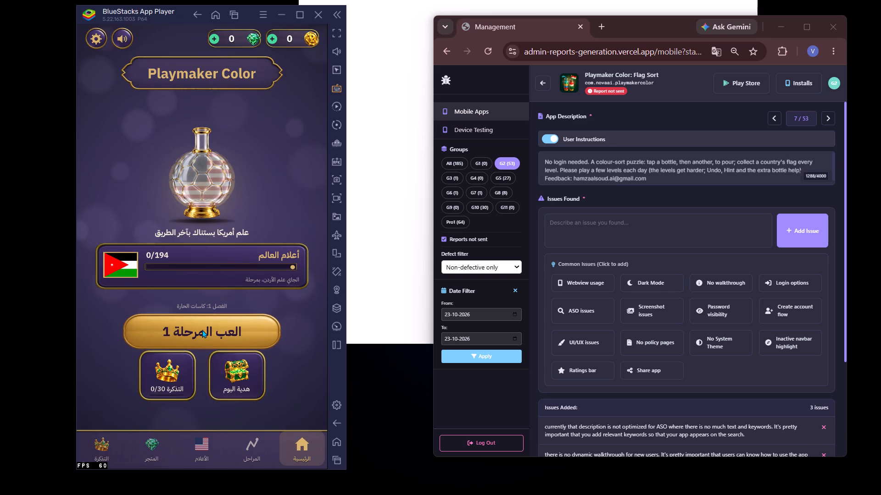
Start level 1 and pour the yellow liquid from the first upper bottle into the empty lower bottle.
{"action": "left_click", "coordinate": [202, 330]}
{"action": "left_click", "coordinate": [202, 330]}
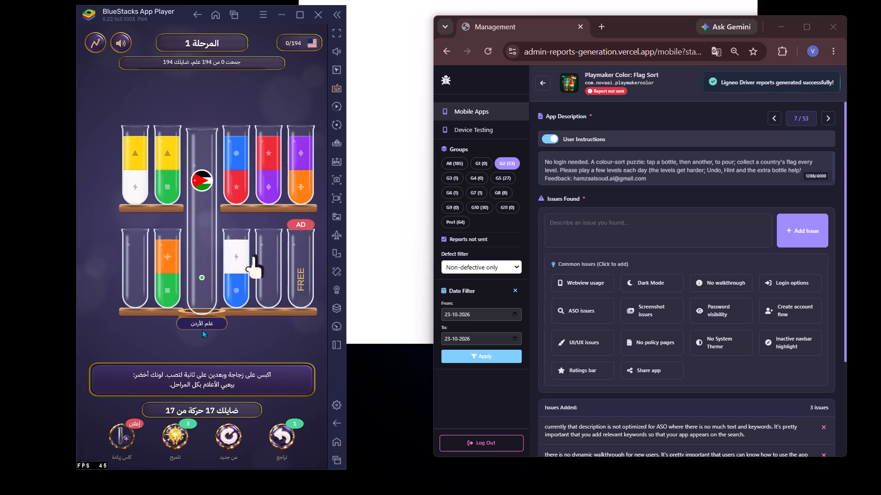
{"action": "left_click_drag", "start_coordinate": [135, 176], "coordinate": [287, 286]}
{"action": "left_click", "coordinate": [275, 281]}
{"action": "left_click", "coordinate": [141, 178]}
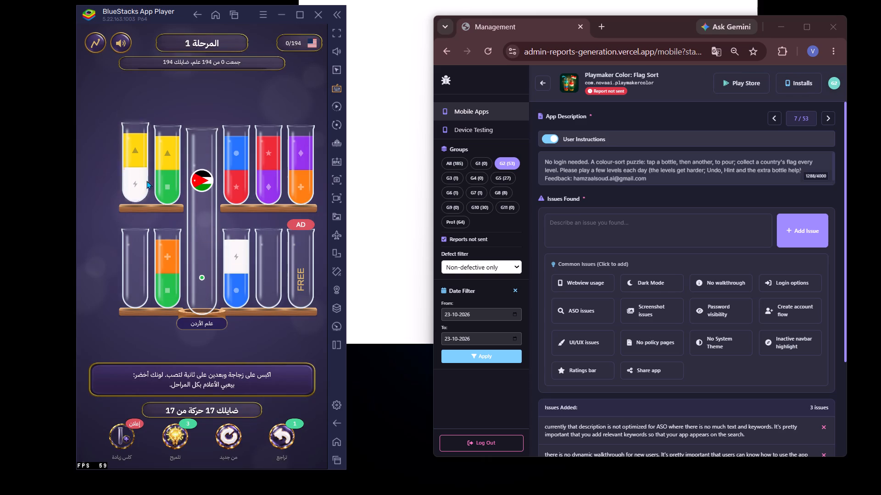
{"action": "left_click", "coordinate": [267, 262]}
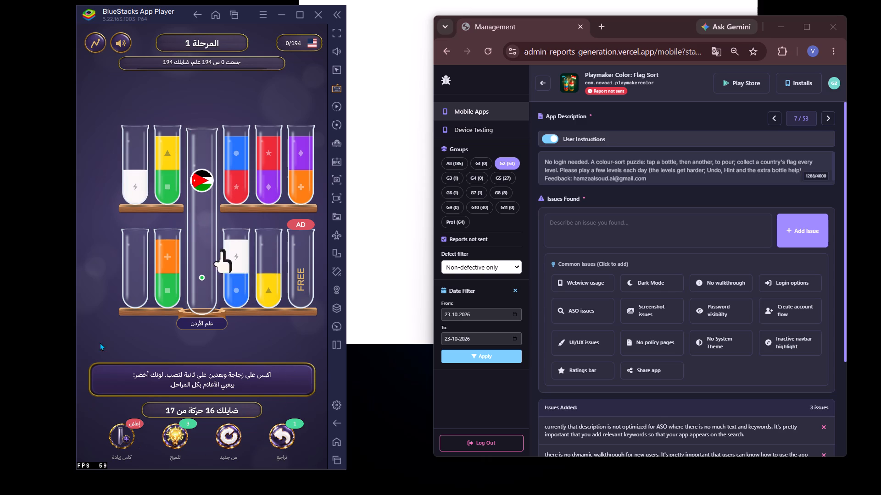
Mute the game's sound and leave level 1 for the home screen.
{"action": "left_click", "coordinate": [124, 44]}
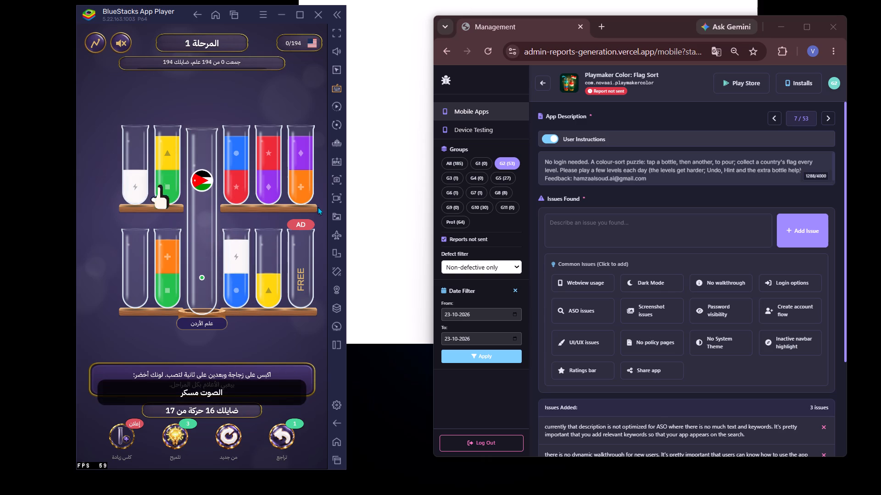
{"action": "left_click", "coordinate": [338, 421]}
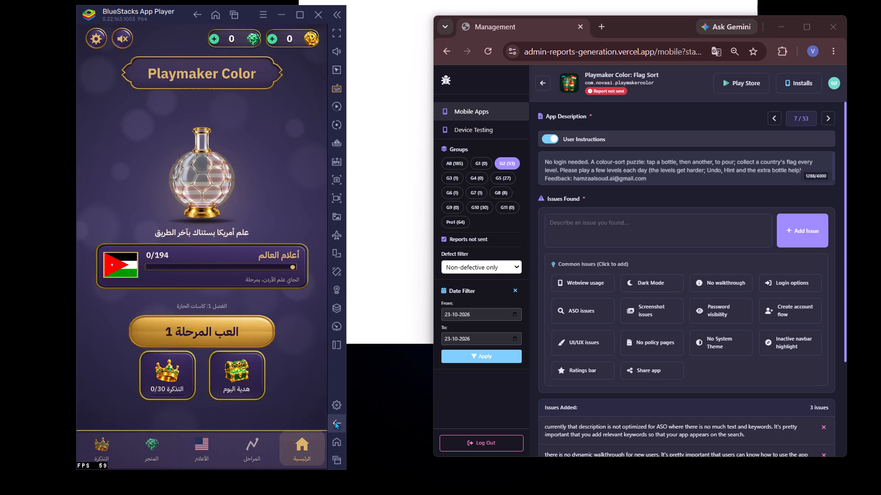
Look through the game's levels, flags, store and season ticket pages, and return to its home page.
{"action": "left_click_drag", "start_coordinate": [249, 453], "coordinate": [244, 453]}
{"action": "left_click", "coordinate": [205, 449]}
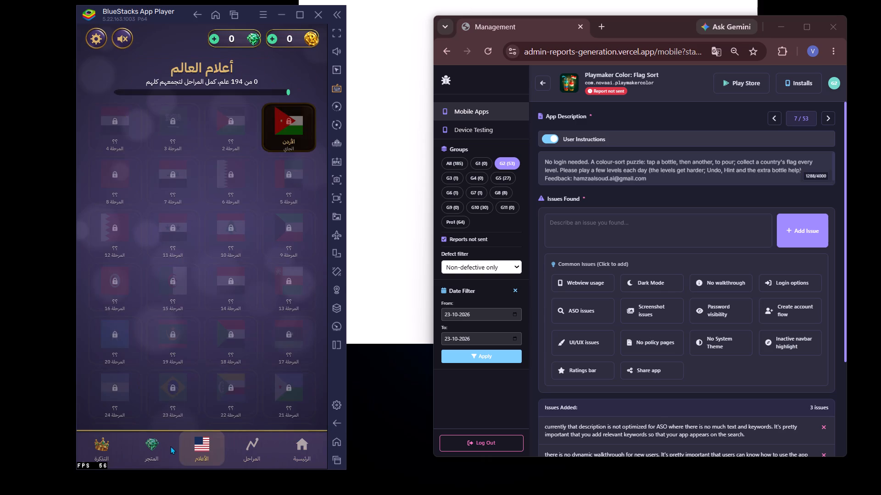
{"action": "left_click", "coordinate": [169, 447]}
{"action": "left_click", "coordinate": [137, 447]}
{"action": "left_click", "coordinate": [116, 454]}
{"action": "left_click", "coordinate": [293, 456]}
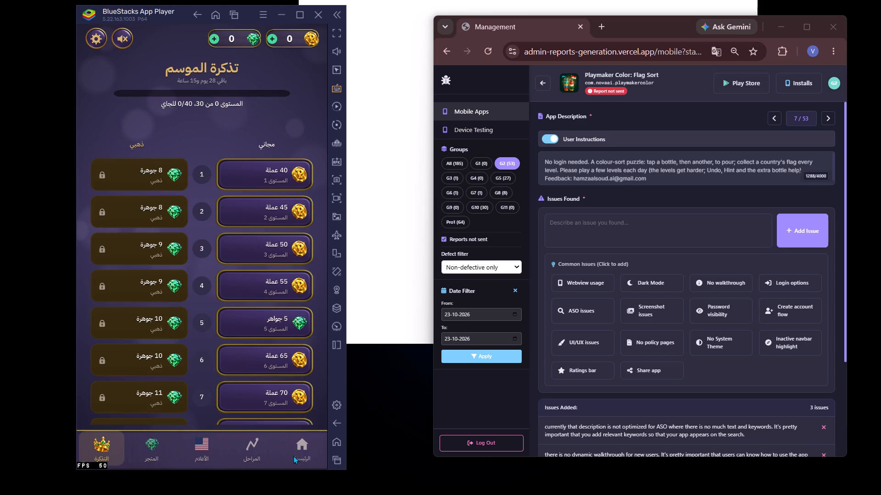
Remove the missing-walkthrough issue from the Playmaker Color report and add the "Ratings bar" common issue.
{"action": "scroll", "coordinate": [693, 332], "scroll_direction": "down", "scroll_amount": 2}
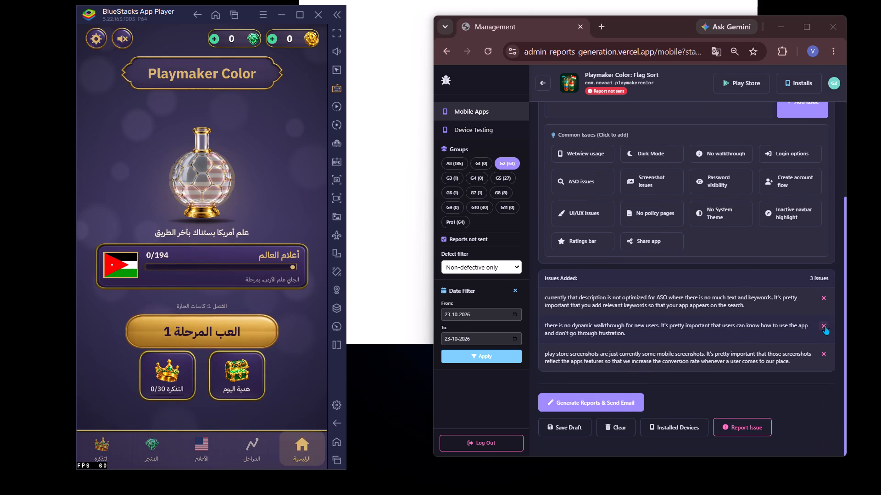
{"action": "left_click", "coordinate": [825, 325]}
{"action": "left_click", "coordinate": [583, 270]}
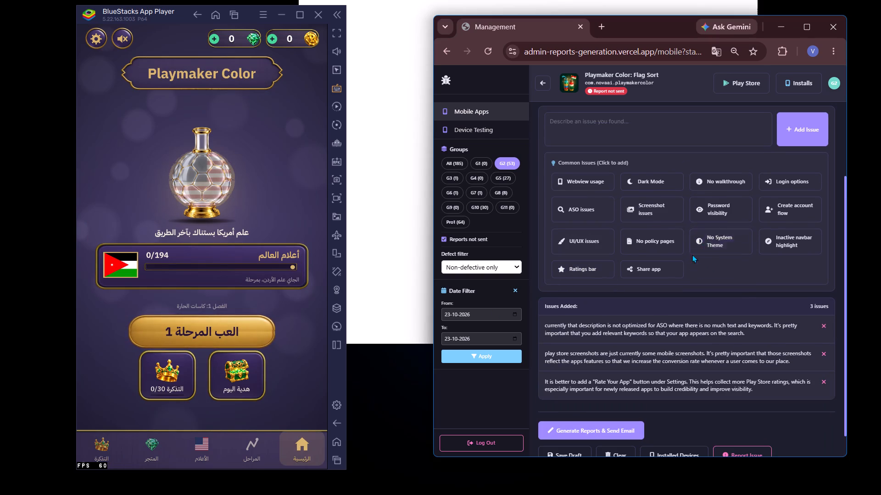
Open the game's store from the coin balance and try to buy the golden cup for 1500 coins.
{"action": "left_click", "coordinate": [312, 48]}
{"action": "left_click", "coordinate": [135, 294]}
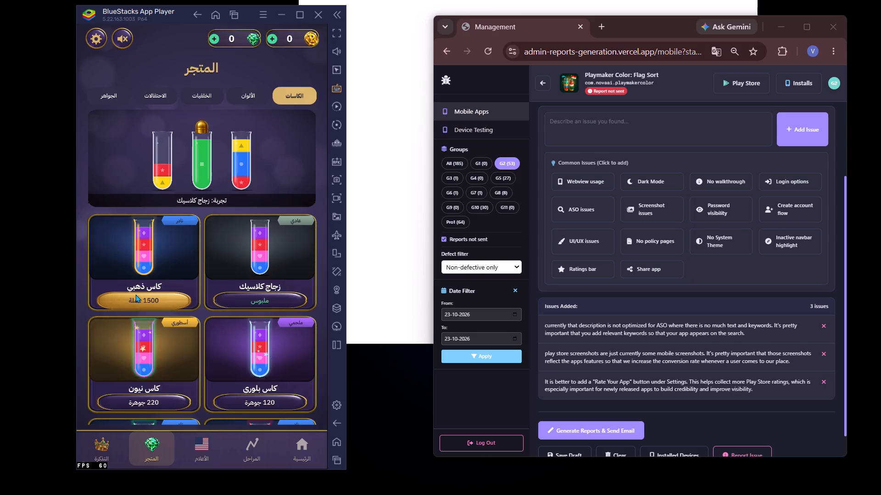
Add the "No policy pages" common issue to the Playmaker Color report.
{"action": "left_click", "coordinate": [590, 266]}
{"action": "left_click", "coordinate": [648, 244]}
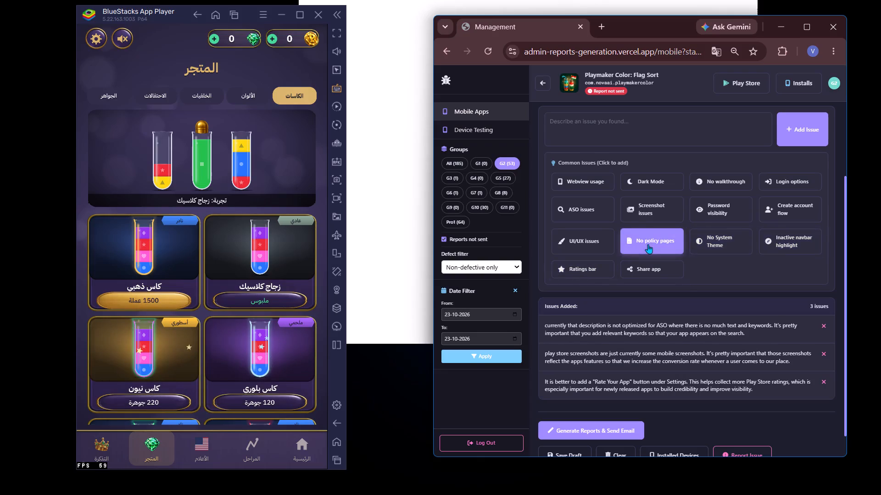
Insert the saved app-language issue text from the clipboard history into the issue description.
{"action": "scroll", "coordinate": [679, 321], "scroll_direction": "up", "scroll_amount": 3}
{"action": "left_click", "coordinate": [608, 235]}
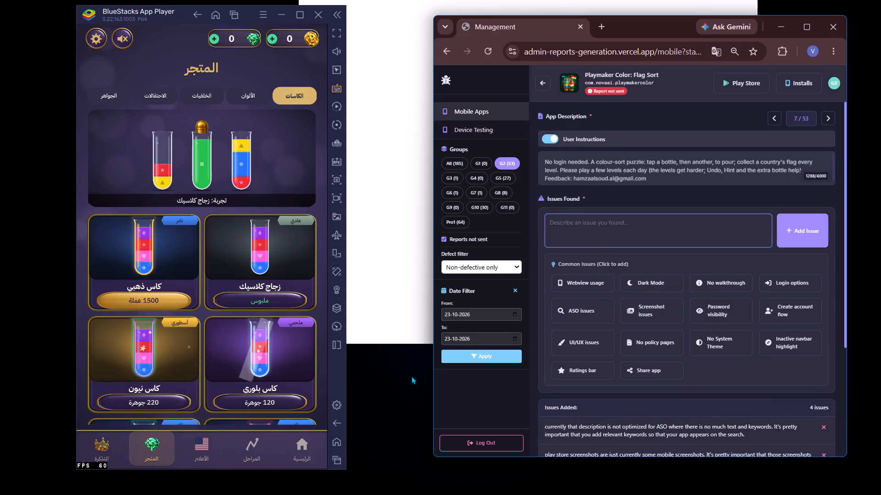
{"action": "key", "text": "super+v"}
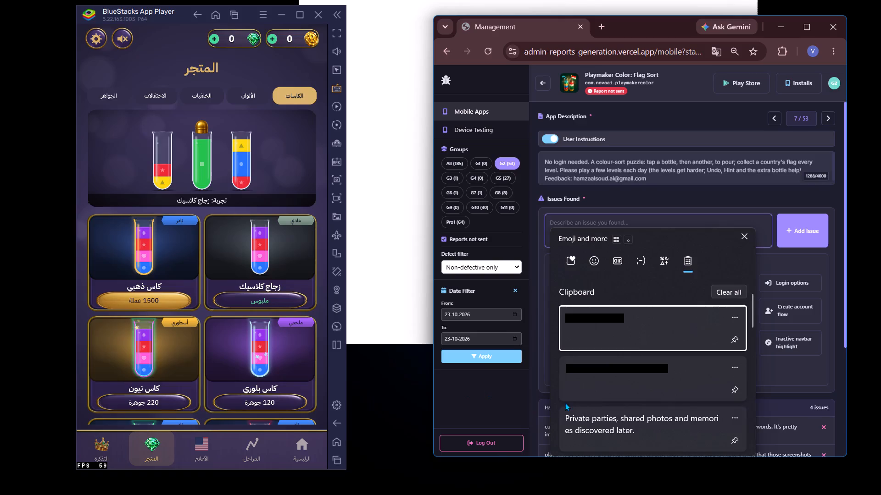
{"action": "scroll", "coordinate": [653, 396], "scroll_direction": "down", "scroll_amount": 2}
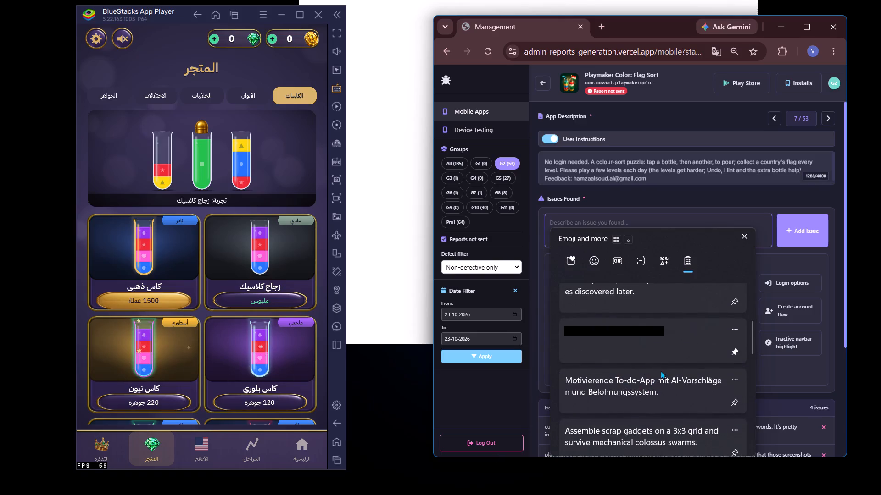
{"action": "scroll", "coordinate": [660, 376], "scroll_direction": "down", "scroll_amount": 3}
{"action": "left_click", "coordinate": [647, 341]}
{"action": "key", "text": "ctrl+v"}
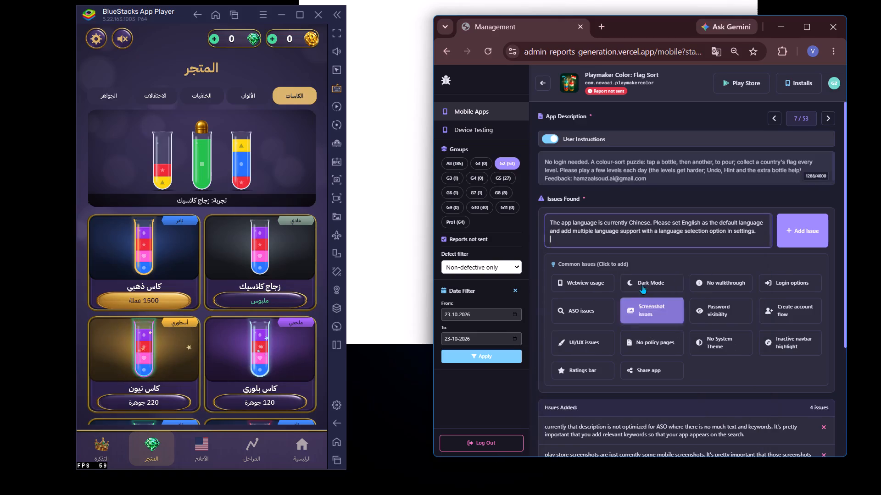
Replace "Chinese" with "arabic" in the language issue text and add the issue to the report.
{"action": "left_click_drag", "start_coordinate": [627, 222], "coordinate": [642, 221]}
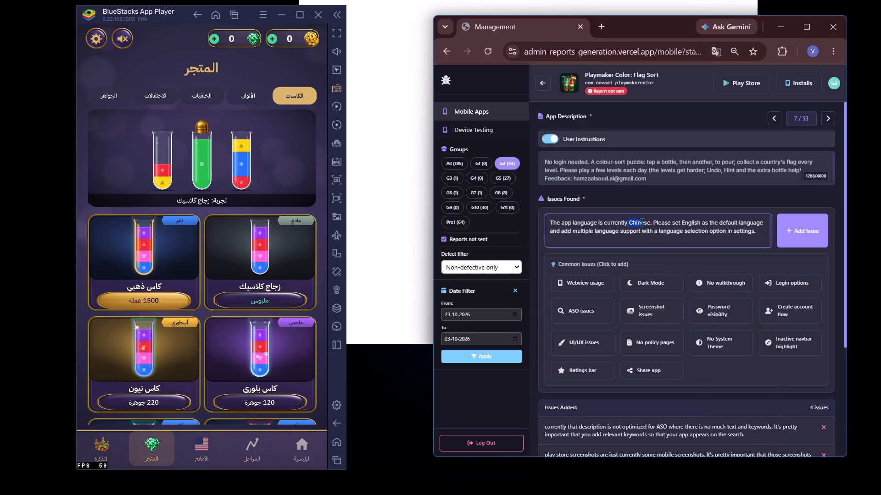
{"action": "left_click_drag", "start_coordinate": [642, 221], "coordinate": [650, 220]}
{"action": "key", "text": "BackSpace"}
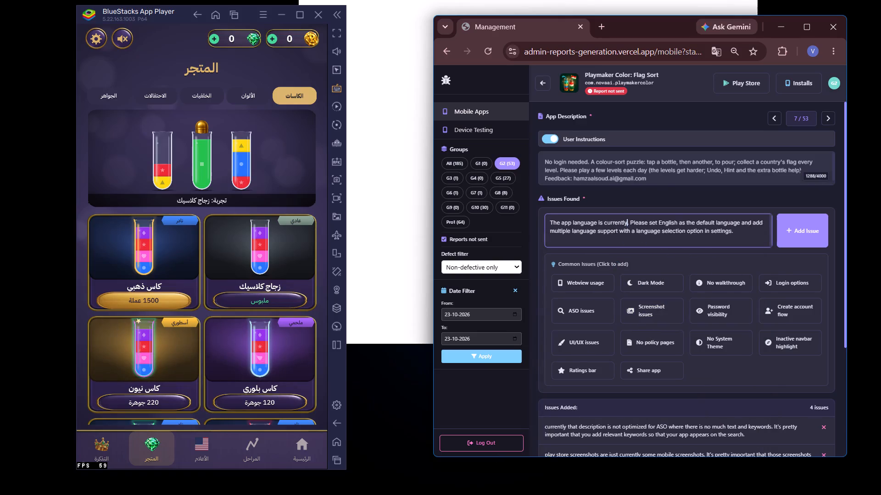
{"action": "type", "text": "araboc"}
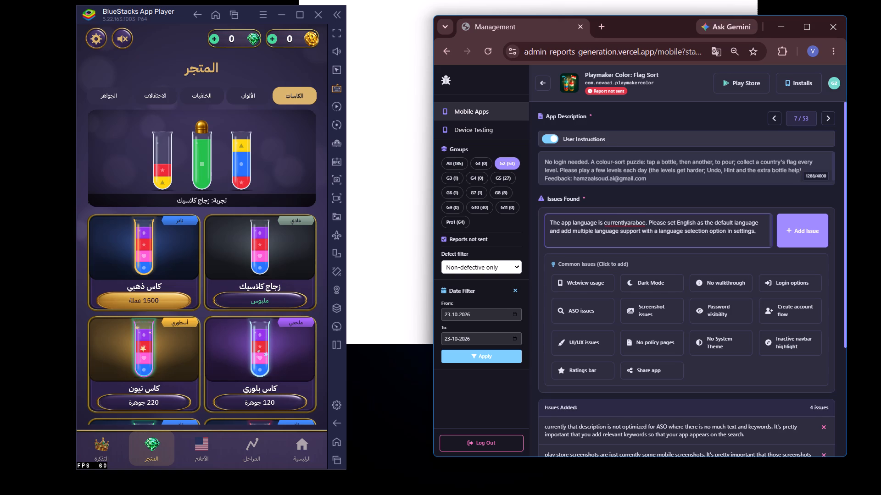
{"action": "key", "text": "BackSpace"}
{"action": "key", "text": "BackSpace"}
{"action": "type", "text": "ic"}
{"action": "key", "text": "Left"}
{"action": "key", "text": "Left"}
{"action": "key", "text": "Left"}
{"action": "key", "text": "Left"}
{"action": "key", "text": "Left"}
{"action": "key", "text": "Left"}
{"action": "key", "text": "Left"}
{"action": "key", "text": "Left"}
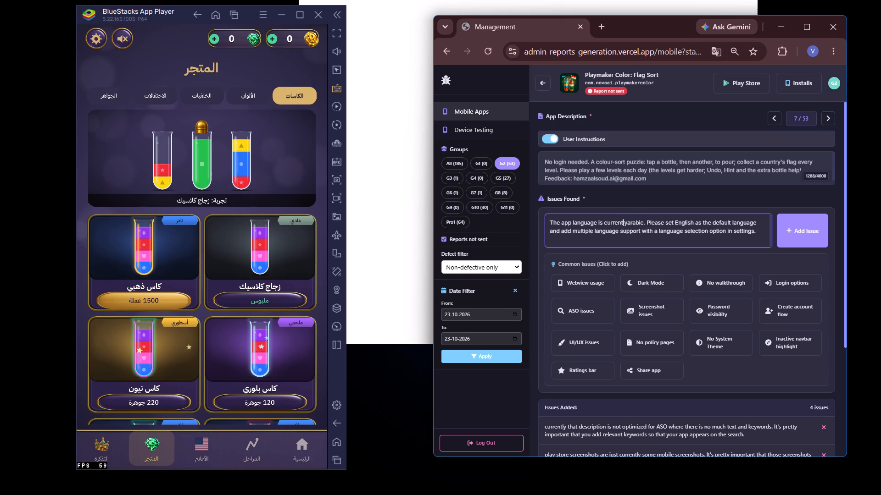
{"action": "key", "text": "Right"}
{"action": "key", "text": "Right"}
{"action": "key", "text": "space"}
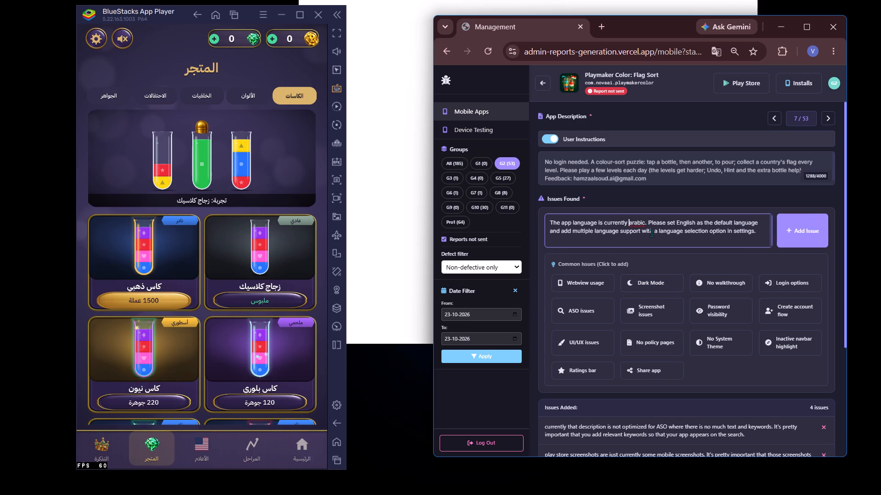
{"action": "left_click", "coordinate": [801, 224]}
Check the added issues, then generate and email the Playmaker Color report.
{"action": "scroll", "coordinate": [748, 260], "scroll_direction": "down", "scroll_amount": 4}
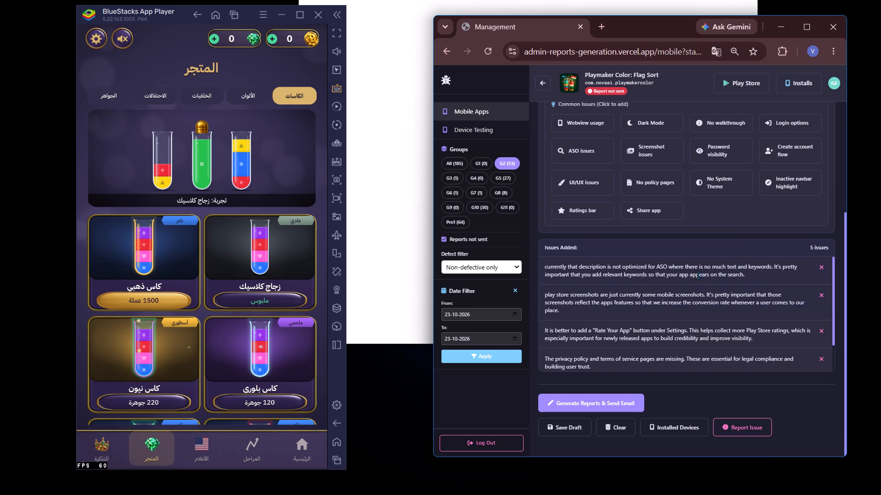
{"action": "scroll", "coordinate": [587, 319], "scroll_direction": "up", "scroll_amount": 3}
{"action": "scroll", "coordinate": [587, 319], "scroll_direction": "down", "scroll_amount": 4}
{"action": "left_click_drag", "start_coordinate": [582, 411], "coordinate": [577, 411]}
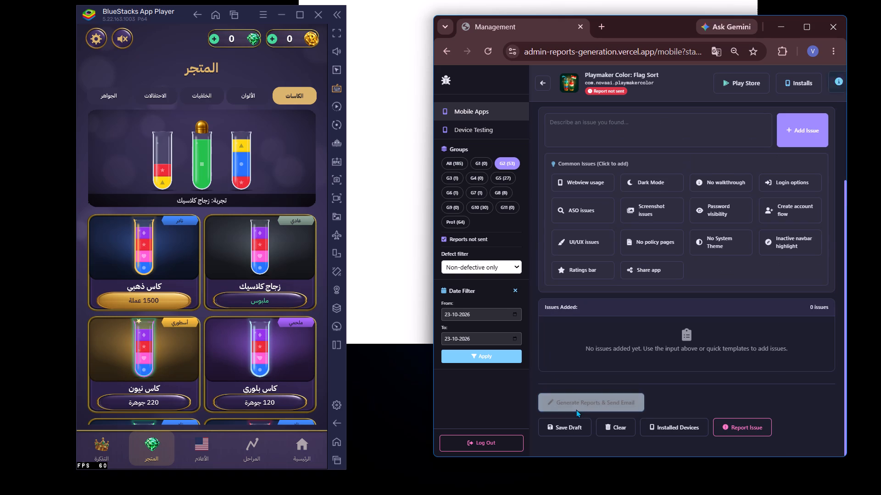
Uninstall Playmaker Color: Flag Sort from its Play Store page in BlueStacks.
{"action": "left_click", "coordinate": [331, 464]}
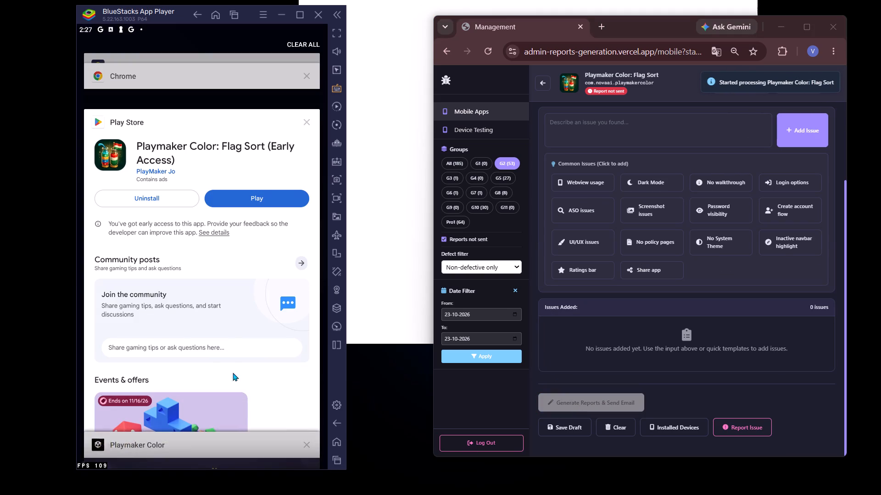
{"action": "left_click", "coordinate": [223, 359]}
{"action": "left_click", "coordinate": [149, 126]}
{"action": "left_click", "coordinate": [290, 264]}
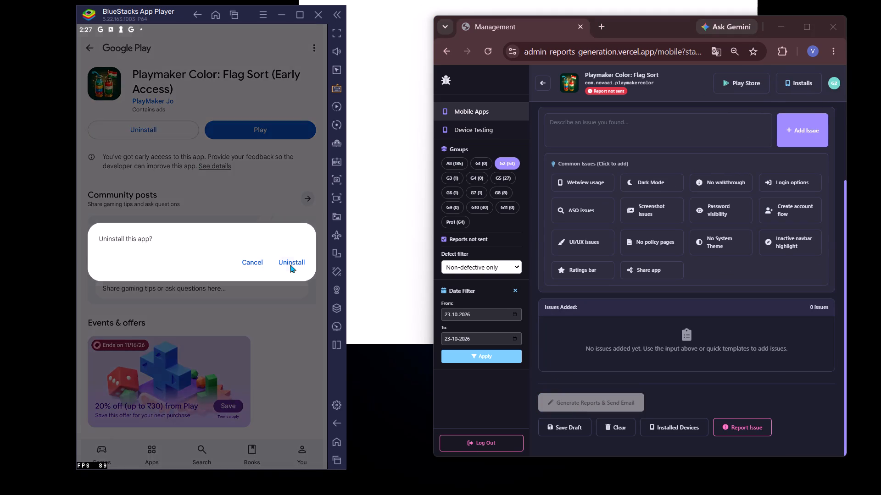
Advance the management site to Hisab Card, app 8 of 53, in both the BlueStacks and desktop Chrome.
{"action": "left_click", "coordinate": [337, 469]}
{"action": "left_click", "coordinate": [333, 464]}
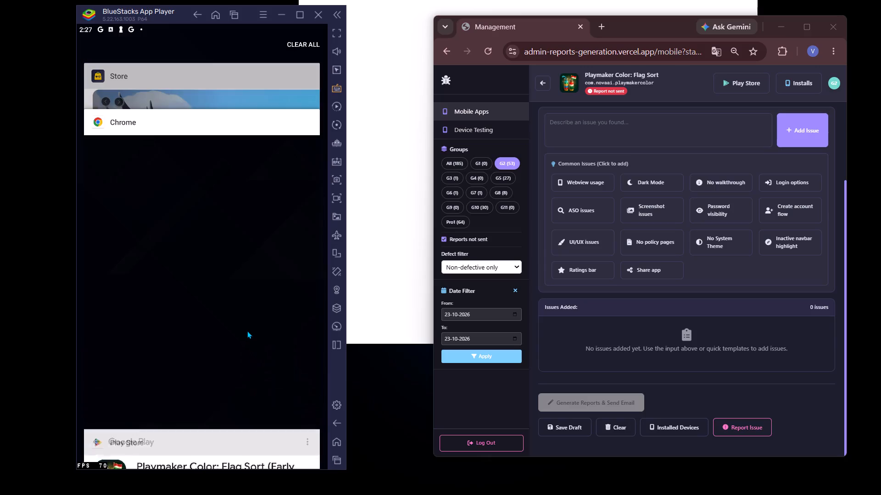
{"action": "left_click", "coordinate": [247, 330]}
{"action": "left_click", "coordinate": [309, 112]}
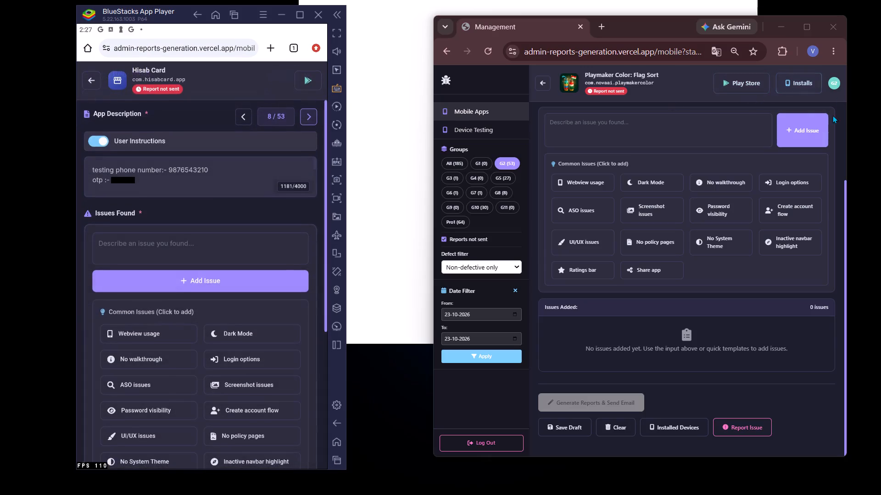
{"action": "scroll", "coordinate": [773, 189], "scroll_direction": "up", "scroll_amount": 4}
{"action": "left_click", "coordinate": [828, 115]}
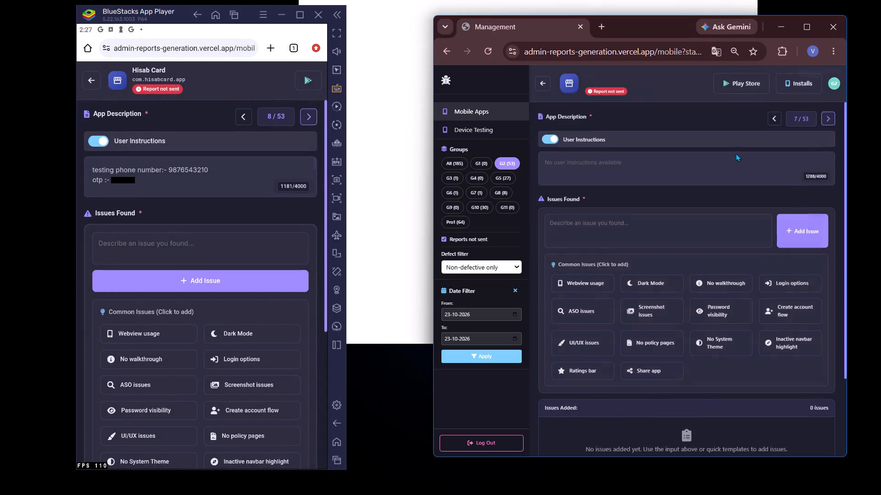
Open Hisab Card's Play Store page in BlueStacks and check whether it can be installed there.
{"action": "left_click", "coordinate": [306, 86]}
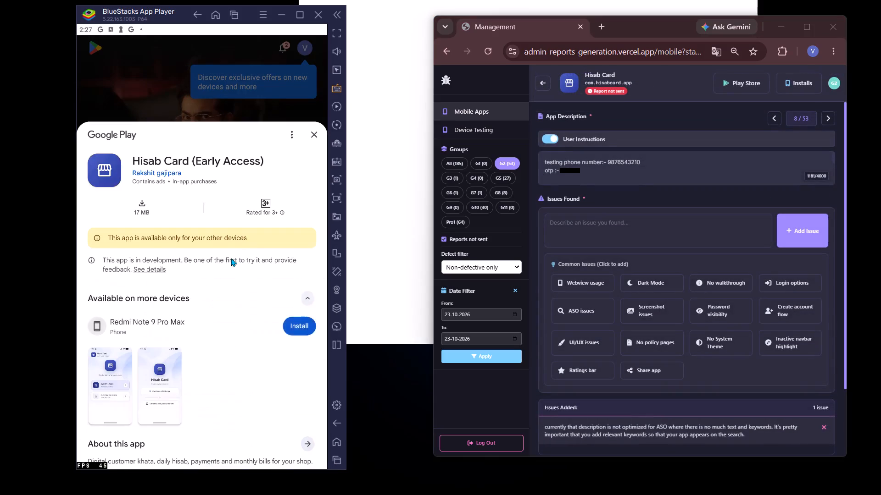
{"action": "scroll", "coordinate": [231, 258], "scroll_direction": "down", "scroll_amount": 2}
{"action": "scroll", "coordinate": [231, 259], "scroll_direction": "up", "scroll_amount": 2}
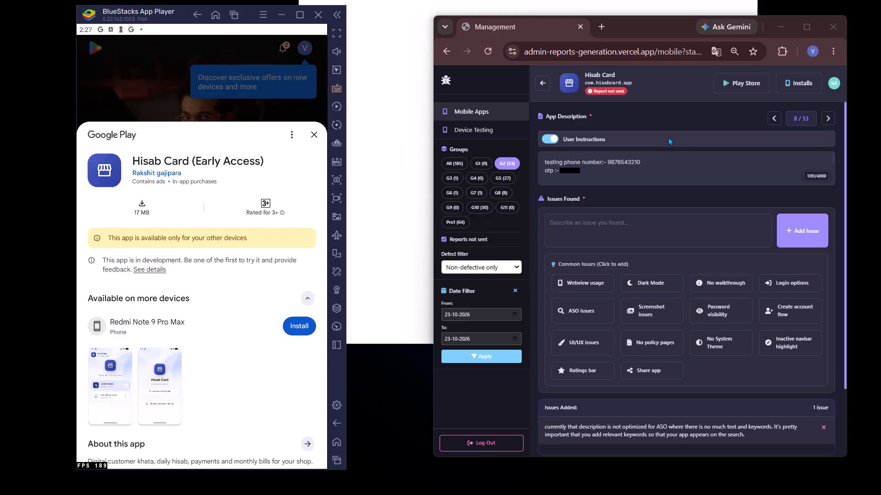
Skip to Kuba OCR, app 9 of 53, on the management site in both desktop and BlueStacks Chrome.
{"action": "left_click", "coordinate": [828, 111]}
{"action": "left_click", "coordinate": [829, 117]}
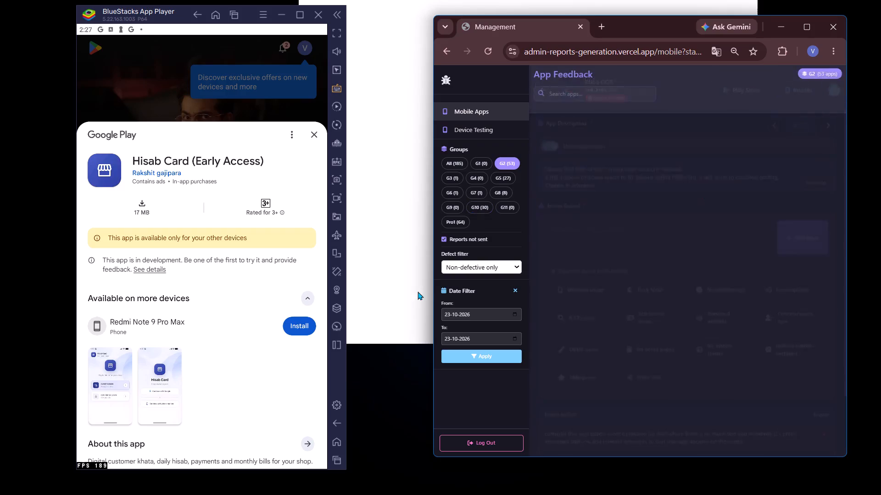
{"action": "left_click", "coordinate": [332, 462]}
{"action": "left_click", "coordinate": [287, 363]}
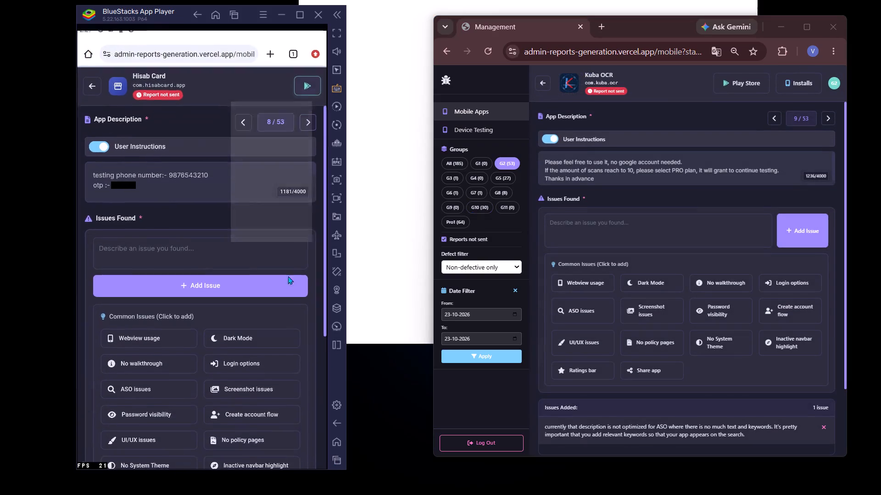
{"action": "left_click", "coordinate": [305, 118]}
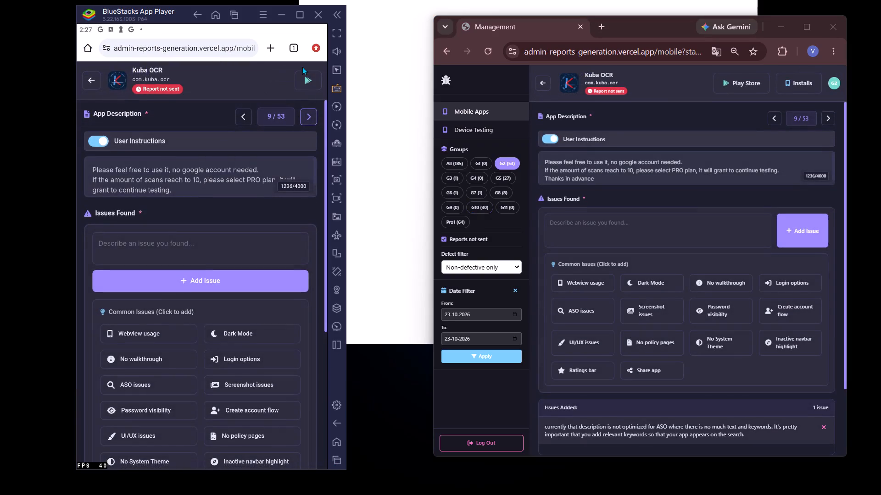
Open Kuba OCR's Play Store page and review its description and screenshots.
{"action": "left_click", "coordinate": [306, 81]}
{"action": "scroll", "coordinate": [237, 171], "scroll_direction": "down", "scroll_amount": 4}
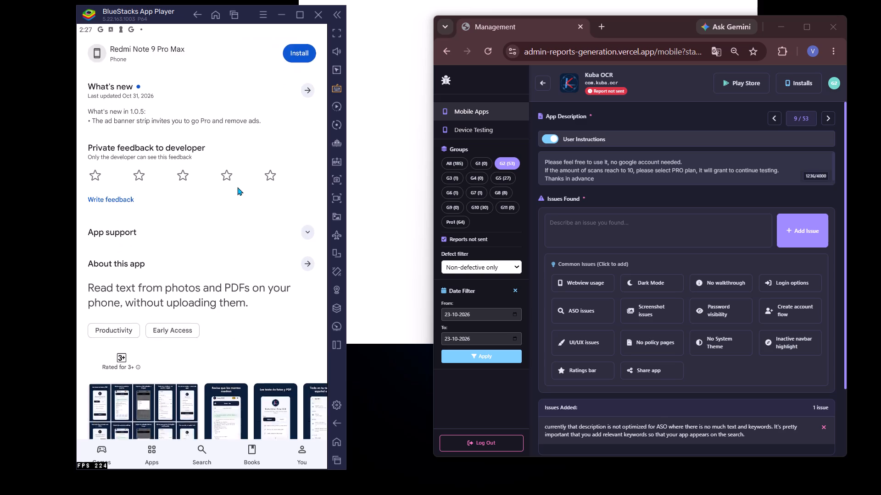
{"action": "scroll", "coordinate": [239, 188], "scroll_direction": "down", "scroll_amount": 2}
{"action": "left_click_drag", "start_coordinate": [283, 213], "coordinate": [33, 256]}
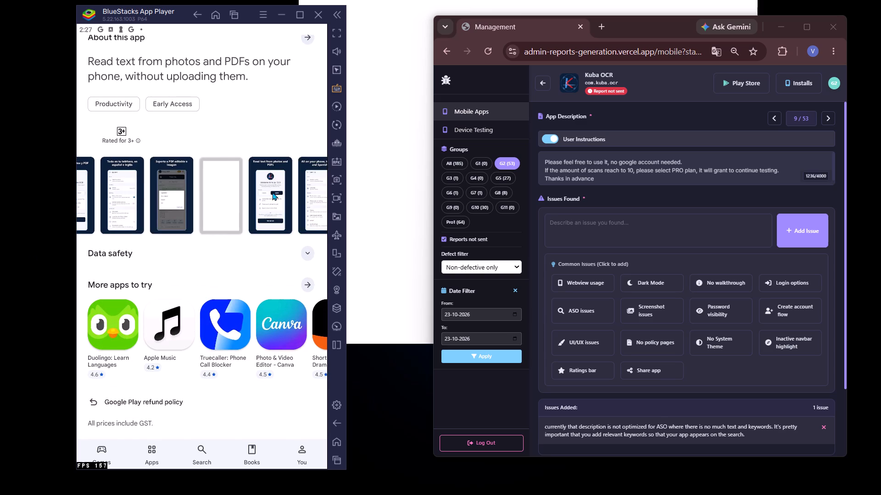
{"action": "scroll", "coordinate": [258, 216], "scroll_direction": "up", "scroll_amount": 9}
Launch Kuba OCR and get past its welcome page to the scanner.
{"action": "left_click", "coordinate": [260, 92]}
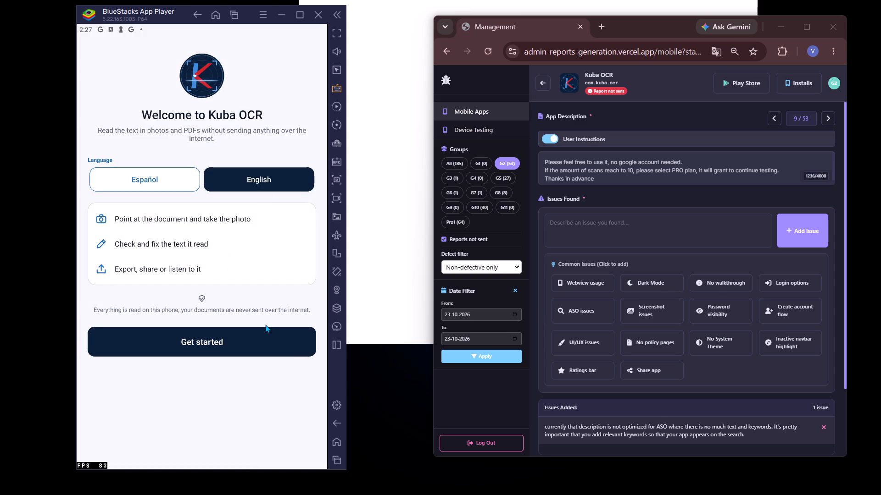
{"action": "left_click", "coordinate": [265, 335]}
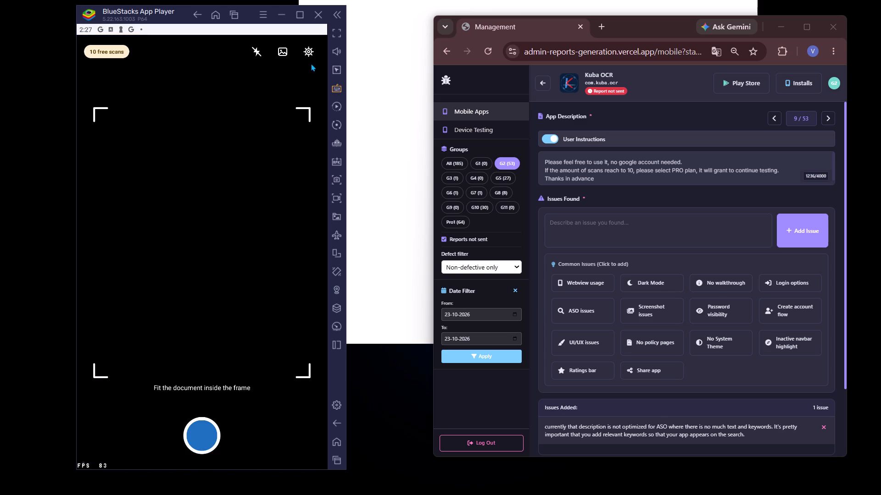
Open Kuba OCR's settings, look through the options and dismiss the ad banner.
{"action": "left_click", "coordinate": [309, 49]}
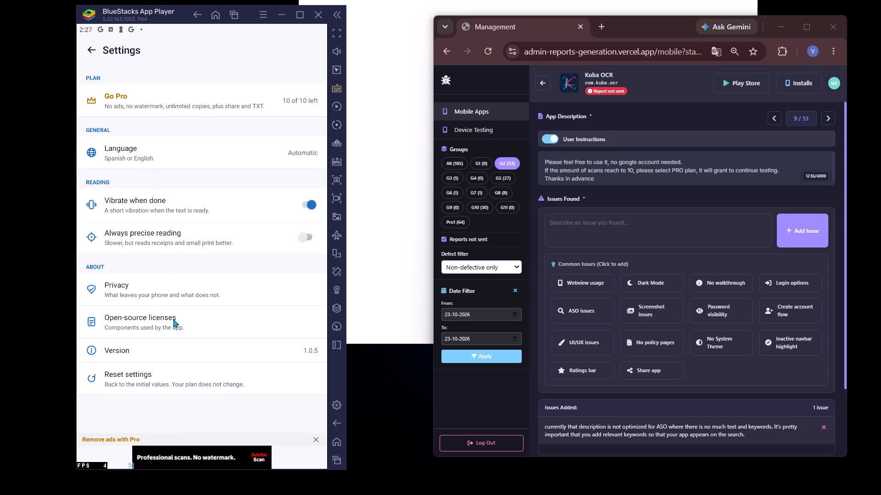
{"action": "scroll", "coordinate": [179, 325], "scroll_direction": "down", "scroll_amount": 5}
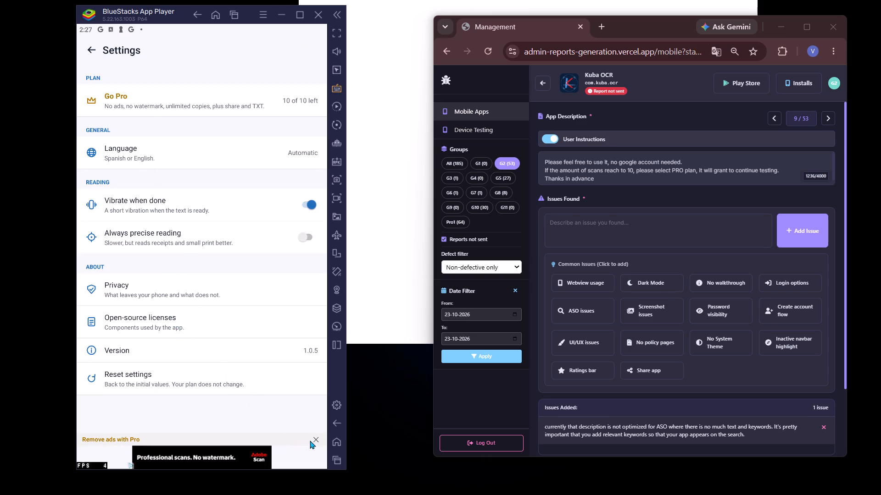
{"action": "left_click", "coordinate": [313, 440]}
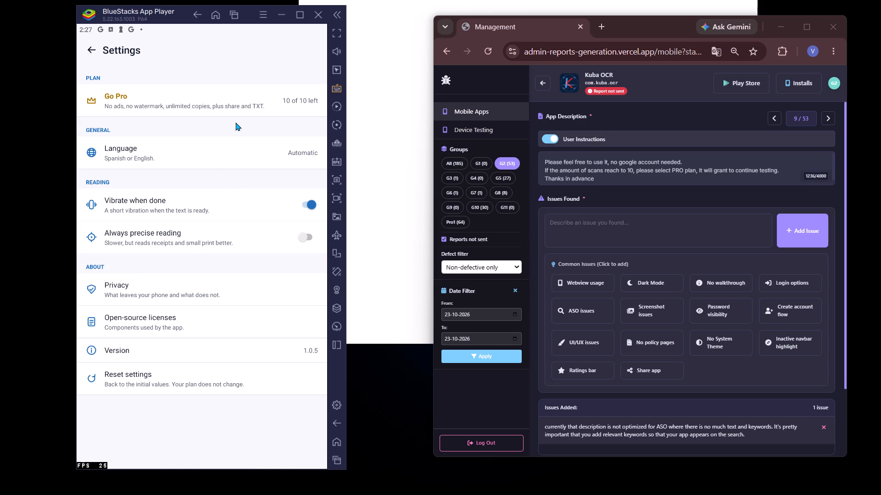
Examine Kuba OCR's Go Pro plan and its subscription sheet without subscribing, and return to the scanner.
{"action": "left_click", "coordinate": [237, 103]}
{"action": "left_click", "coordinate": [223, 320]}
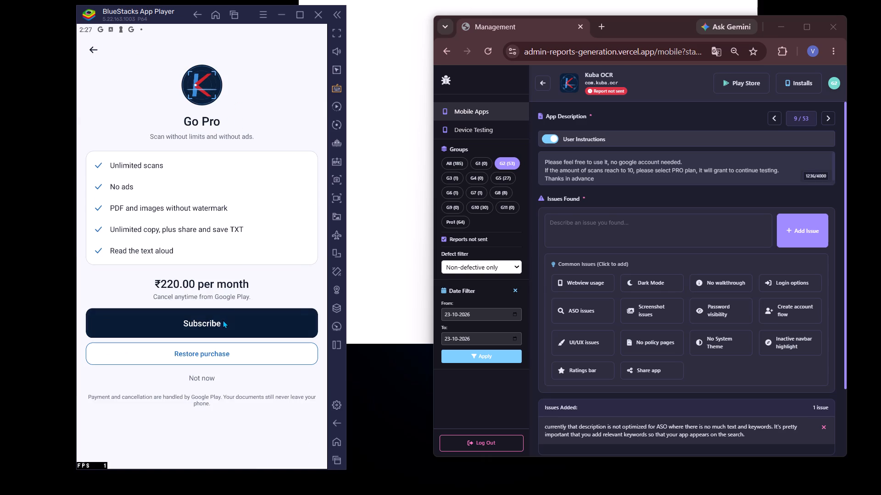
{"action": "left_click", "coordinate": [240, 111]}
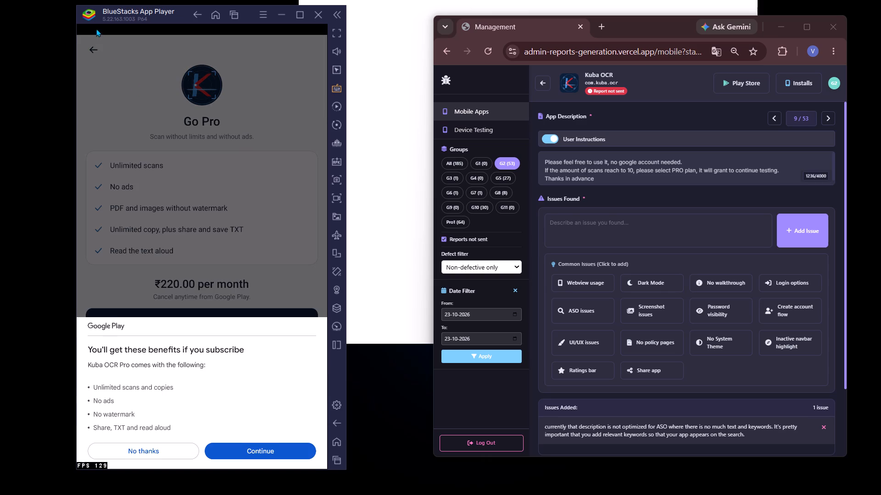
{"action": "left_click", "coordinate": [104, 49]}
{"action": "left_click", "coordinate": [89, 48]}
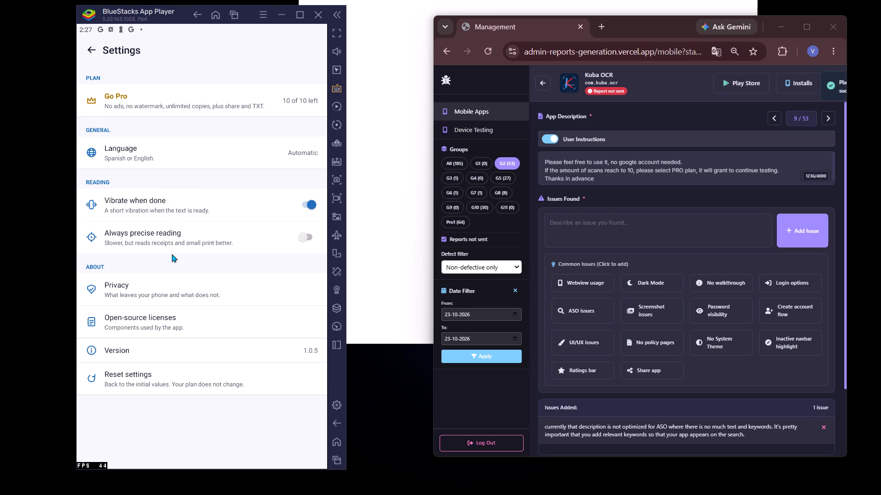
{"action": "left_click", "coordinate": [93, 49]}
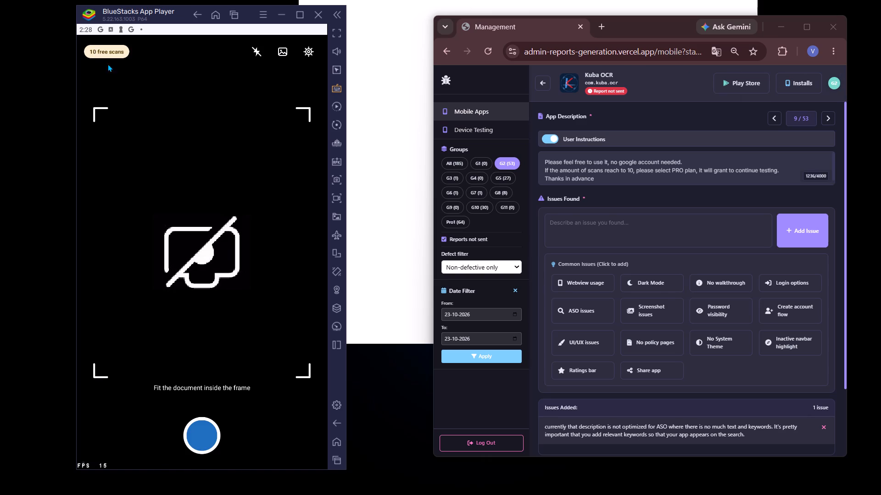
Capture a test scan in Kuba OCR, start another photo and dismiss the full-screen ad.
{"action": "left_click", "coordinate": [213, 429]}
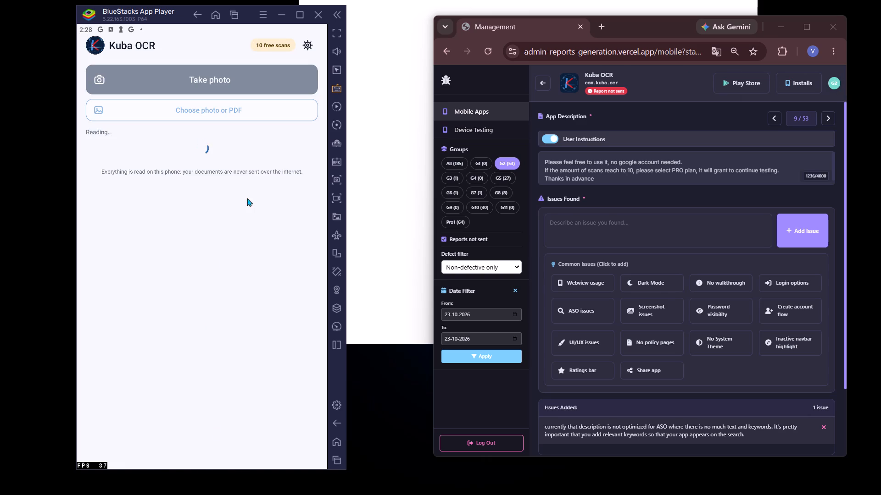
{"action": "left_click", "coordinate": [312, 41]}
{"action": "left_click", "coordinate": [92, 51]}
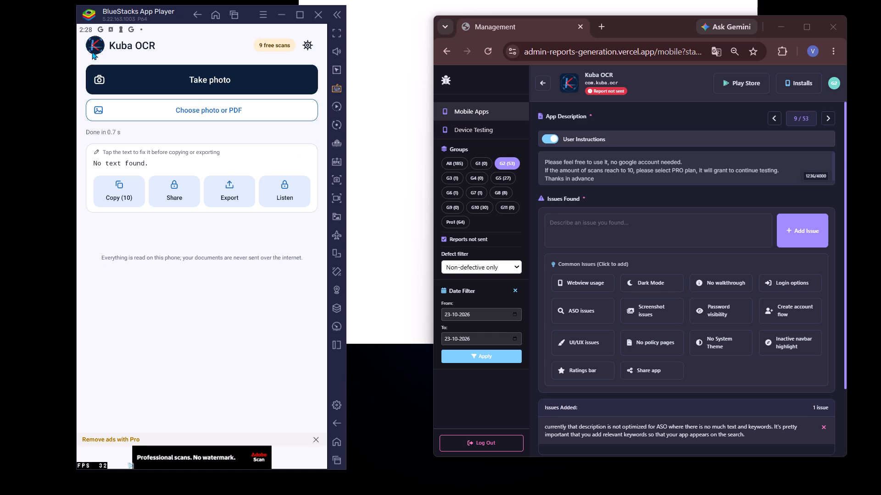
{"action": "left_click", "coordinate": [92, 51]}
{"action": "left_click_drag", "start_coordinate": [218, 61], "coordinate": [223, 60]}
{"action": "left_click", "coordinate": [241, 80]}
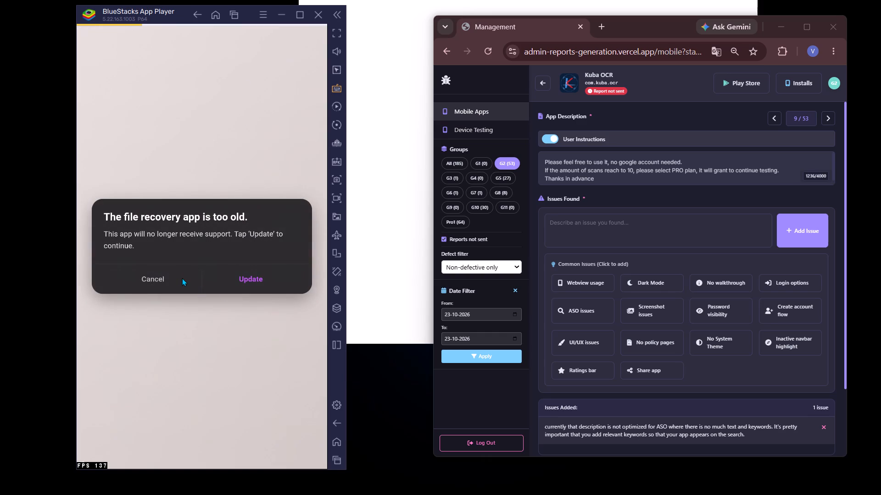
{"action": "left_click", "coordinate": [179, 276]}
Add the No walkthrough, Dark Mode and Ratings bar common issues to Kuba OCR's report.
{"action": "left_click", "coordinate": [711, 279]}
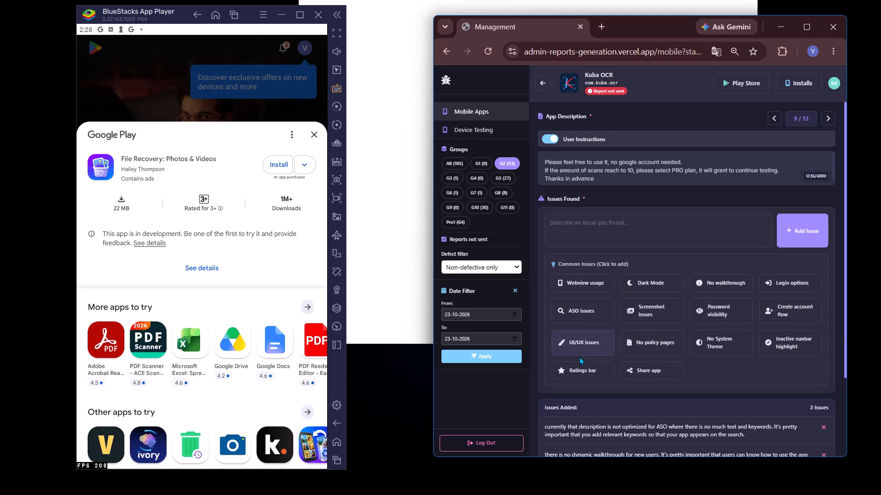
{"action": "left_click", "coordinate": [646, 284]}
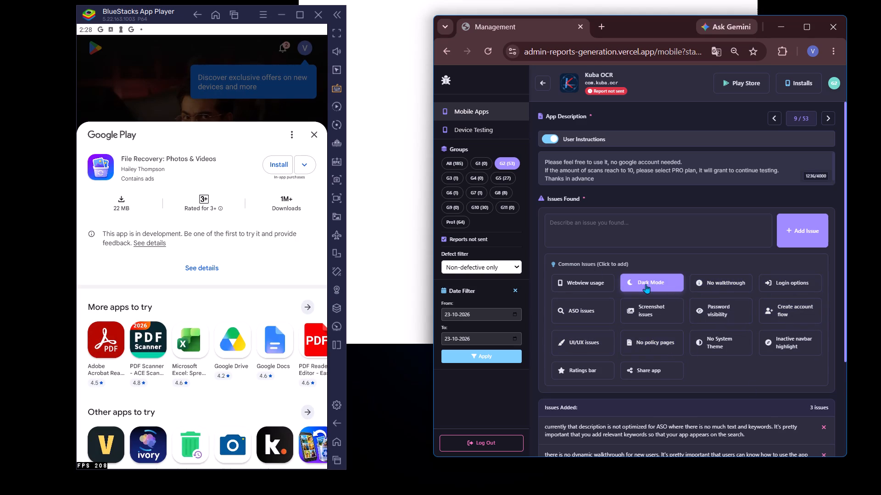
{"action": "left_click", "coordinate": [599, 377]}
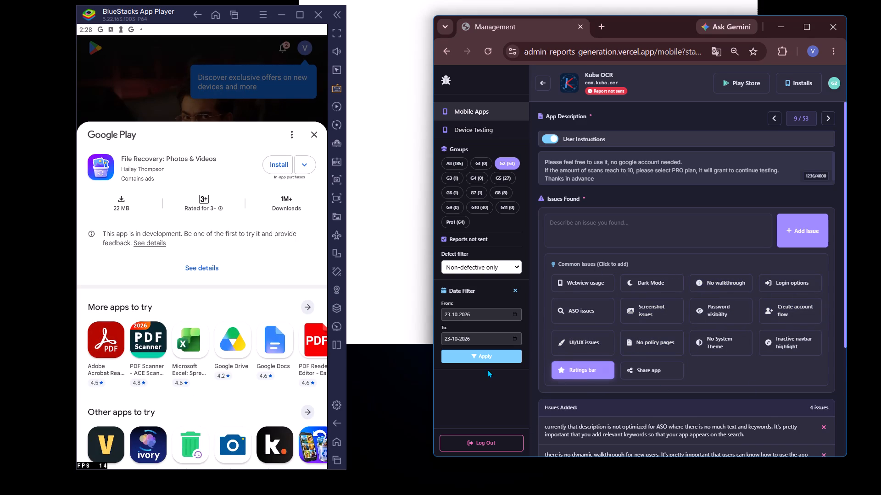
Close the running Kuba OCR app, relaunch it from its Play Store page and open its settings.
{"action": "left_click", "coordinate": [338, 462]}
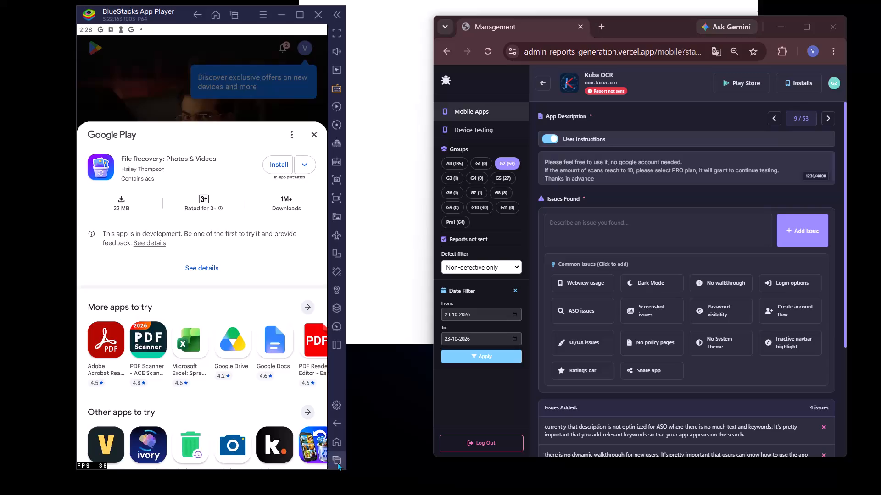
{"action": "left_click", "coordinate": [198, 289]}
{"action": "left_click", "coordinate": [139, 286]}
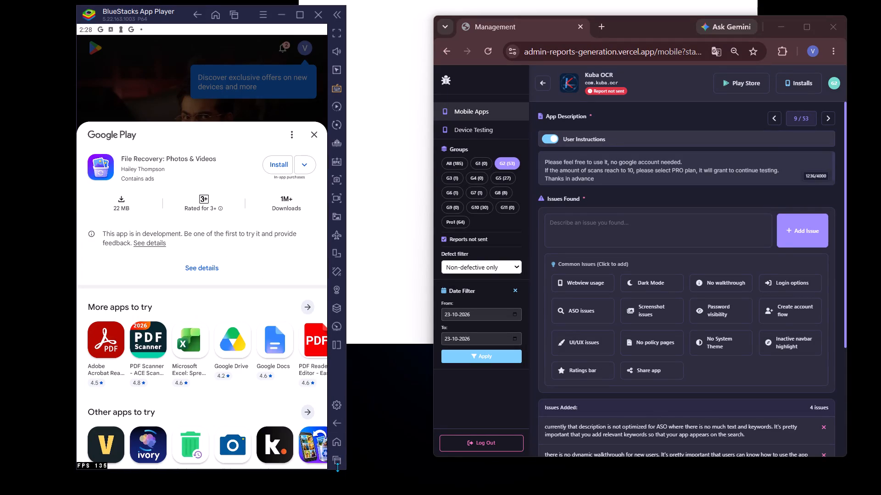
{"action": "left_click", "coordinate": [337, 467]}
{"action": "left_click", "coordinate": [336, 457]}
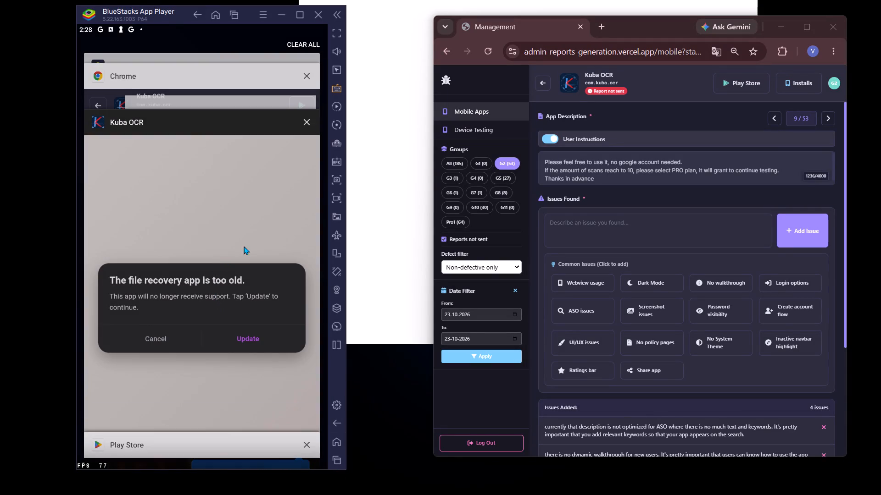
{"action": "left_click_drag", "start_coordinate": [244, 246], "coordinate": [50, 224]}
{"action": "left_click_drag", "start_coordinate": [138, 181], "coordinate": [545, 155]}
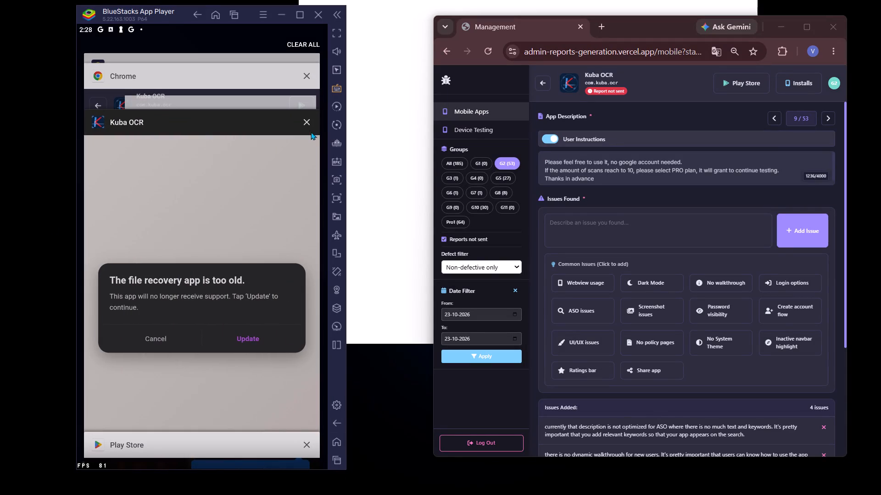
{"action": "left_click", "coordinate": [307, 124]}
{"action": "left_click", "coordinate": [235, 244]}
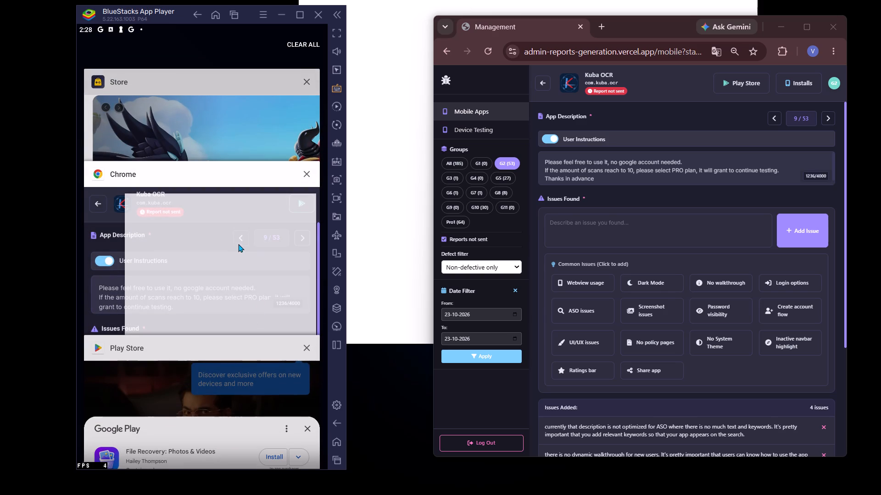
{"action": "left_click", "coordinate": [307, 80]}
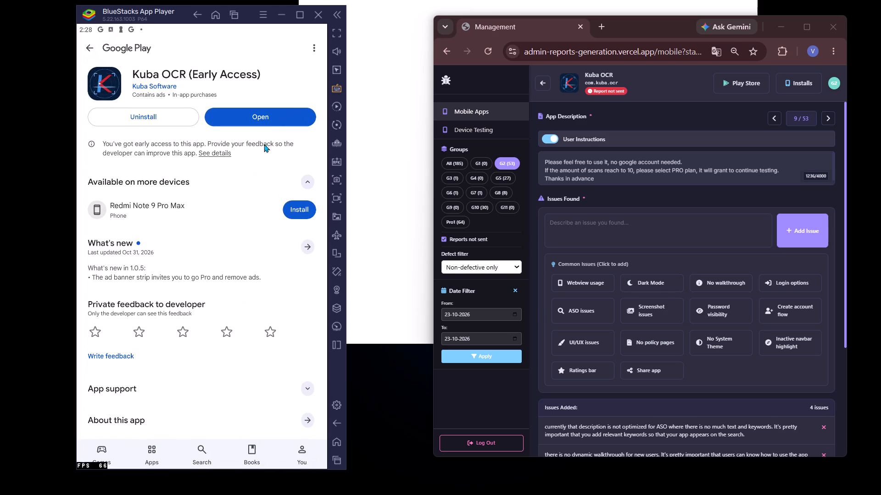
{"action": "left_click", "coordinate": [274, 116]}
{"action": "left_click", "coordinate": [311, 56]}
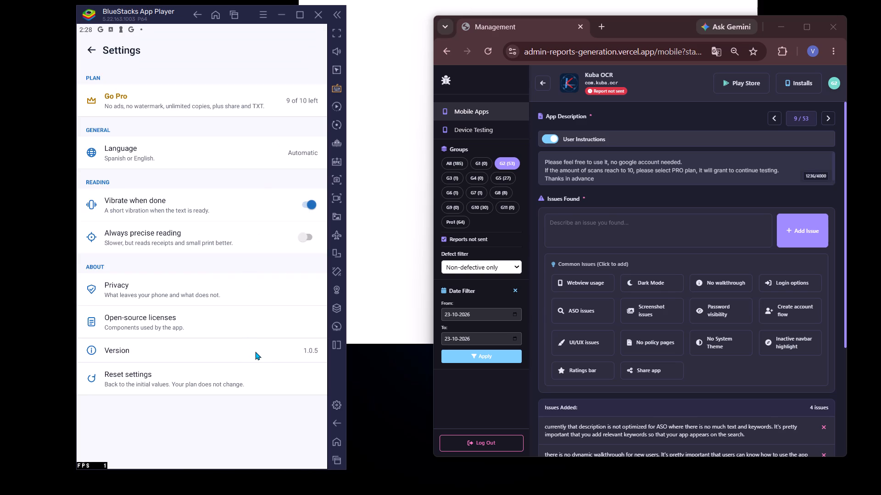
Check Kuba OCR's added issues on the management site, and generate the report and send the email.
{"action": "scroll", "coordinate": [652, 365], "scroll_direction": "down", "scroll_amount": 1}
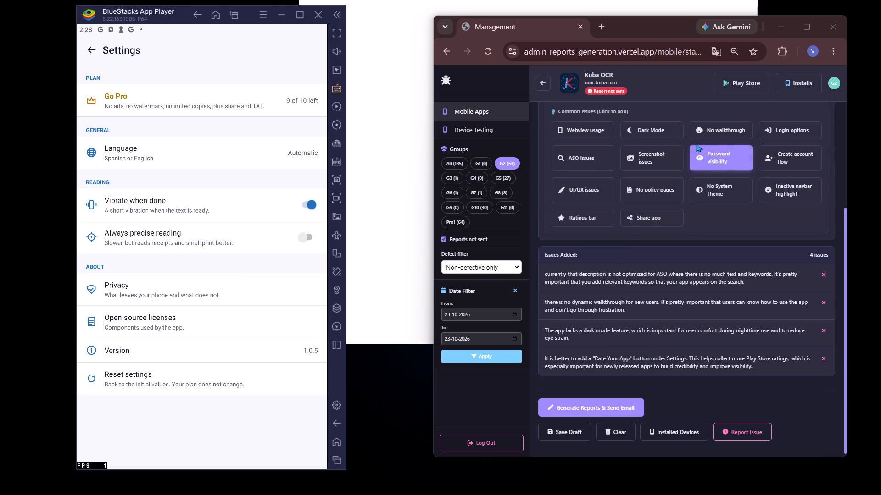
{"action": "left_click", "coordinate": [714, 120]}
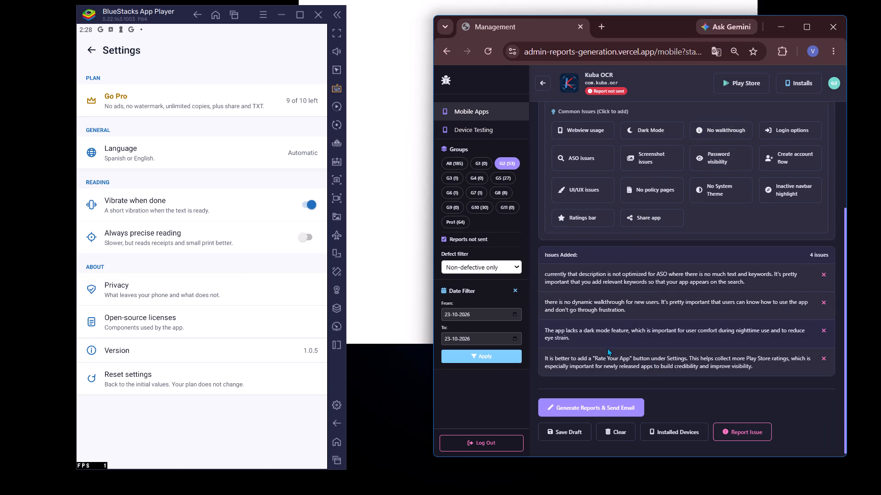
{"action": "left_click", "coordinate": [579, 403]}
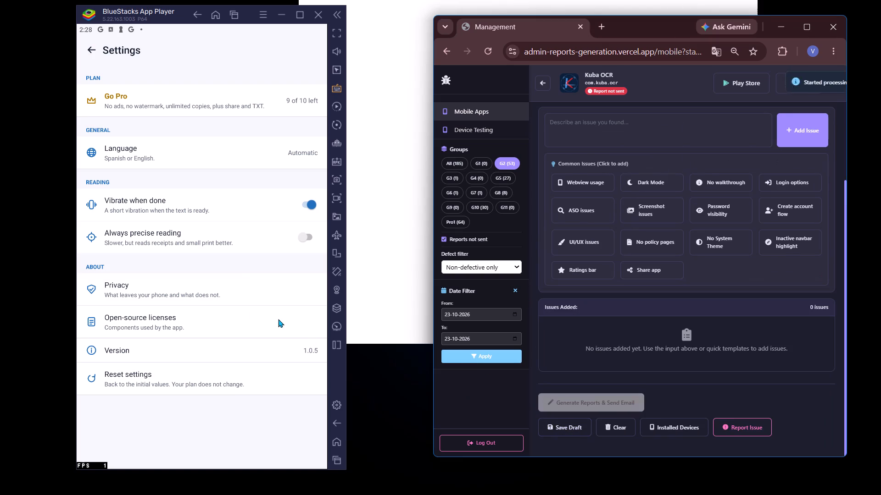
Uninstall Kuba OCR from its Play Store page and glance over its listing screenshots.
{"action": "left_click", "coordinate": [335, 462]}
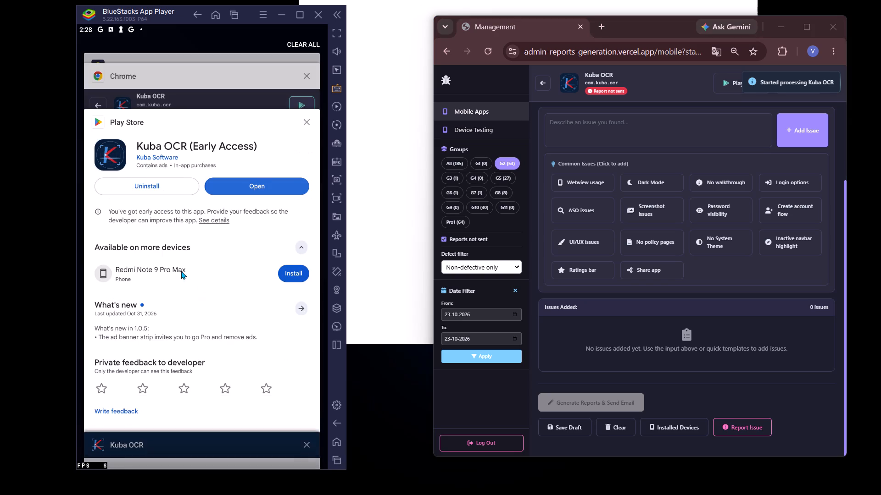
{"action": "left_click", "coordinate": [181, 271]}
{"action": "left_click", "coordinate": [161, 118]}
{"action": "left_click", "coordinate": [296, 262]}
{"action": "scroll", "coordinate": [255, 286], "scroll_direction": "down", "scroll_amount": 5}
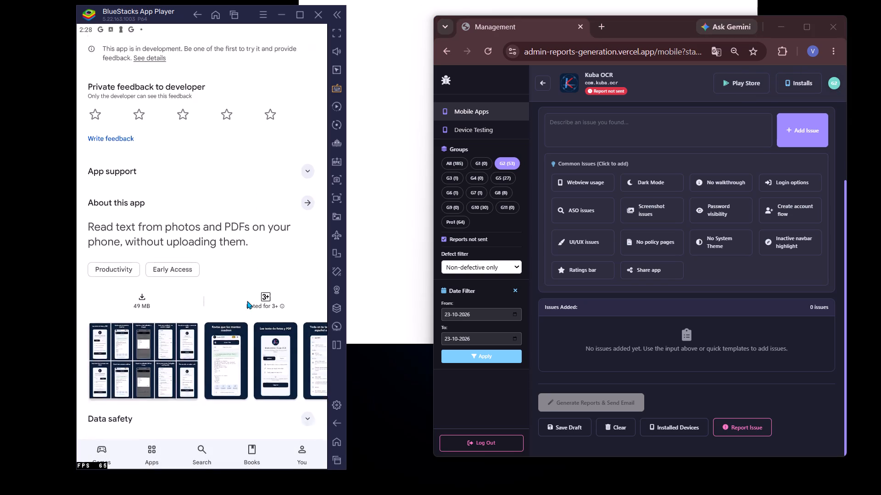
{"action": "left_click_drag", "start_coordinate": [237, 230], "coordinate": [86, 217]}
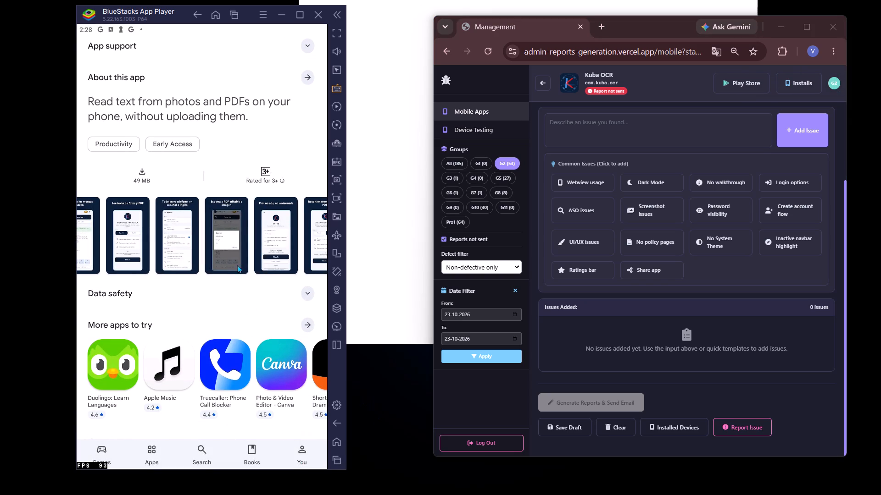
{"action": "left_click_drag", "start_coordinate": [228, 225], "coordinate": [93, 242]}
Advance to Barberia - Only for Gentlemen, app 10 of 53, in both BlueStacks and desktop Chrome.
{"action": "left_click", "coordinate": [333, 459]}
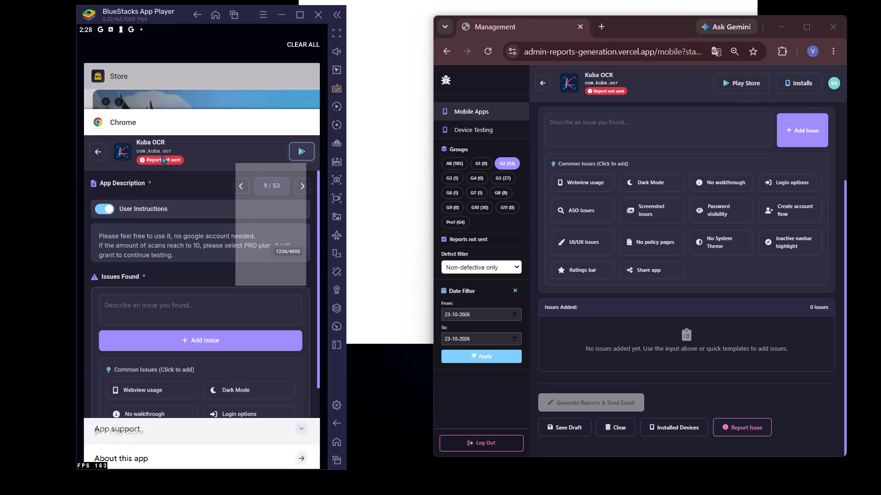
{"action": "left_click", "coordinate": [160, 154]}
{"action": "left_click", "coordinate": [310, 125]}
{"action": "scroll", "coordinate": [692, 289], "scroll_direction": "up", "scroll_amount": 2}
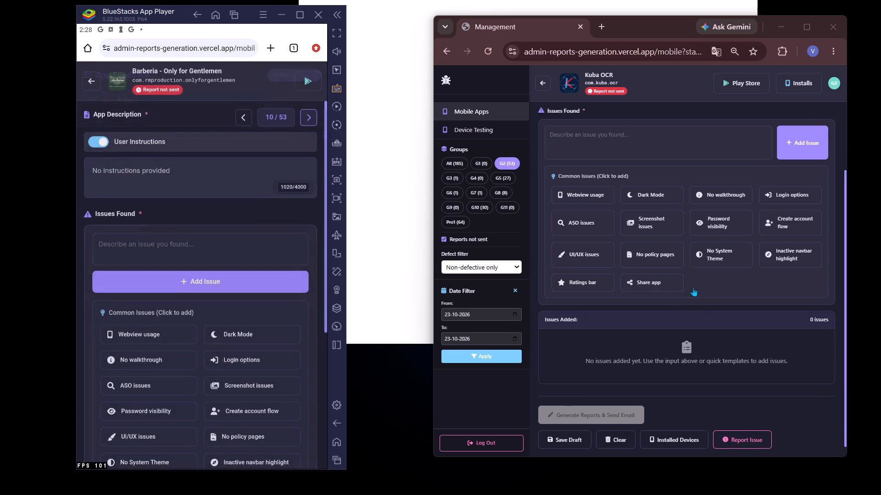
{"action": "scroll", "coordinate": [693, 287], "scroll_direction": "up", "scroll_amount": 3}
{"action": "left_click", "coordinate": [830, 119]}
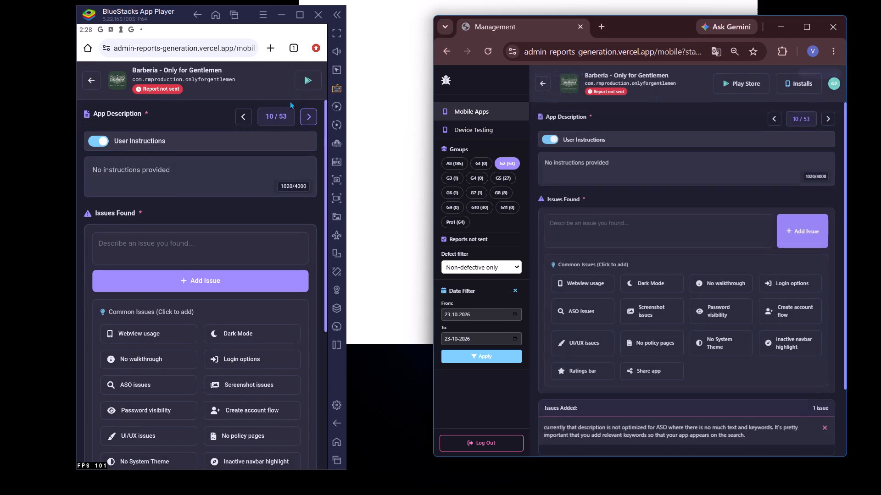
Open Barberia's Play Store page and review its description and screenshots.
{"action": "left_click", "coordinate": [301, 85]}
{"action": "scroll", "coordinate": [195, 195], "scroll_direction": "down", "scroll_amount": 5}
{"action": "scroll", "coordinate": [197, 197], "scroll_direction": "up", "scroll_amount": 1}
{"action": "scroll", "coordinate": [200, 193], "scroll_direction": "down", "scroll_amount": 2}
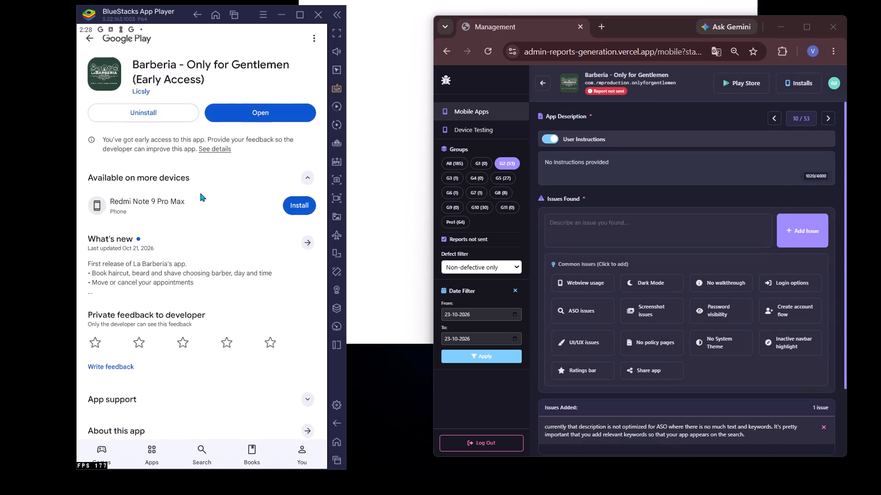
{"action": "scroll", "coordinate": [200, 193], "scroll_direction": "down", "scroll_amount": 7}
{"action": "left_click_drag", "start_coordinate": [265, 264], "coordinate": [30, 295]}
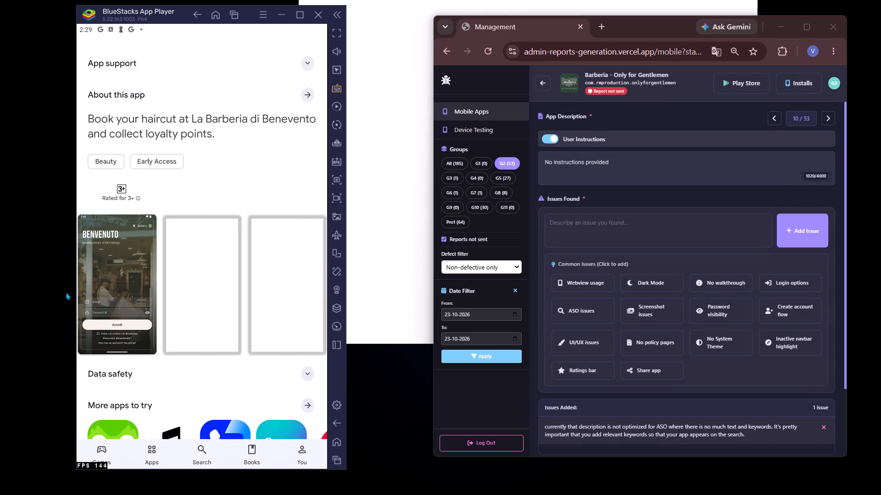
Add the No walkthrough and Screenshot issues entries to Barberia's report and check the issue list.
{"action": "left_click_drag", "start_coordinate": [714, 285], "coordinate": [703, 285]}
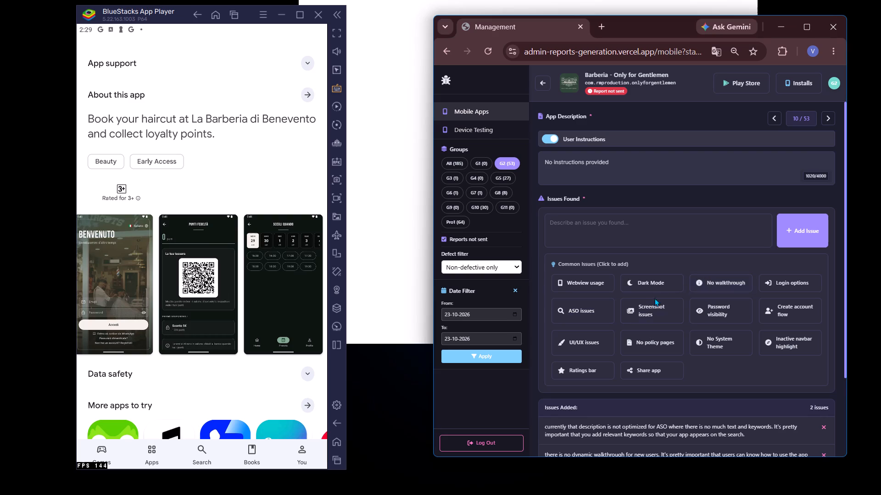
{"action": "left_click", "coordinate": [653, 314]}
{"action": "scroll", "coordinate": [646, 314], "scroll_direction": "down", "scroll_amount": 3}
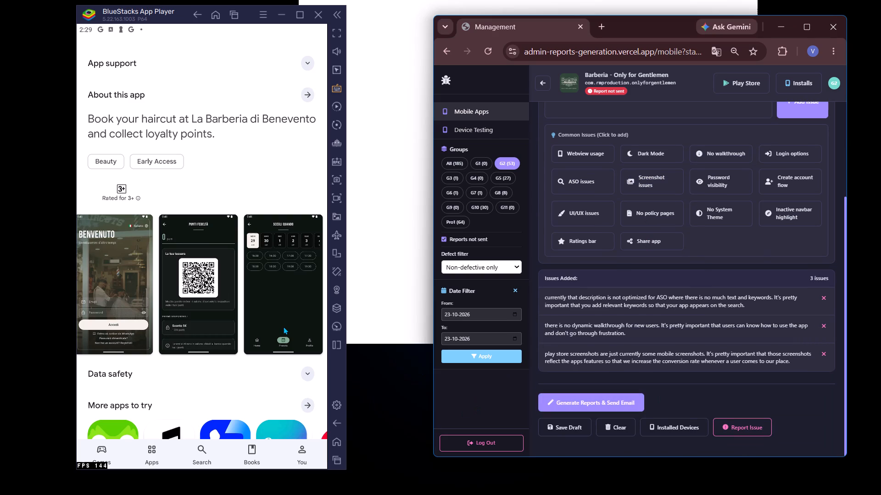
Launch Barberia - Only for Gentlemen from its Play Store page.
{"action": "scroll", "coordinate": [282, 324], "scroll_direction": "up", "scroll_amount": 10}
{"action": "scroll", "coordinate": [266, 256], "scroll_direction": "up", "scroll_amount": 4}
{"action": "scroll", "coordinate": [253, 193], "scroll_direction": "up", "scroll_amount": 9}
{"action": "left_click_drag", "start_coordinate": [243, 164], "coordinate": [221, 456]}
{"action": "left_click_drag", "start_coordinate": [293, 251], "coordinate": [255, 401]}
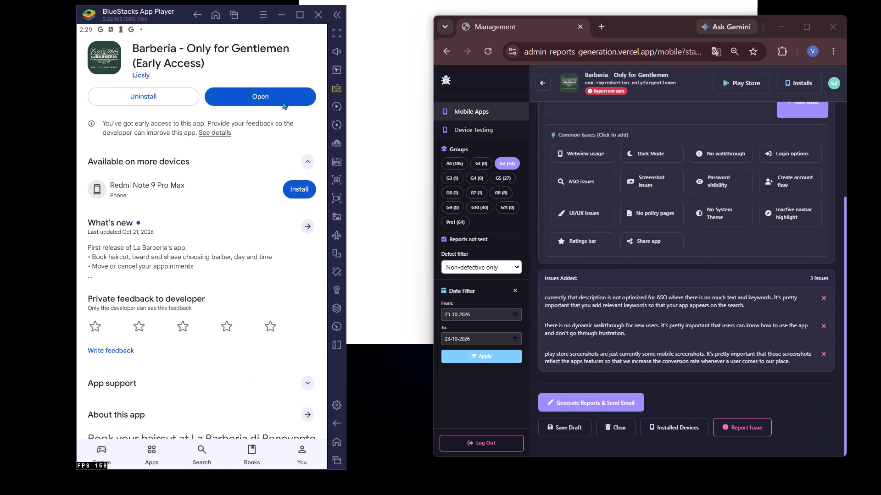
{"action": "left_click", "coordinate": [282, 94]}
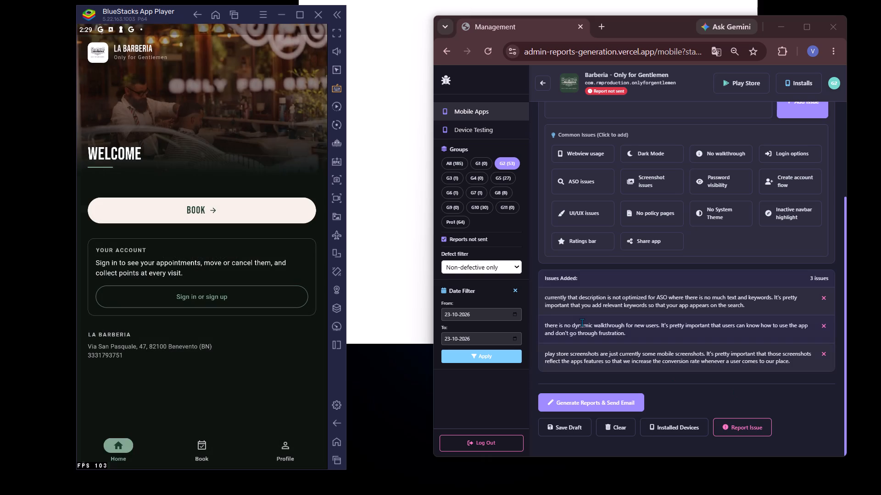
{"action": "left_click", "coordinate": [282, 442]}
{"action": "left_click", "coordinate": [238, 143]}
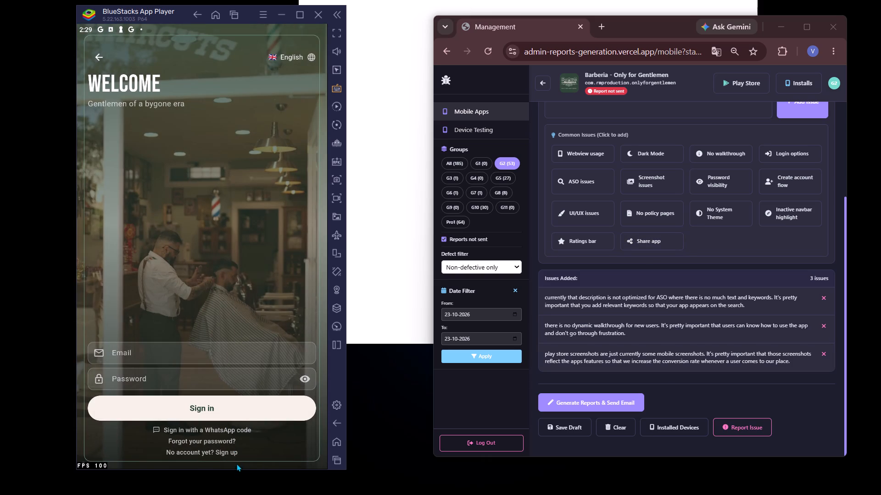
{"action": "left_click", "coordinate": [232, 450]}
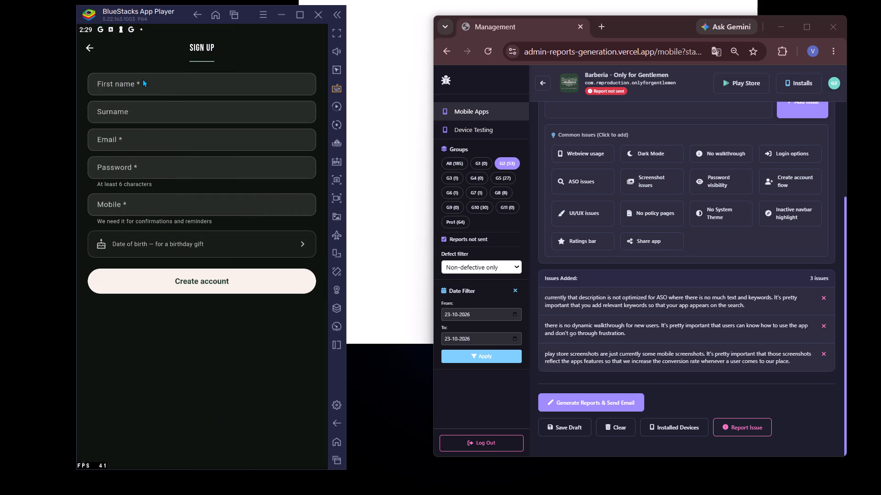
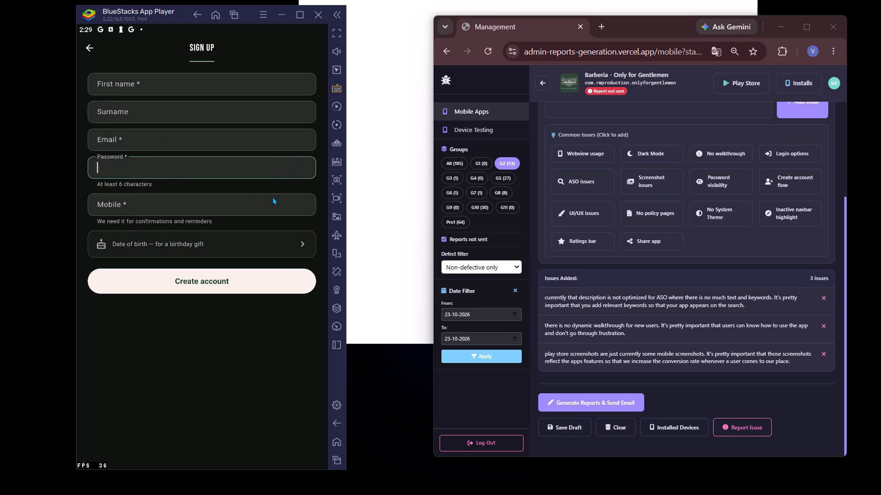
Leave Barberia's sign-up form and add the Login options entry to its report.
{"action": "left_click", "coordinate": [88, 49]}
{"action": "scroll", "coordinate": [595, 247], "scroll_direction": "up", "scroll_amount": 1}
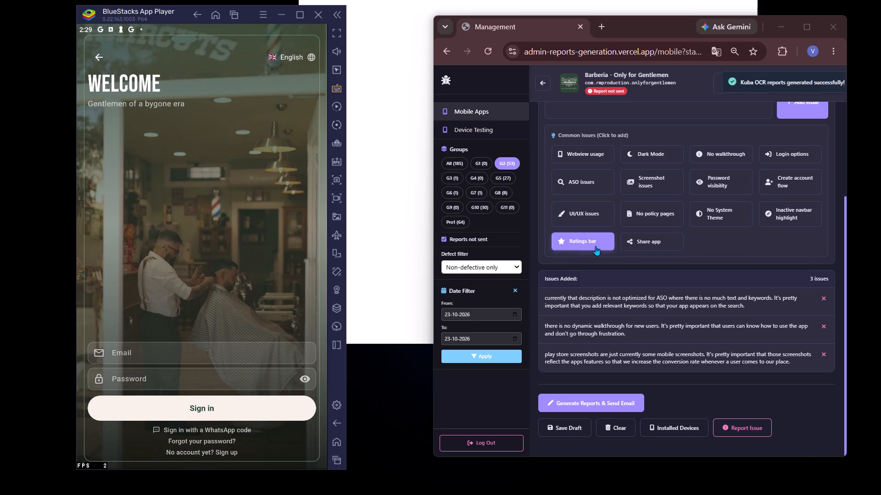
{"action": "scroll", "coordinate": [596, 246], "scroll_direction": "up", "scroll_amount": 1}
{"action": "left_click", "coordinate": [791, 280]}
Add the saved clipboard issue asking for an eye icon in the password field so users can view what they type.
{"action": "left_click", "coordinate": [672, 225]}
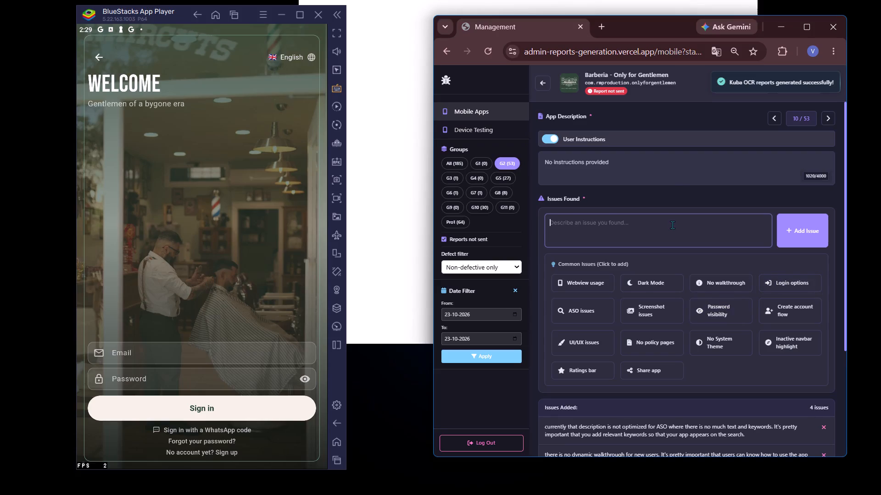
{"action": "key", "text": "super+v"}
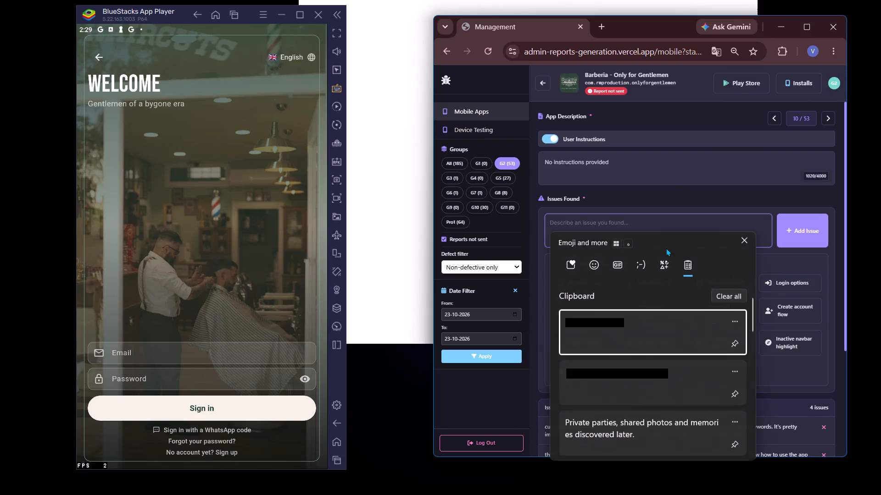
{"action": "scroll", "coordinate": [674, 366], "scroll_direction": "down", "scroll_amount": 4}
{"action": "scroll", "coordinate": [671, 366], "scroll_direction": "up", "scroll_amount": 1}
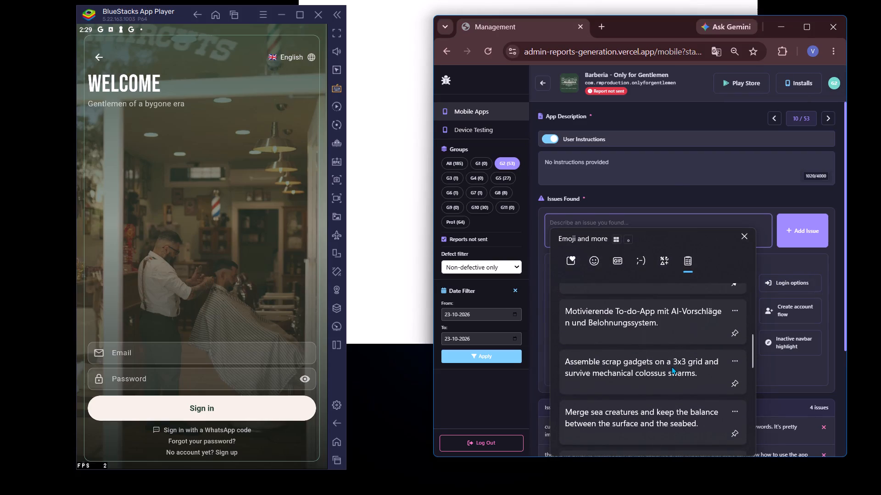
{"action": "scroll", "coordinate": [671, 366], "scroll_direction": "down", "scroll_amount": 2}
{"action": "left_click", "coordinate": [657, 421]}
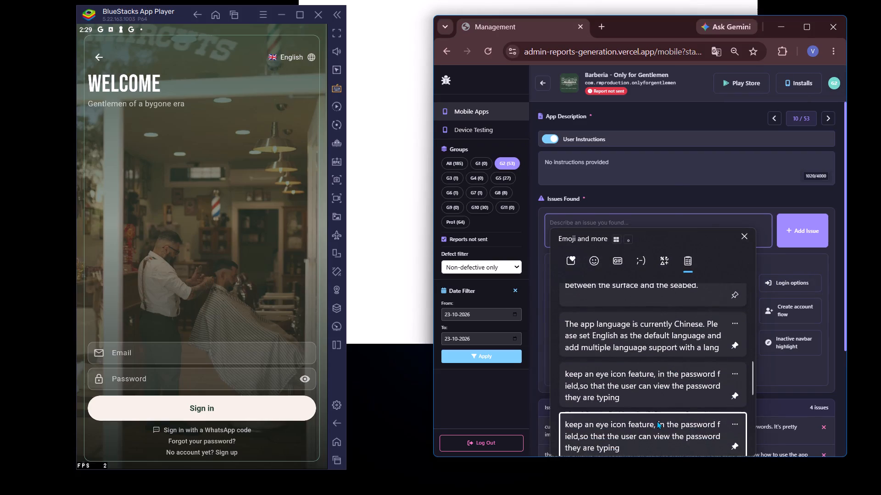
{"action": "key", "text": "ctrl+v"}
{"action": "left_click", "coordinate": [796, 229]}
{"action": "scroll", "coordinate": [749, 291], "scroll_direction": "down", "scroll_amount": 3}
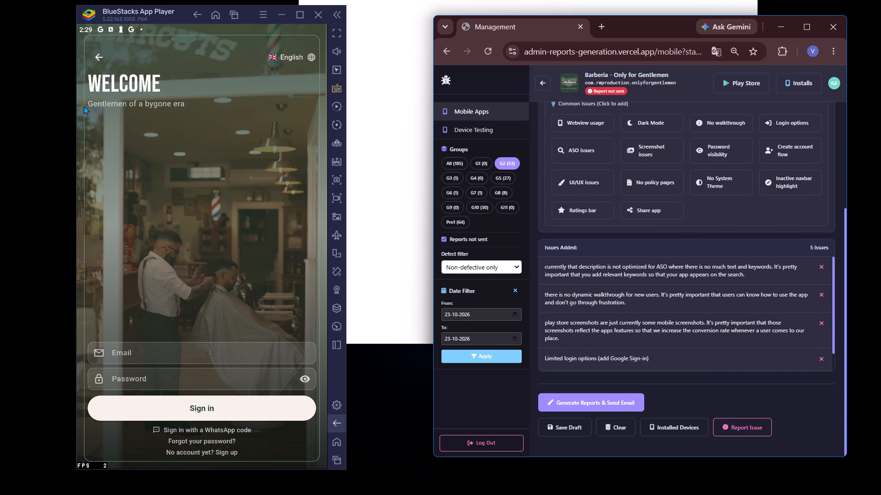
Start a booking from Barberia's home page, choosing Relax Shave and Men's Haircut + Beard Trim, and continue to the barber choice.
{"action": "left_click", "coordinate": [105, 60]}
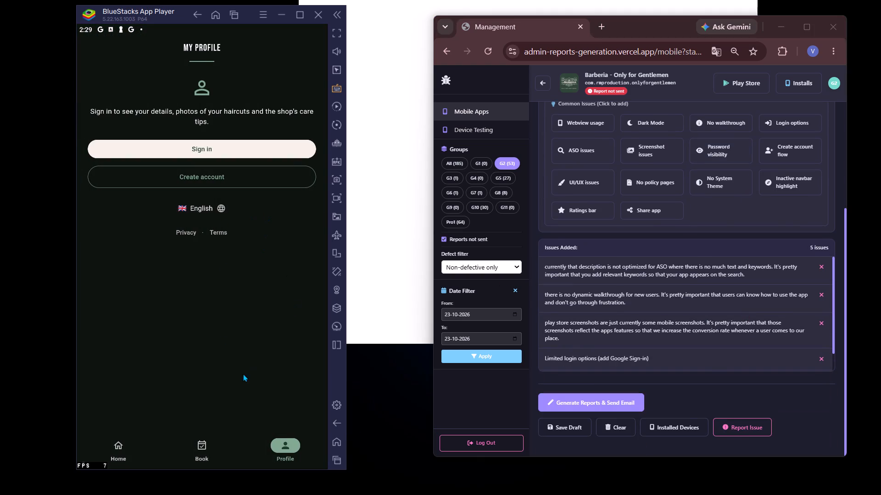
{"action": "left_click_drag", "start_coordinate": [196, 451], "coordinate": [189, 449]}
{"action": "left_click", "coordinate": [118, 445]}
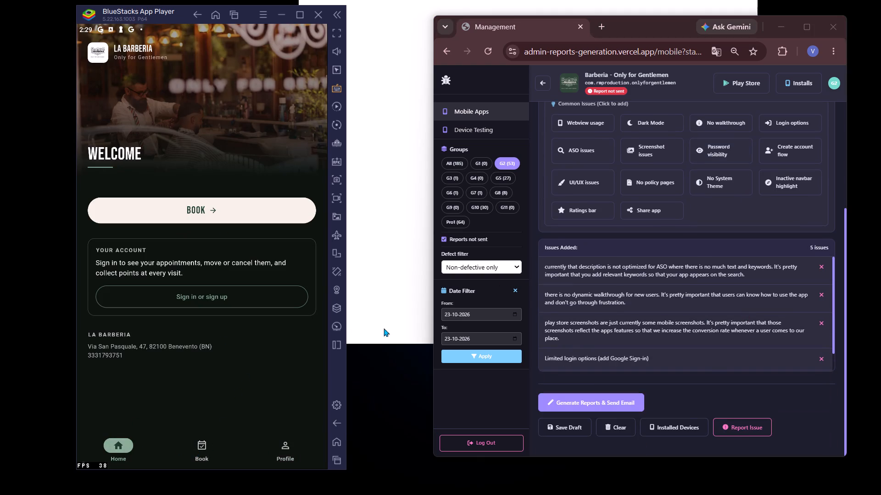
{"action": "left_click", "coordinate": [230, 217]}
{"action": "left_click", "coordinate": [223, 181]}
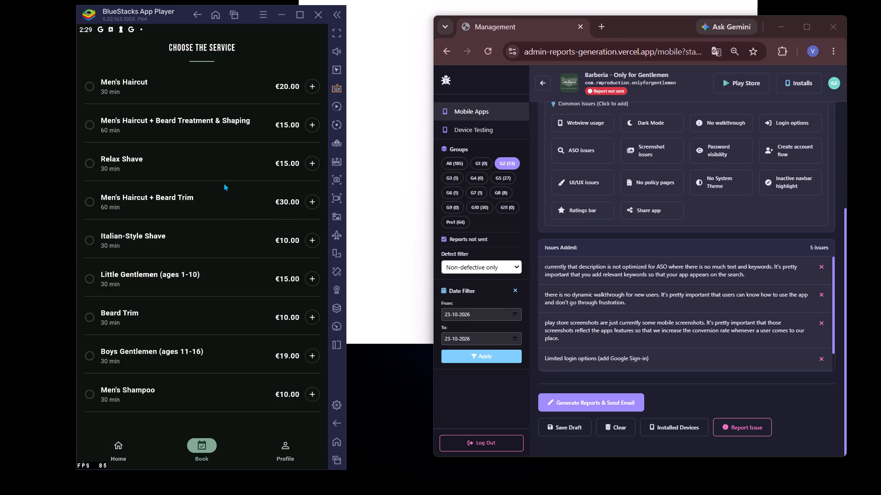
{"action": "left_click", "coordinate": [229, 179]}
{"action": "left_click_drag", "start_coordinate": [234, 191], "coordinate": [237, 211]}
{"action": "left_click", "coordinate": [238, 211]}
{"action": "left_click_drag", "start_coordinate": [248, 242], "coordinate": [248, 267]}
{"action": "left_click_drag", "start_coordinate": [249, 273], "coordinate": [250, 290]}
{"action": "left_click_drag", "start_coordinate": [256, 407], "coordinate": [253, 400]}
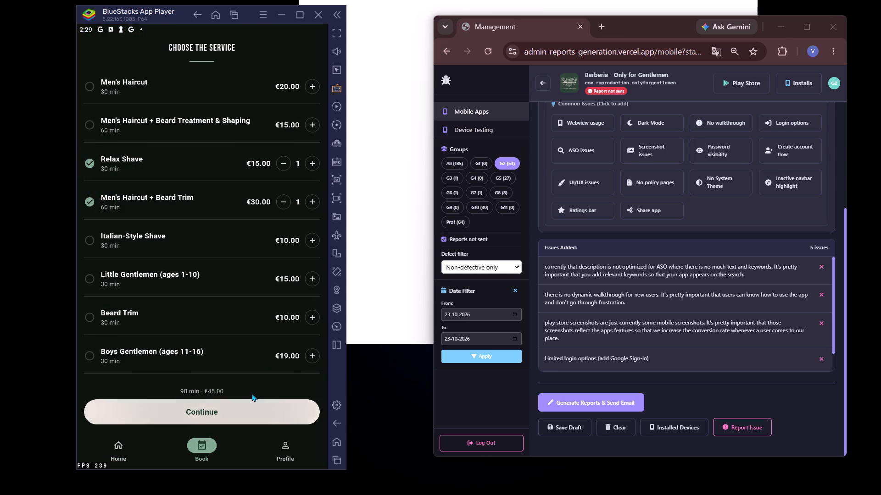
{"action": "left_click_drag", "start_coordinate": [249, 412], "coordinate": [250, 401]}
{"action": "double_click", "coordinate": [252, 406]}
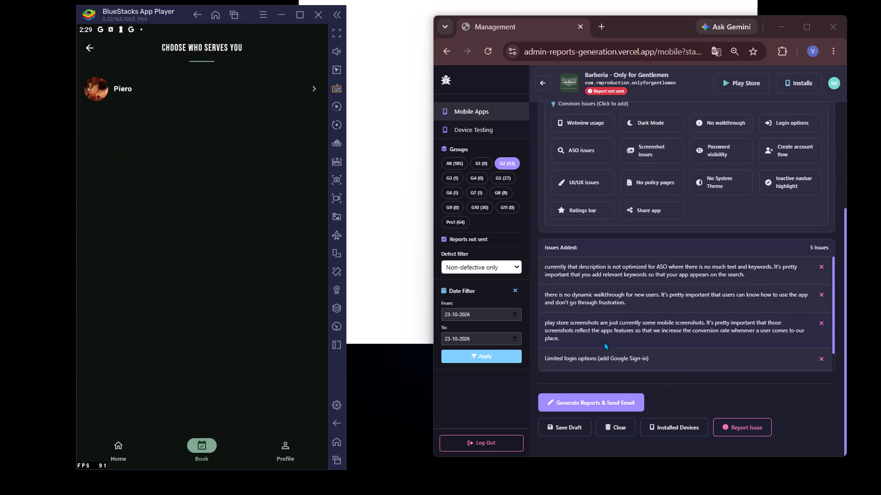
Check Barberia's issue list, add the Ratings bar entry, and generate and email the report.
{"action": "scroll", "coordinate": [604, 342], "scroll_direction": "down", "scroll_amount": 2}
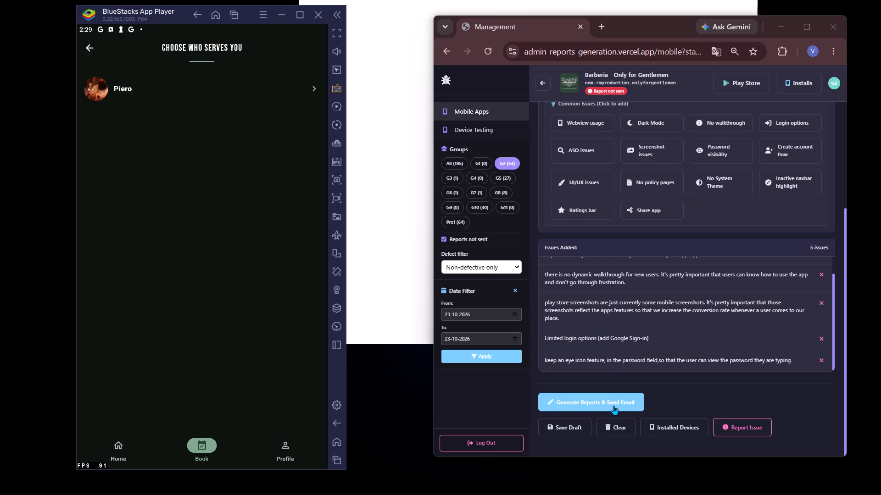
{"action": "left_click", "coordinate": [583, 216]}
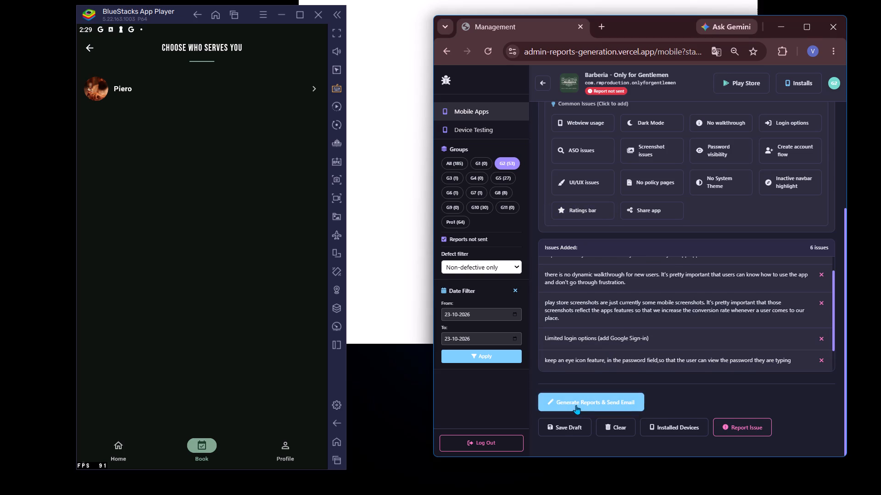
{"action": "left_click", "coordinate": [576, 405]}
Uninstall Barberia - Only for Gentlemen from its Play Store page.
{"action": "left_click", "coordinate": [337, 457]}
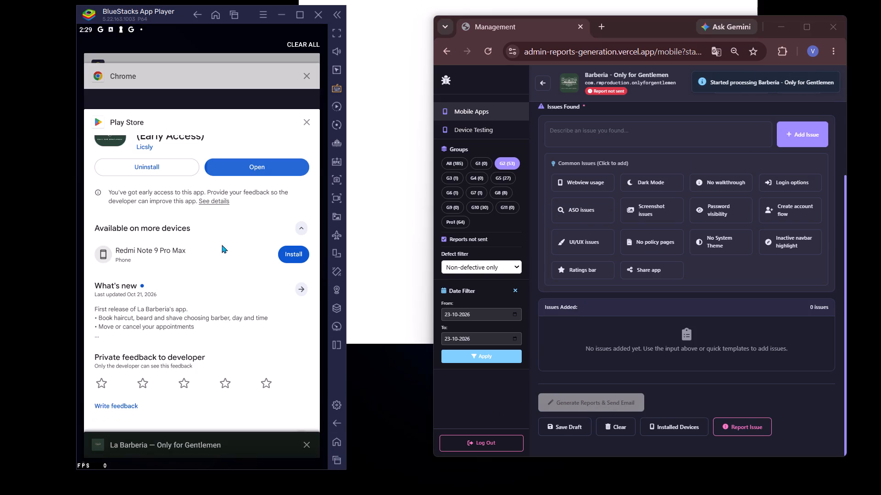
{"action": "left_click", "coordinate": [216, 237]}
{"action": "left_click", "coordinate": [165, 104]}
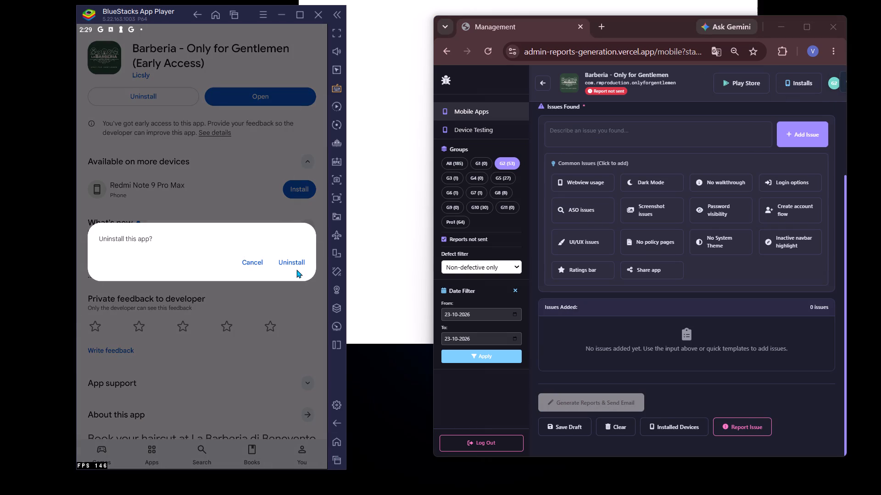
{"action": "left_click", "coordinate": [295, 266]}
Advance to the next app, TRAIL - Lycian Odyssey, on the report page in both the emulator and desktop browsers.
{"action": "left_click", "coordinate": [339, 458]}
{"action": "left_click", "coordinate": [235, 271]}
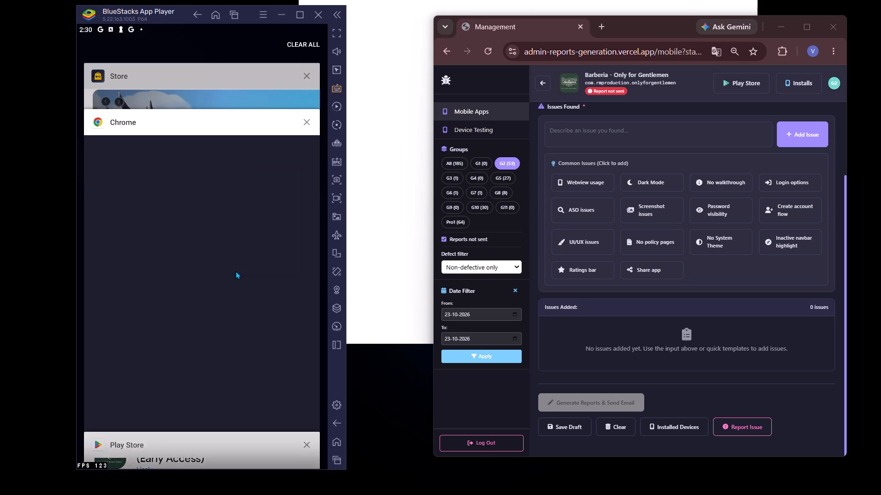
{"action": "left_click", "coordinate": [311, 119]}
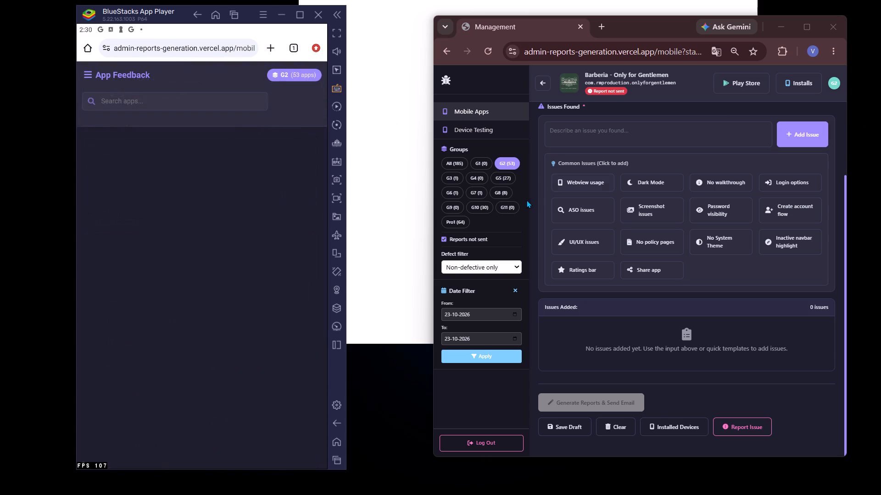
{"action": "scroll", "coordinate": [525, 201], "scroll_direction": "up", "scroll_amount": 3}
{"action": "scroll", "coordinate": [710, 179], "scroll_direction": "up", "scroll_amount": 1}
{"action": "left_click", "coordinate": [834, 122]}
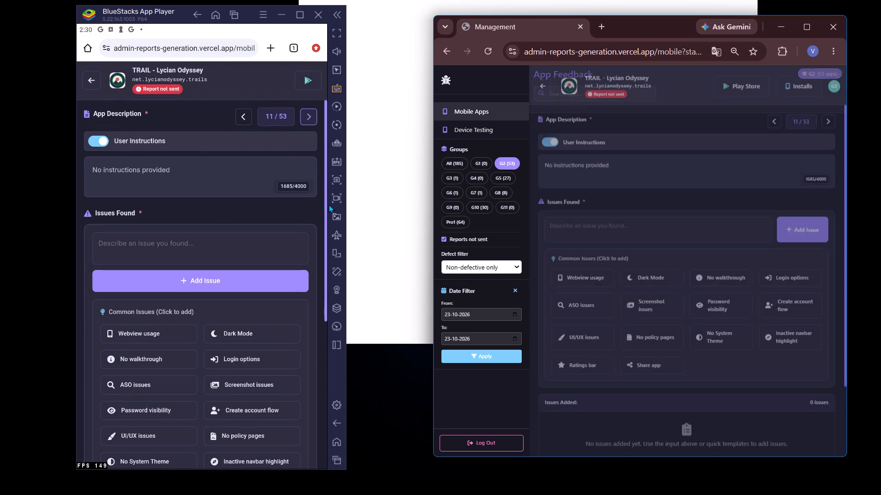
Open TRAIL - Lycian Odyssey's Play Store page and review its description and screenshots.
{"action": "left_click", "coordinate": [310, 83]}
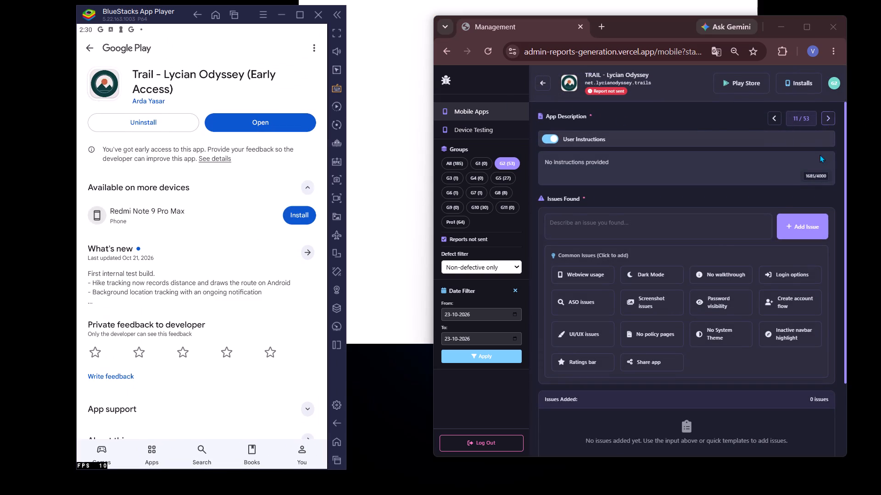
{"action": "scroll", "coordinate": [194, 234], "scroll_direction": "down", "scroll_amount": 6}
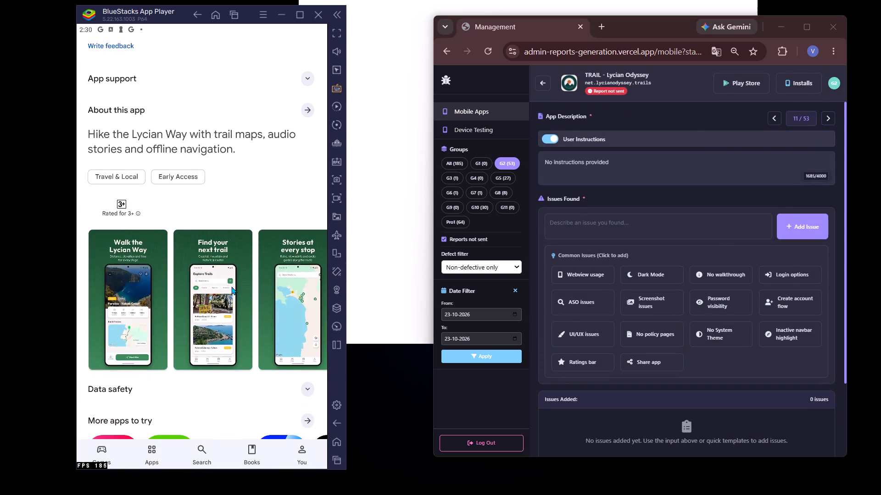
{"action": "left_click_drag", "start_coordinate": [231, 286], "coordinate": [12, 305]}
{"action": "left_click_drag", "start_coordinate": [177, 192], "coordinate": [275, 494]}
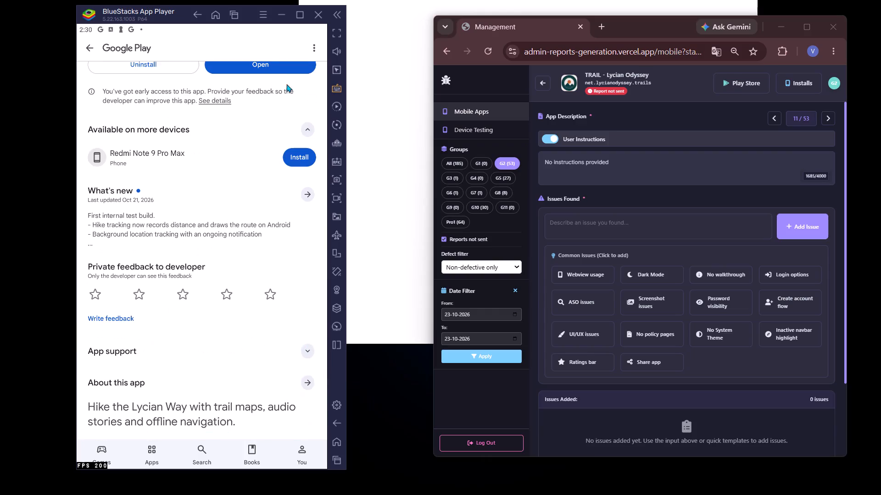
Launch Trail - Lycian Odyssey and try to sign in with Google, closing the Google page again.
{"action": "left_click", "coordinate": [274, 73]}
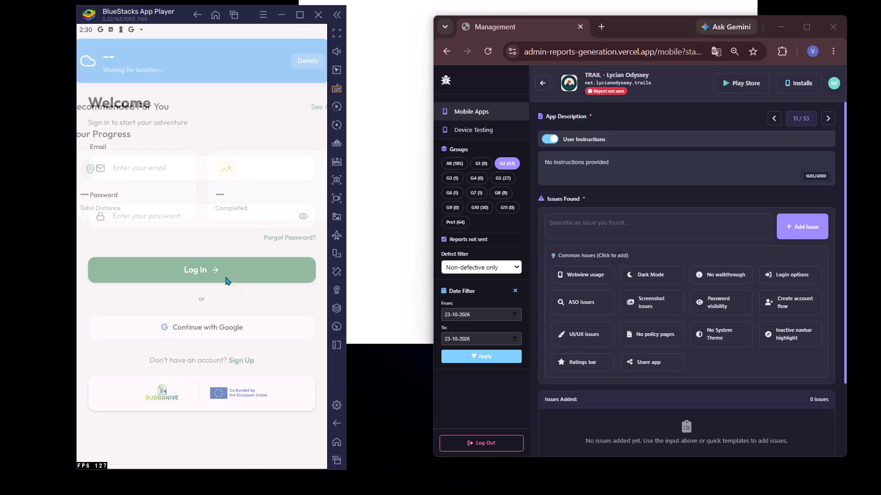
{"action": "left_click", "coordinate": [168, 324]}
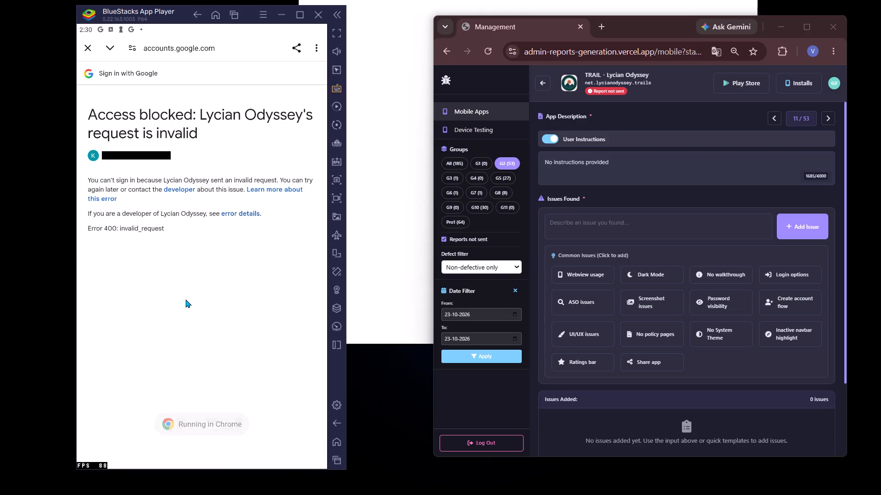
{"action": "left_click", "coordinate": [185, 299]}
{"action": "left_click", "coordinate": [86, 53]}
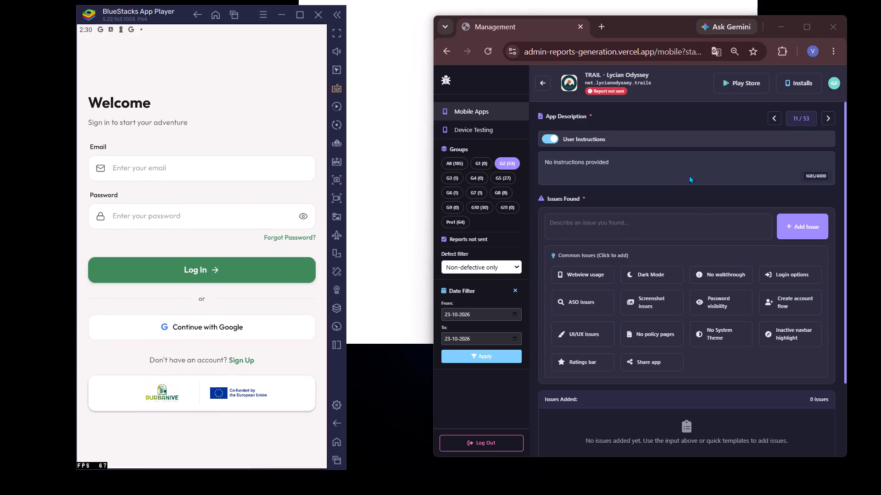
Add the issue "showing access blocked when user try to to sign in with google signin option" to TRAIL - Lycian Odyssey's report.
{"action": "left_click", "coordinate": [649, 227]}
{"action": "type", "text": "showing acces"}
{"action": "type", "text": "s"}
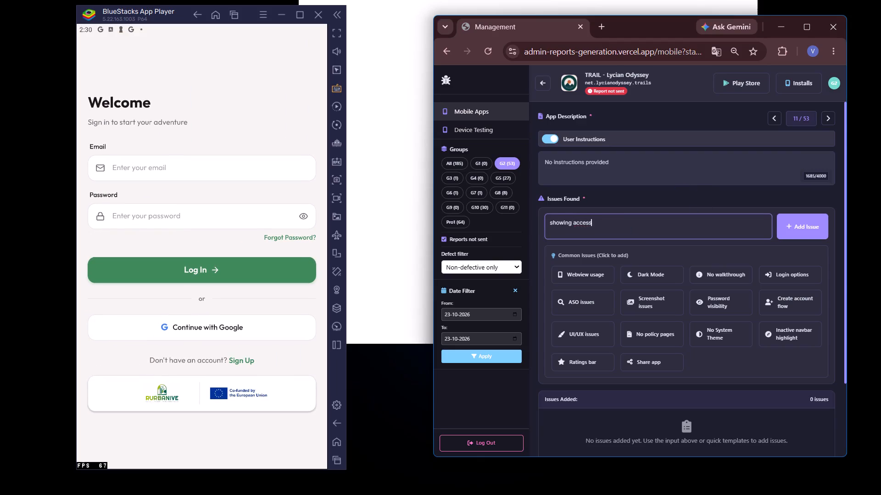
{"action": "key", "text": "space"}
{"action": "type", "text": "blocked when user try to"}
{"action": "key", "text": "space"}
{"action": "type", "text": "to sign"}
{"action": "key", "text": "space"}
{"action": "type", "text": "i"}
{"action": "key", "text": "space"}
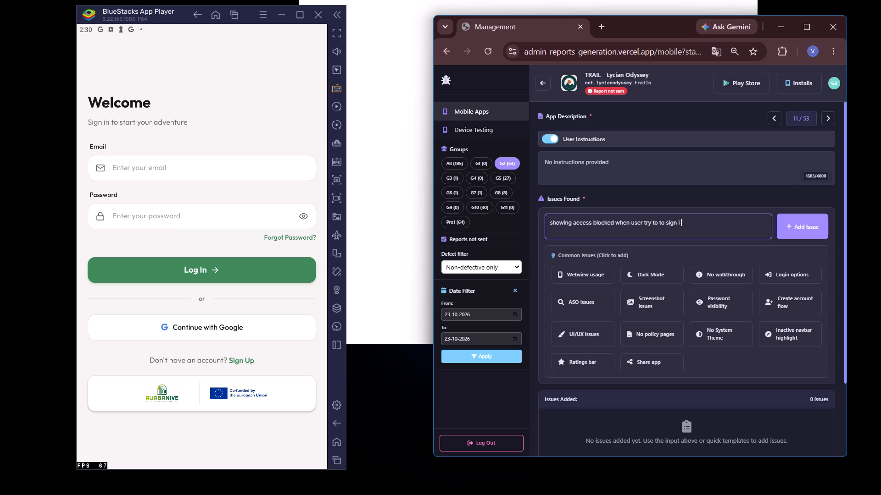
{"action": "key", "text": "BackSpace"}
{"action": "type", "text": "n"}
{"action": "key", "text": "space"}
{"action": "type", "text": "with"}
{"action": "key", "text": "space"}
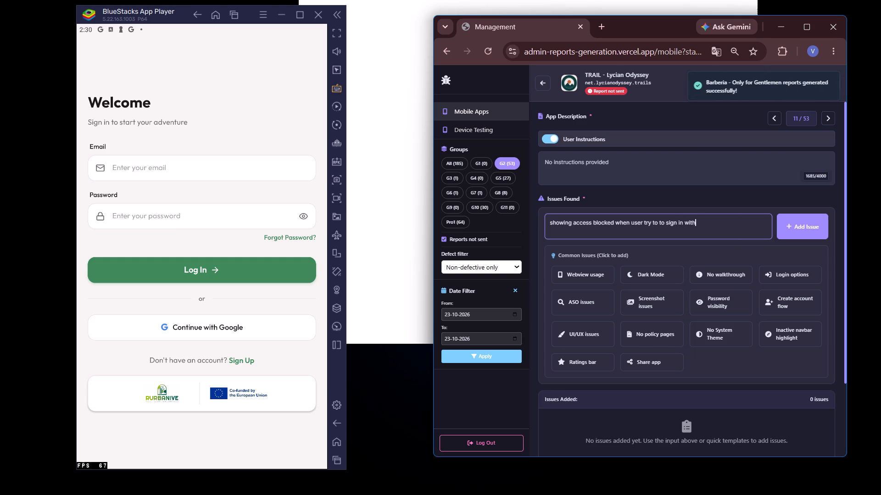
{"action": "type", "text": "google"}
{"action": "key", "text": "space"}
{"action": "type", "text": "signi"}
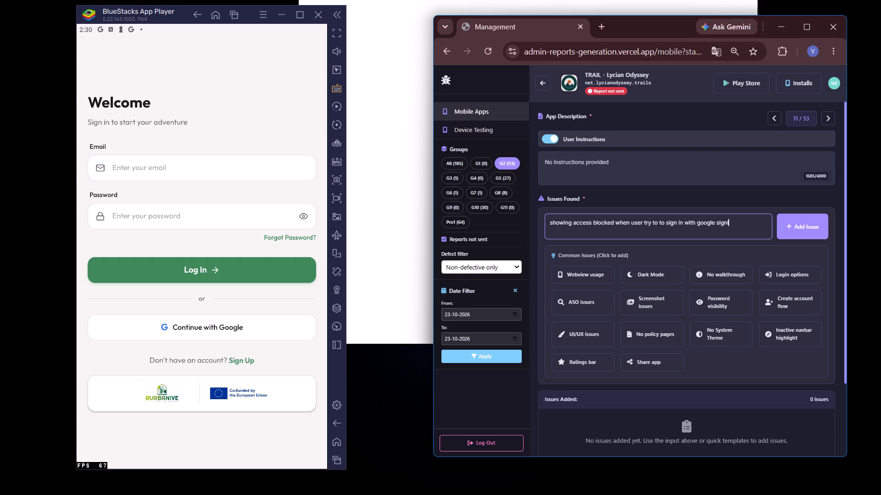
{"action": "type", "text": "n option"}
{"action": "key", "text": "Return"}
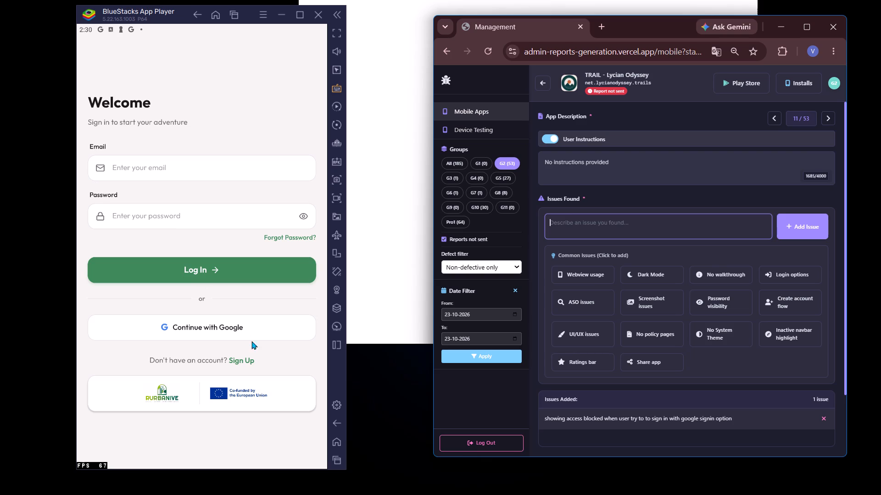
Open Trail - Lycian Odyssey's sign-up form and fill in the first and last name.
{"action": "left_click", "coordinate": [253, 356]}
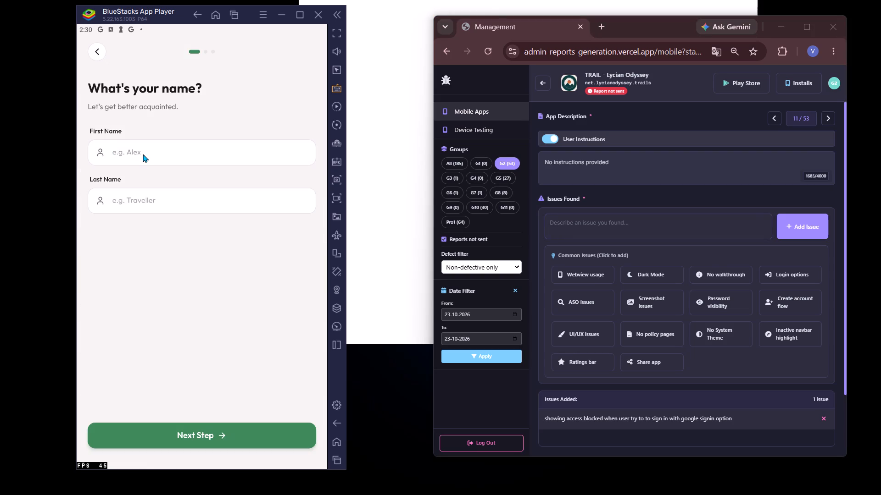
{"action": "type", "text": "king"}
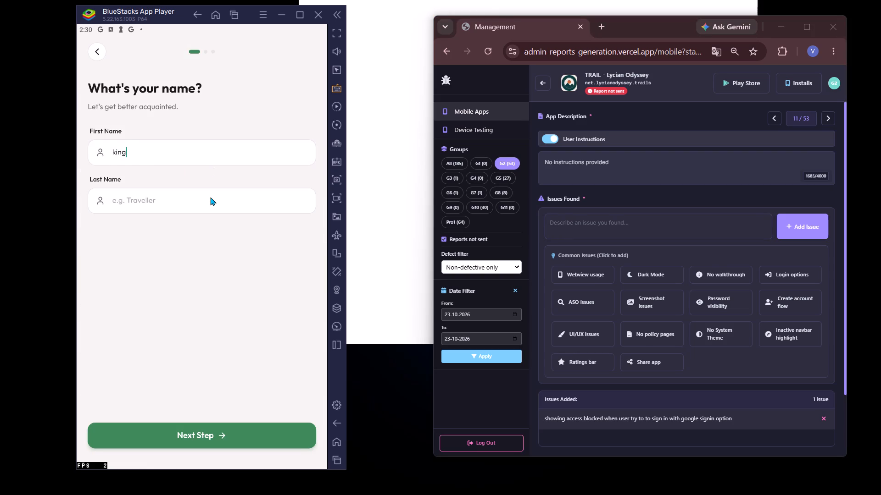
{"action": "left_click", "coordinate": [208, 200]}
{"action": "type", "text": "don"}
{"action": "key", "text": "Return"}
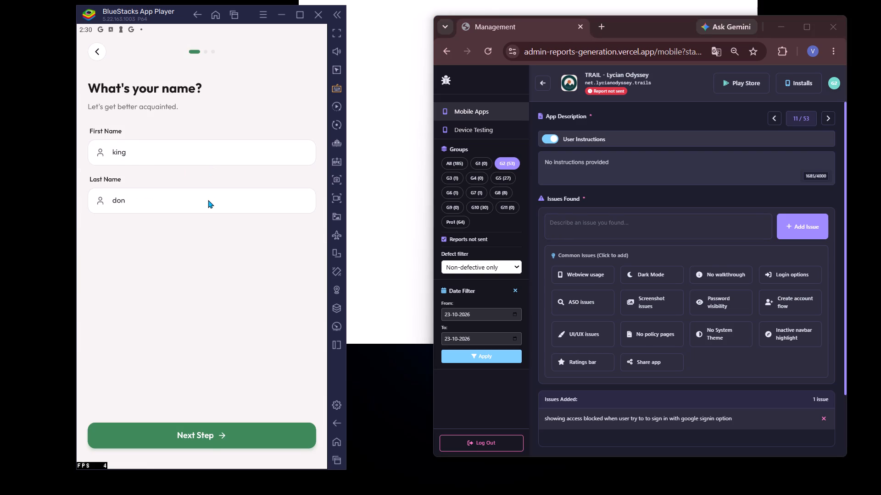
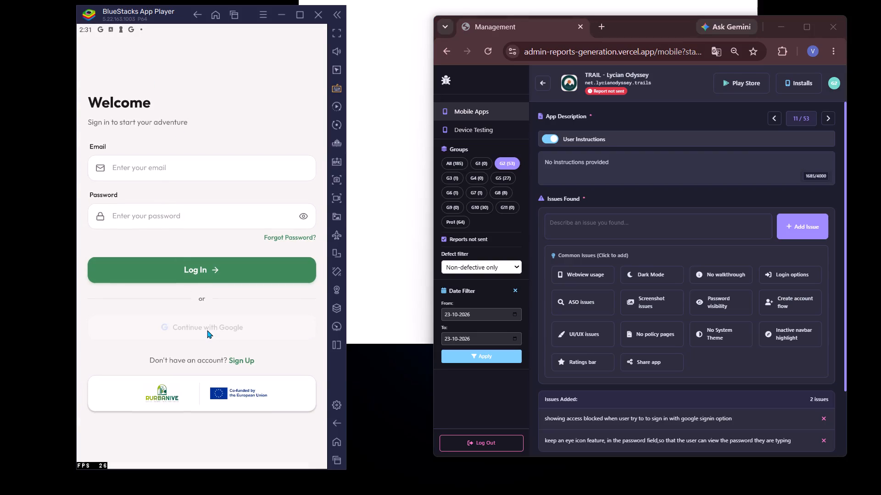
Reopen the TRAIL - Lycian Odyssey sign-up form and submit first name "king" and last name "don" to reach the contact info page.
{"action": "left_click", "coordinate": [84, 47]}
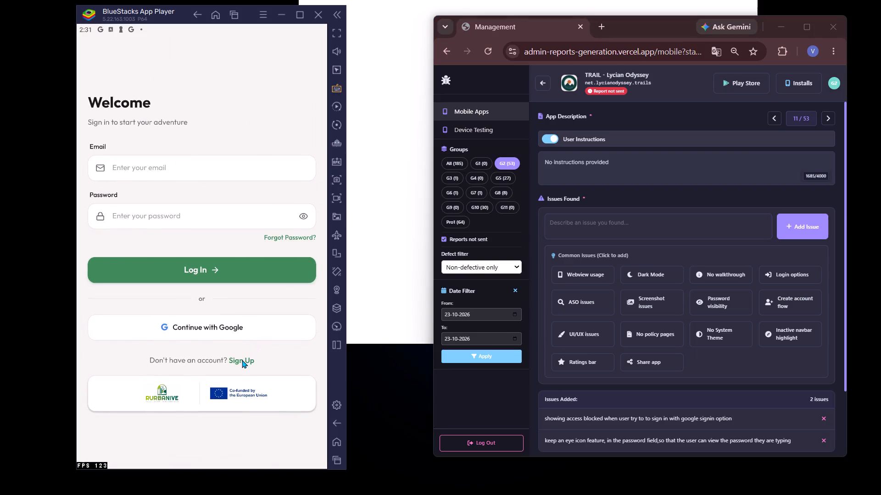
{"action": "left_click", "coordinate": [242, 361]}
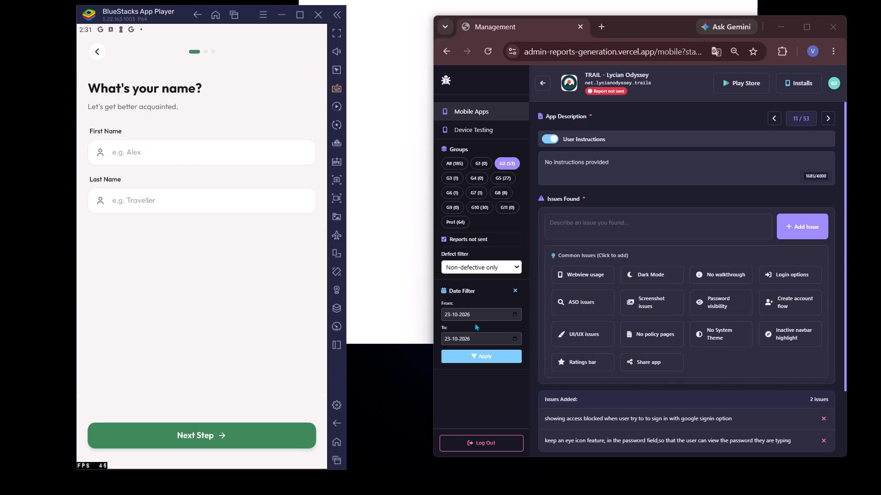
{"action": "type", "text": "king"}
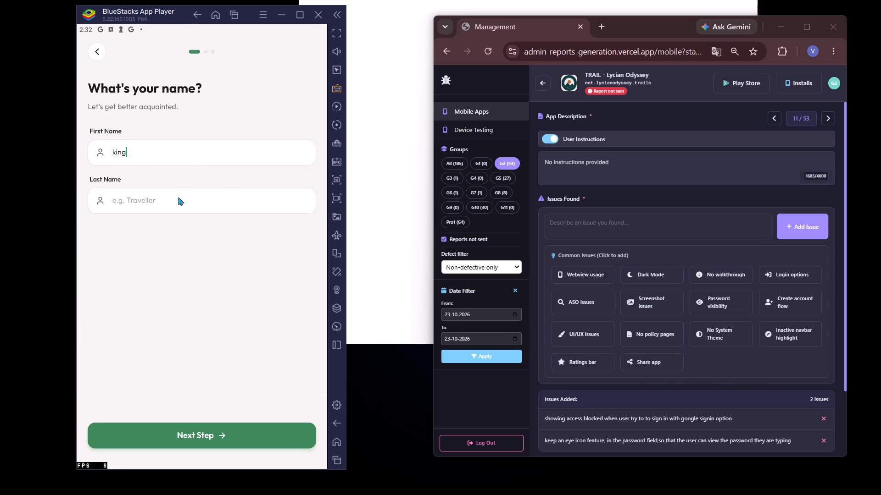
{"action": "left_click", "coordinate": [178, 197]}
{"action": "type", "text": "do"}
{"action": "key", "text": "space"}
{"action": "key", "text": "BackSpace"}
{"action": "key", "text": "n"}
{"action": "left_click", "coordinate": [205, 429]}
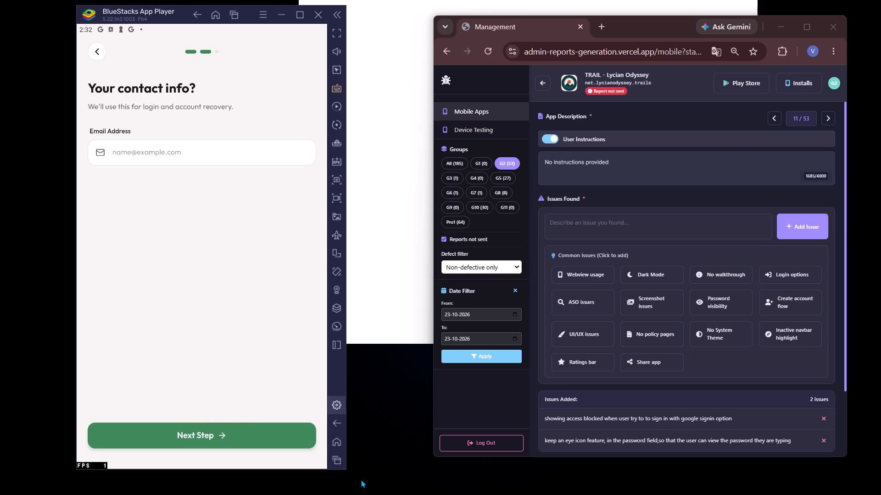
Switch to Microsoft Edge and look through its account menu, profile settings and new-tab page settings.
{"action": "left_click", "coordinate": [430, 485]}
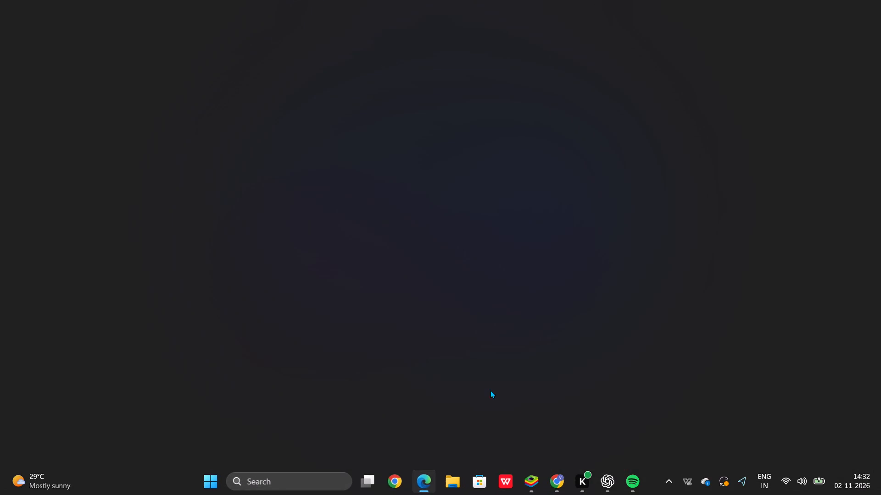
{"action": "left_click", "coordinate": [831, 30]}
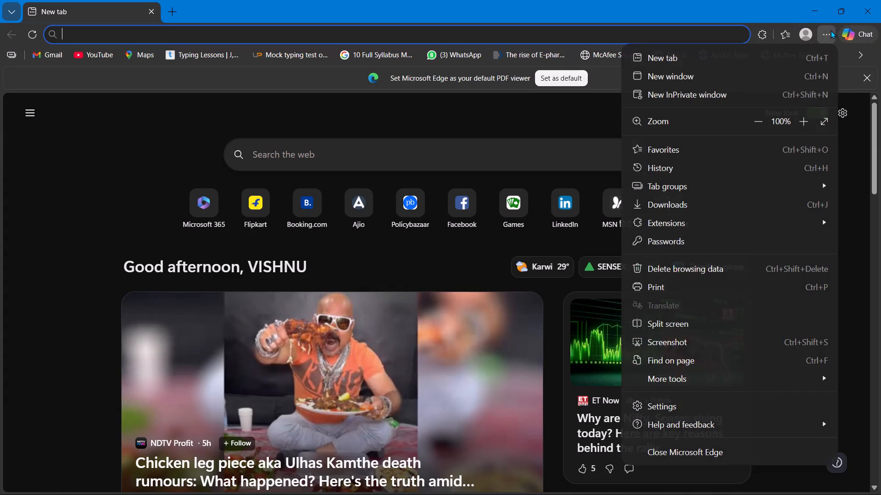
{"action": "left_click_drag", "start_coordinate": [511, 118], "coordinate": [519, 114]}
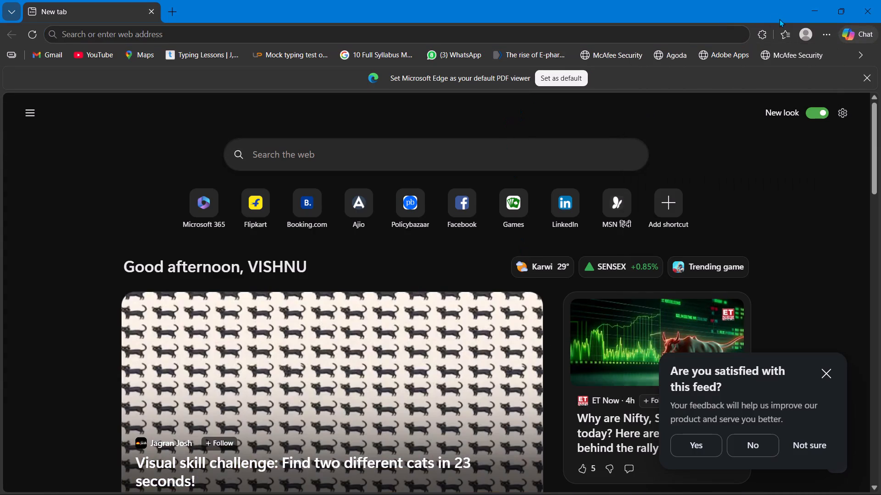
{"action": "left_click", "coordinate": [817, 42]}
{"action": "left_click", "coordinate": [806, 32]}
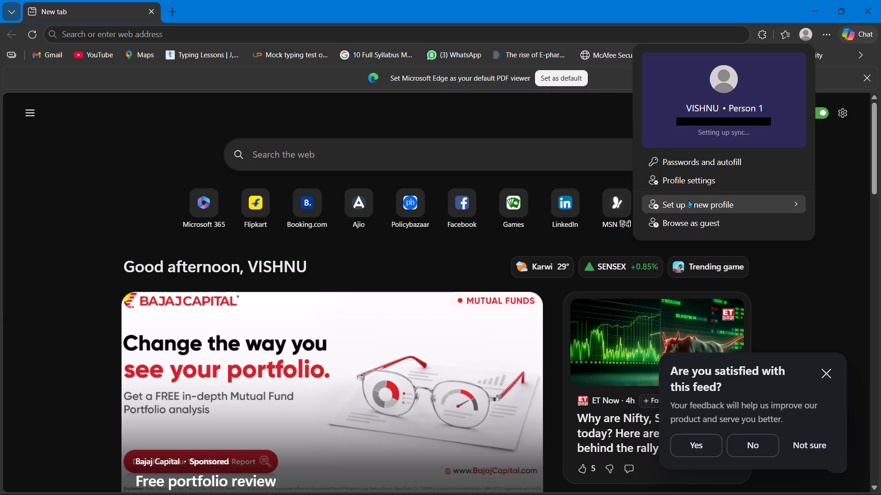
{"action": "left_click", "coordinate": [683, 172]}
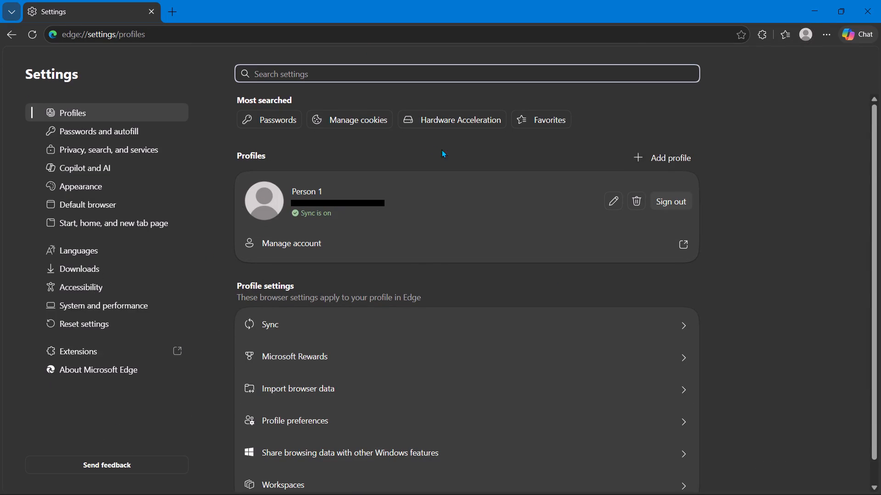
{"action": "left_click", "coordinate": [0, 32]}
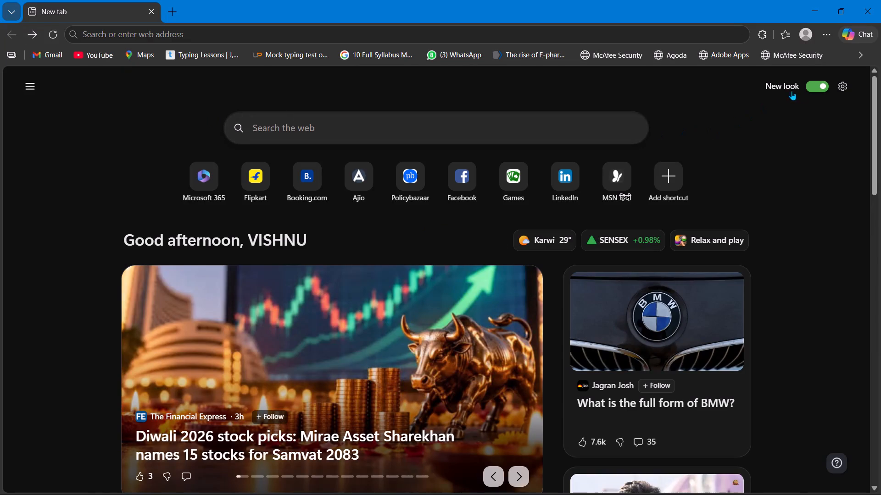
{"action": "left_click", "coordinate": [849, 82]}
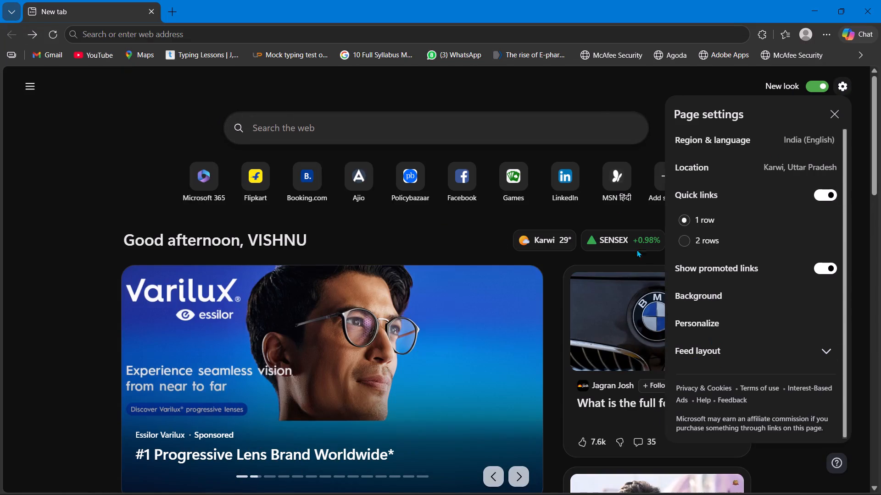
{"action": "left_click", "coordinate": [599, 113]}
{"action": "left_click", "coordinate": [810, 39]}
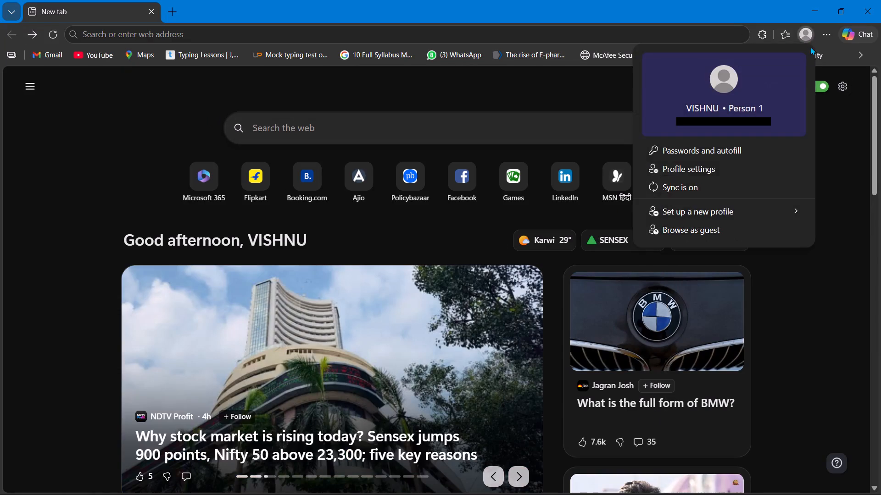
{"action": "left_click", "coordinate": [502, 106]}
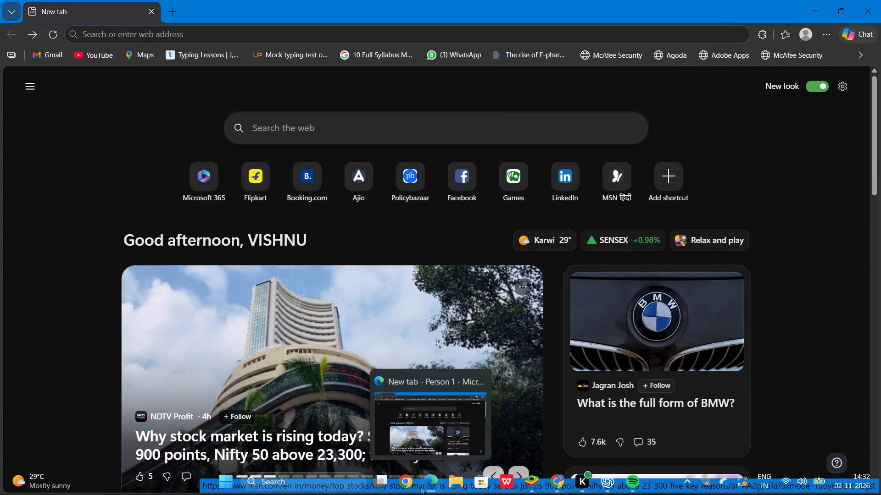
Switch to Google Chrome, add a new profile and start signing in to it.
{"action": "left_click", "coordinate": [410, 481]}
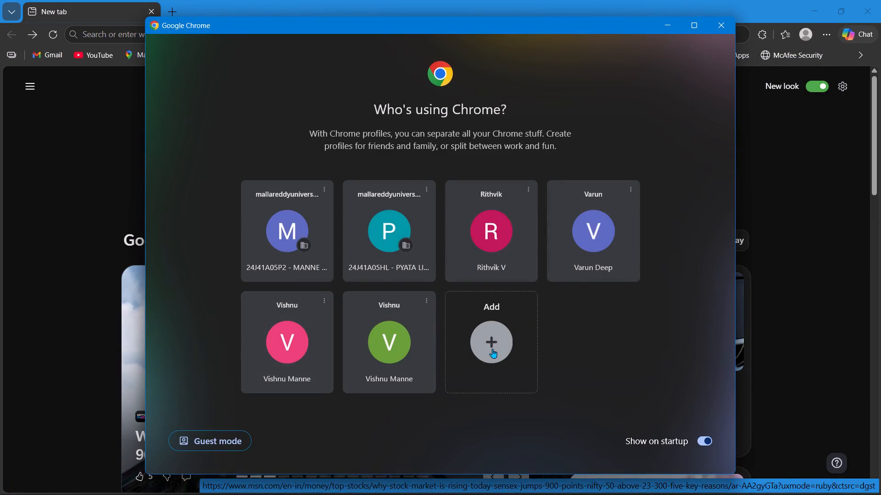
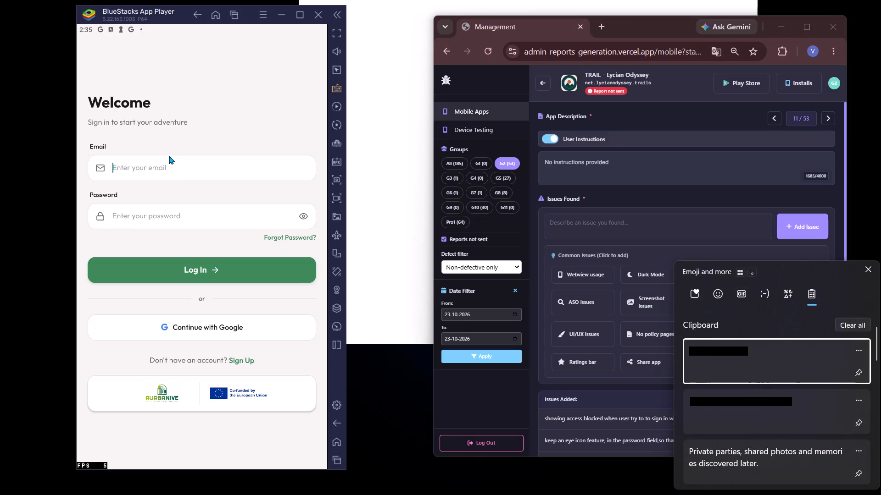
{"action": "scroll", "coordinate": [774, 395], "scroll_direction": "down", "scroll_amount": 8}
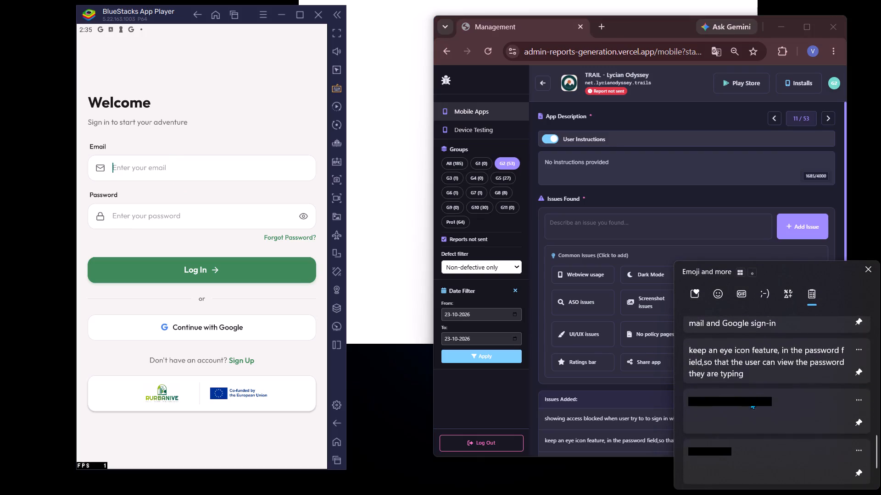
{"action": "left_click", "coordinate": [751, 400]}
{"action": "key", "text": "ctrl+v"}
Enter the saved account password and log in to Lycian Odyssey.
{"action": "left_click", "coordinate": [220, 211]}
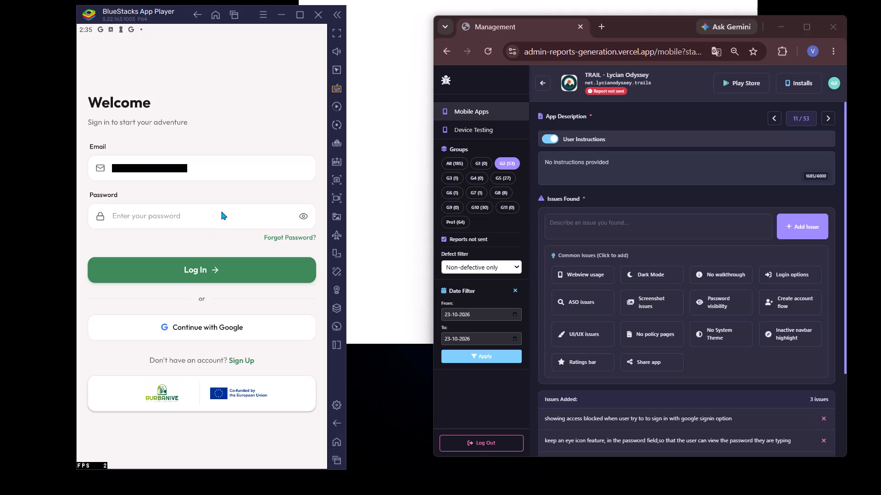
{"action": "key", "text": "super+v"}
{"action": "scroll", "coordinate": [688, 405], "scroll_direction": "down", "scroll_amount": 8}
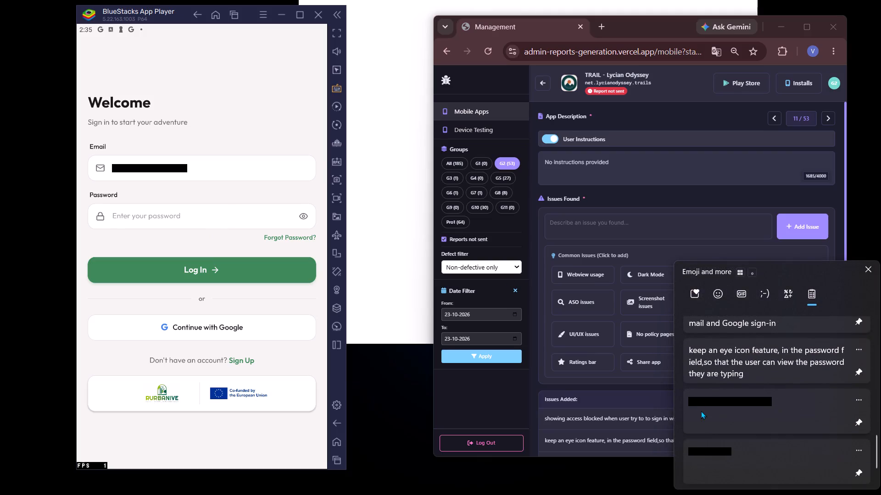
{"action": "left_click", "coordinate": [712, 446]}
{"action": "key", "text": "ctrl+v"}
{"action": "left_click", "coordinate": [259, 275]}
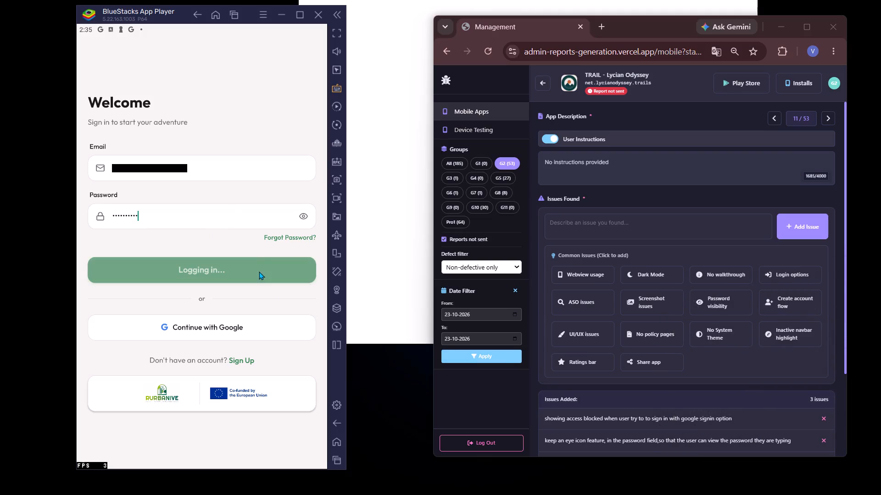
Add the Create account flow common issue to the TRAIL - Lycian Odyssey report.
{"action": "left_click", "coordinate": [775, 306]}
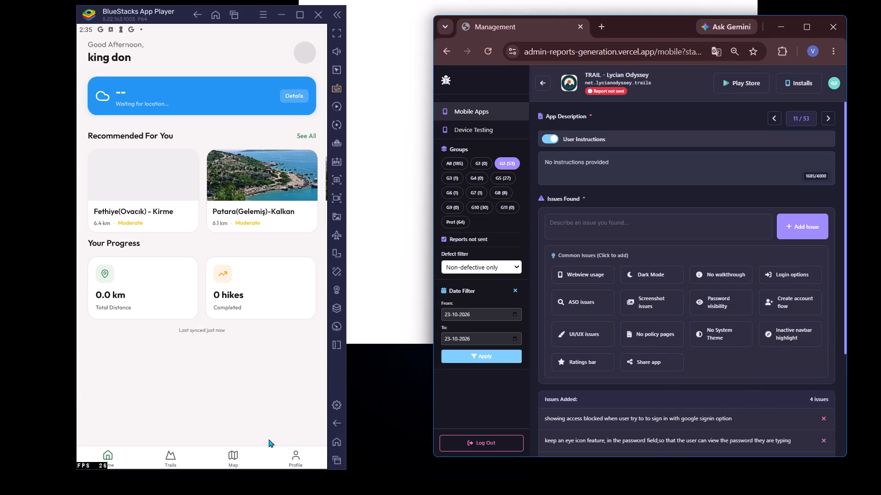
Examine Lycian Odyssey's Profile page, including its account options and the Privacy & Security settings.
{"action": "left_click", "coordinate": [288, 456]}
{"action": "scroll", "coordinate": [198, 179], "scroll_direction": "down", "scroll_amount": 3}
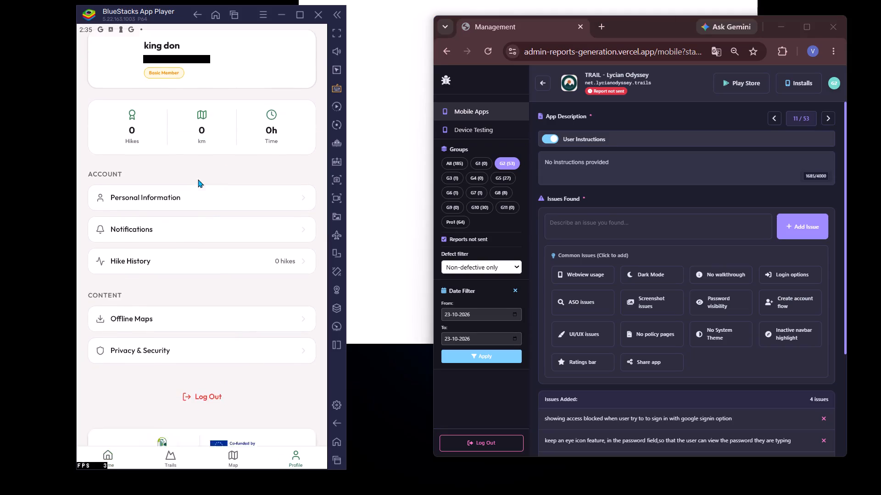
{"action": "left_click", "coordinate": [193, 101]}
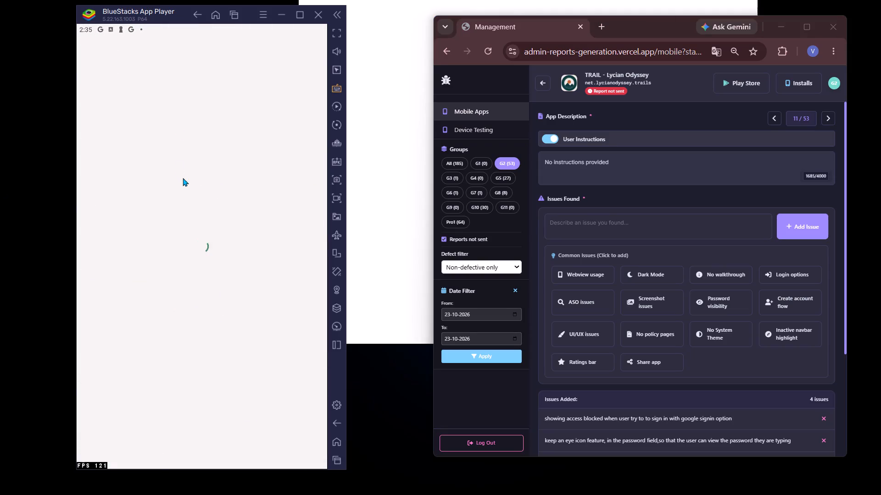
{"action": "left_click", "coordinate": [95, 56]}
{"action": "scroll", "coordinate": [195, 187], "scroll_direction": "up", "scroll_amount": 4}
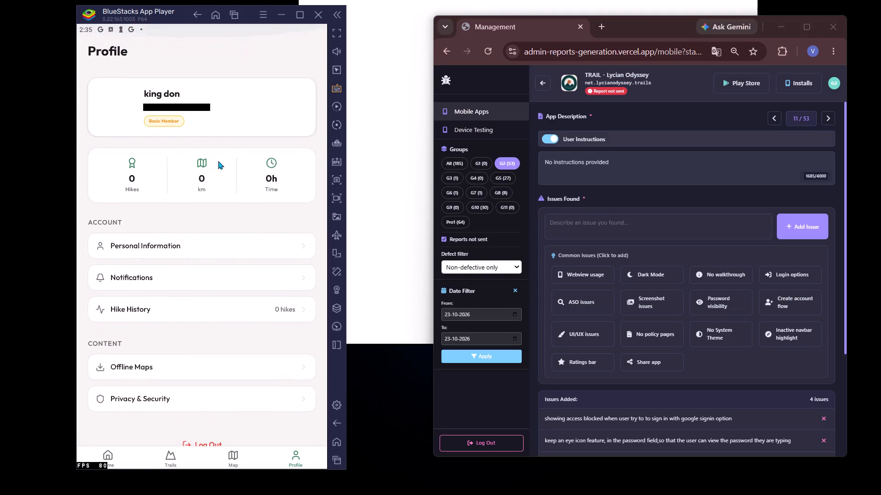
{"action": "scroll", "coordinate": [218, 163], "scroll_direction": "down", "scroll_amount": 2}
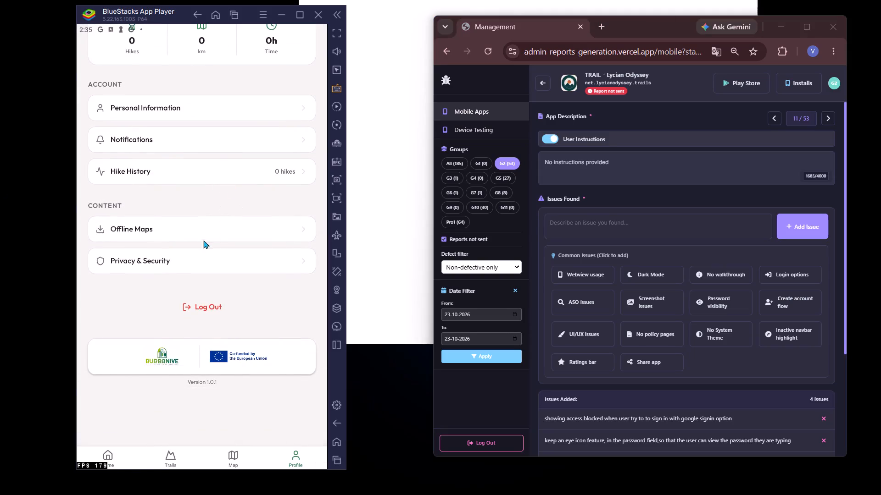
{"action": "left_click", "coordinate": [210, 255]}
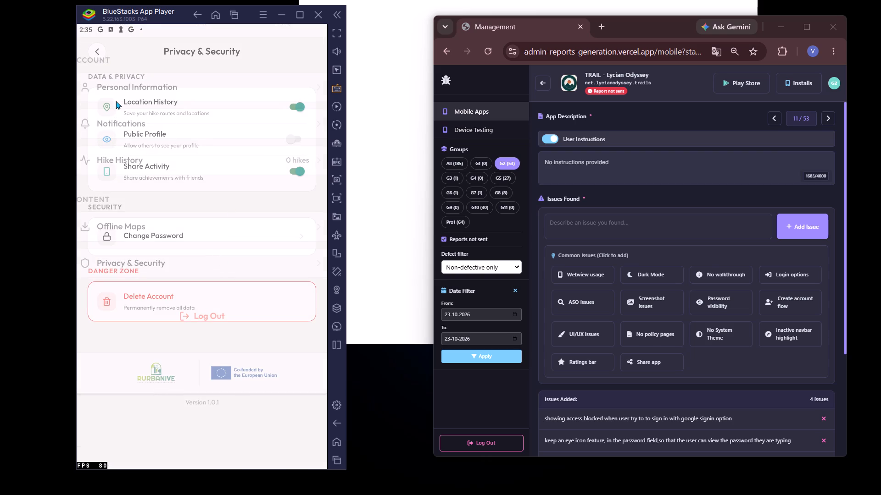
{"action": "left_click", "coordinate": [114, 42]}
{"action": "left_click", "coordinate": [93, 54]}
Log out of the Lycian Odyssey account.
{"action": "left_click", "coordinate": [203, 307]}
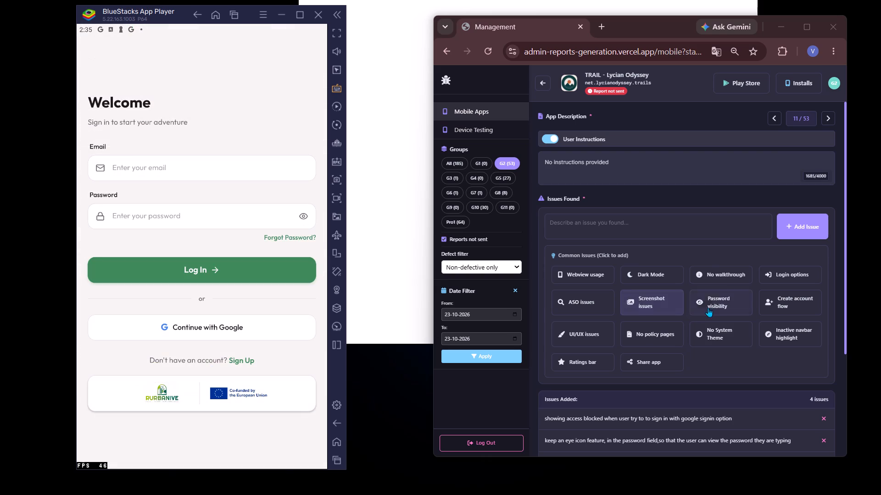
Add the Dark Mode, Ratings bar and No walkthrough common issues to the TRAIL - Lycian Odyssey report.
{"action": "left_click", "coordinate": [664, 264]}
{"action": "left_click", "coordinate": [664, 276]}
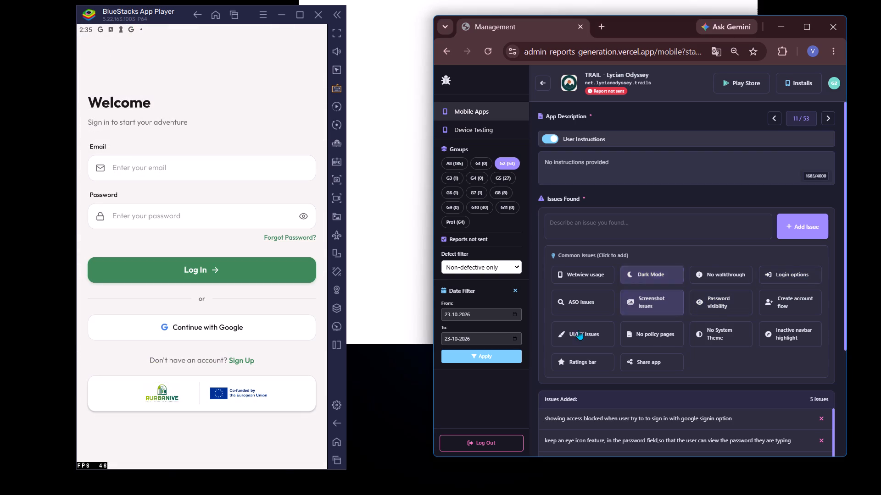
{"action": "left_click", "coordinate": [571, 356]}
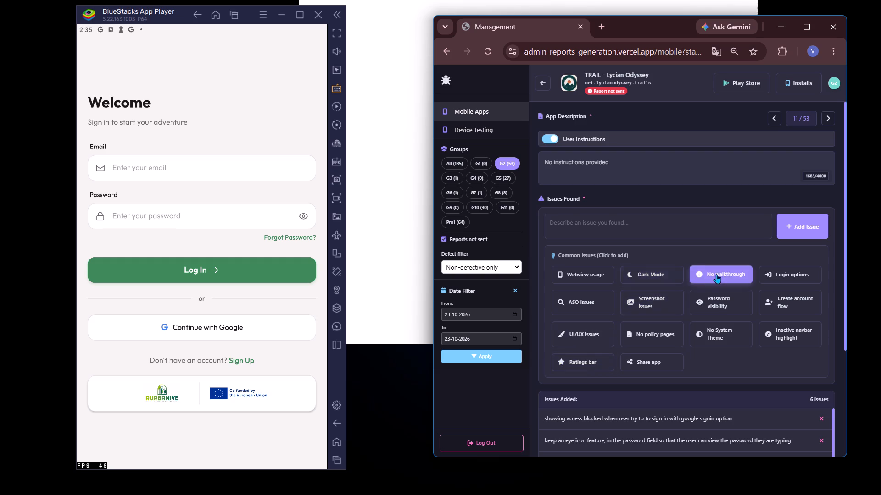
{"action": "left_click", "coordinate": [716, 274]}
Review the added issues, and generate and email the TRAIL - Lycian Odyssey report.
{"action": "scroll", "coordinate": [678, 297], "scroll_direction": "down", "scroll_amount": 1}
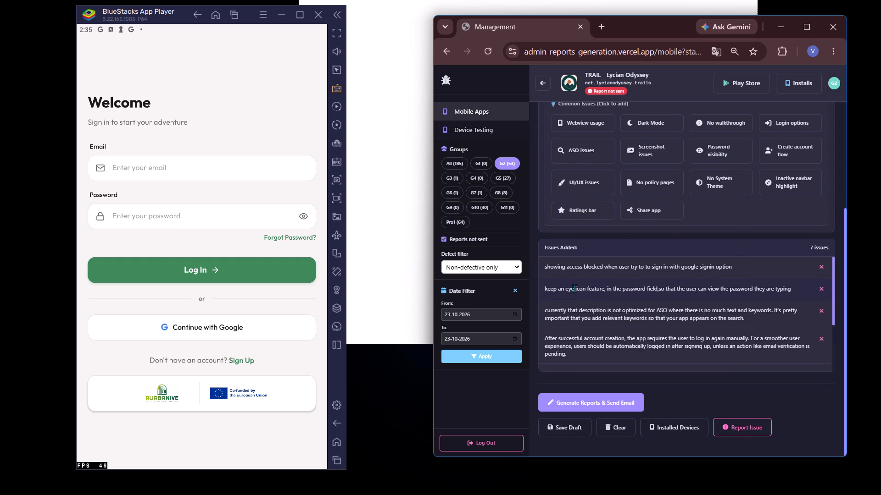
{"action": "scroll", "coordinate": [574, 288], "scroll_direction": "up", "scroll_amount": 1}
{"action": "scroll", "coordinate": [574, 288], "scroll_direction": "down", "scroll_amount": 2}
{"action": "scroll", "coordinate": [585, 307], "scroll_direction": "up", "scroll_amount": 1}
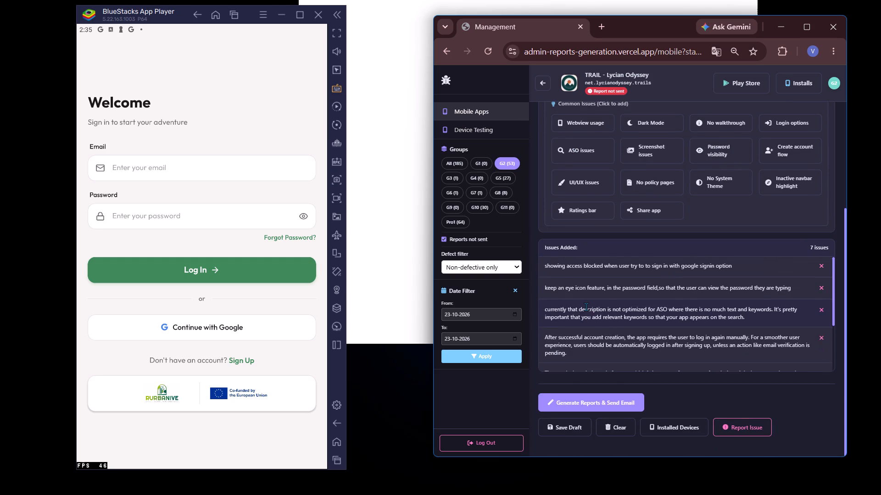
{"action": "scroll", "coordinate": [651, 324], "scroll_direction": "down", "scroll_amount": 1}
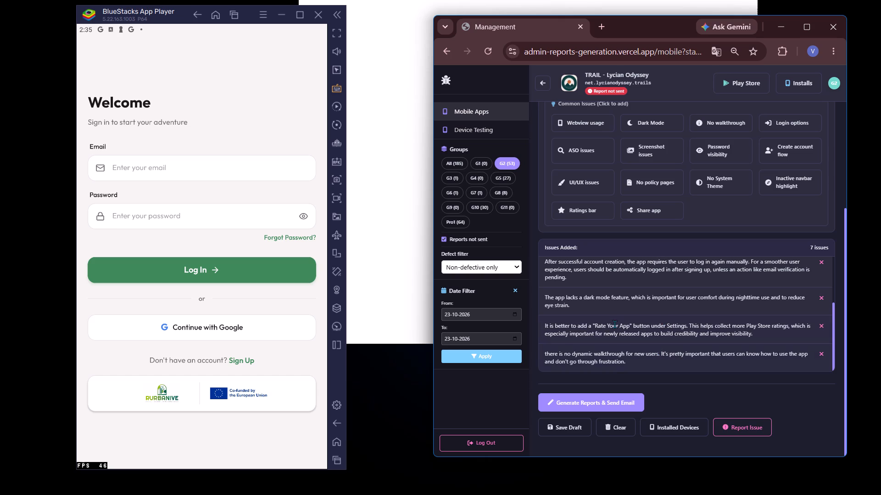
{"action": "left_click", "coordinate": [631, 399]}
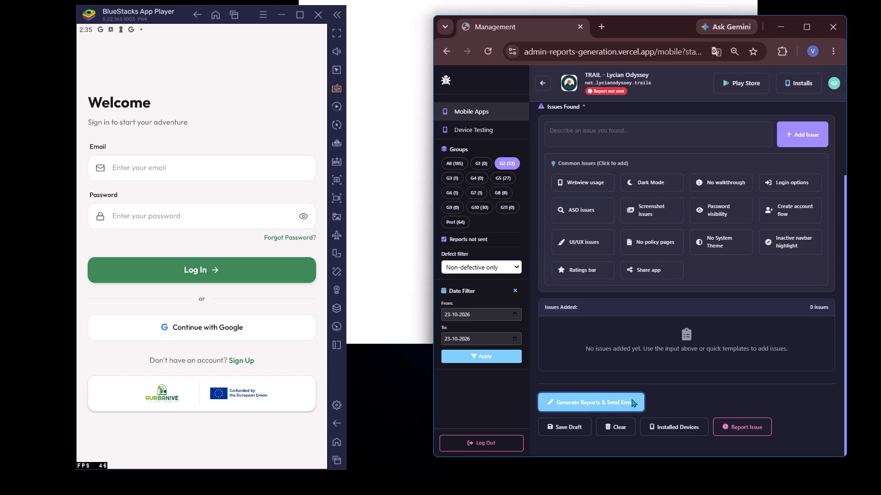
Uninstall Lycian Odyssey through its Play Store page in BlueStacks.
{"action": "left_click", "coordinate": [335, 462]}
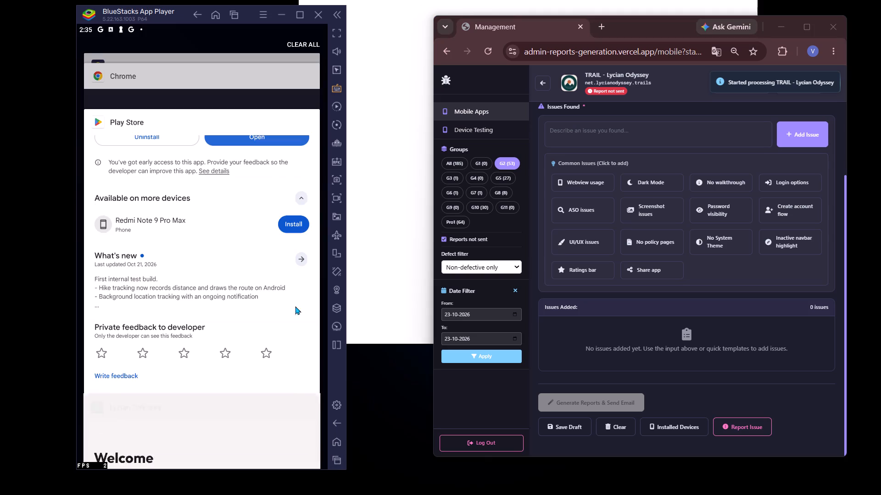
{"action": "left_click", "coordinate": [202, 216]}
{"action": "left_click", "coordinate": [135, 63]}
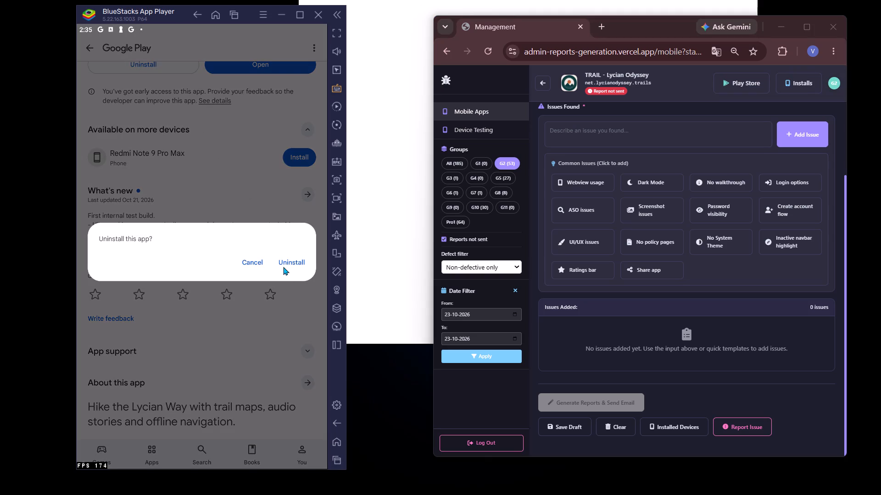
{"action": "left_click", "coordinate": [284, 265]}
Advance to Playstack, app 12 of 53, in the report manager both inside BlueStacks and in desktop Chrome.
{"action": "left_click", "coordinate": [333, 459]}
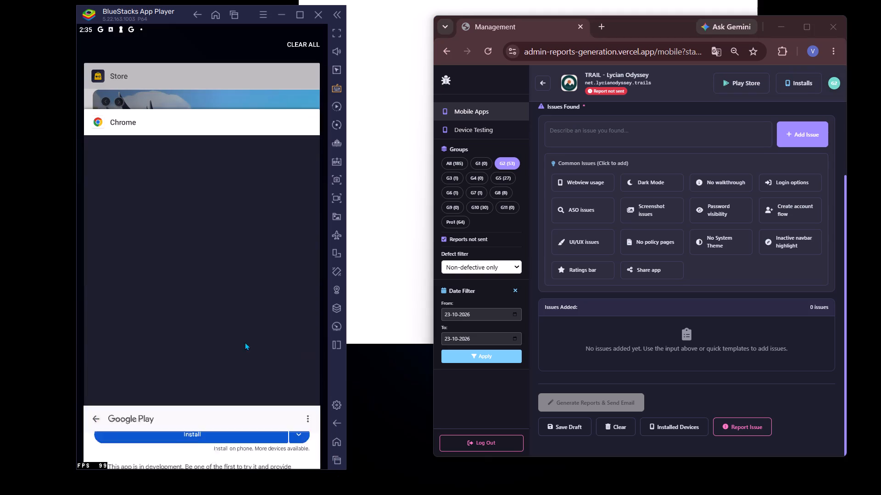
{"action": "left_click", "coordinate": [257, 286]}
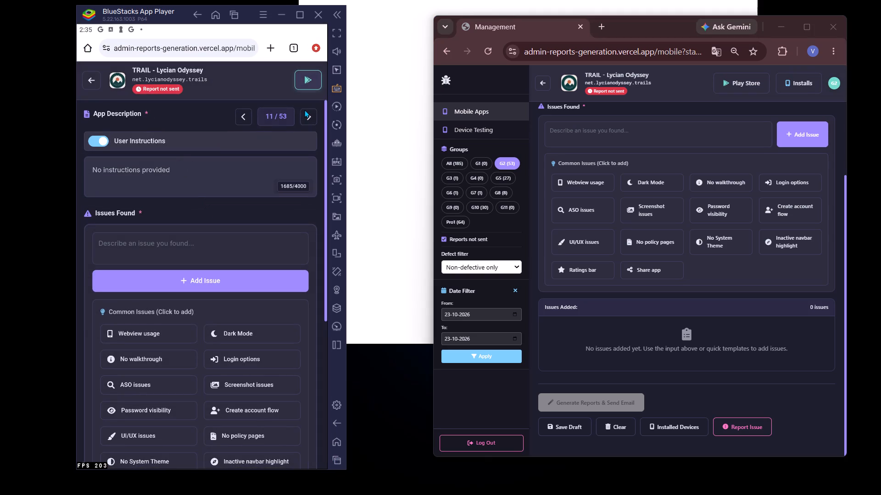
{"action": "left_click", "coordinate": [305, 110]}
{"action": "scroll", "coordinate": [741, 194], "scroll_direction": "up", "scroll_amount": 4}
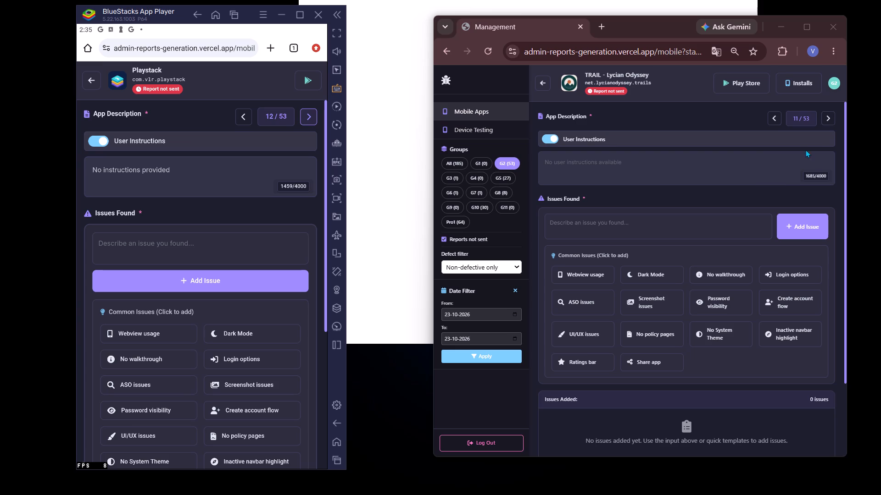
{"action": "left_click", "coordinate": [829, 116]}
Open Playstack's Play Store listing in BlueStacks and examine its update notes, description and screenshots.
{"action": "left_click", "coordinate": [313, 77]}
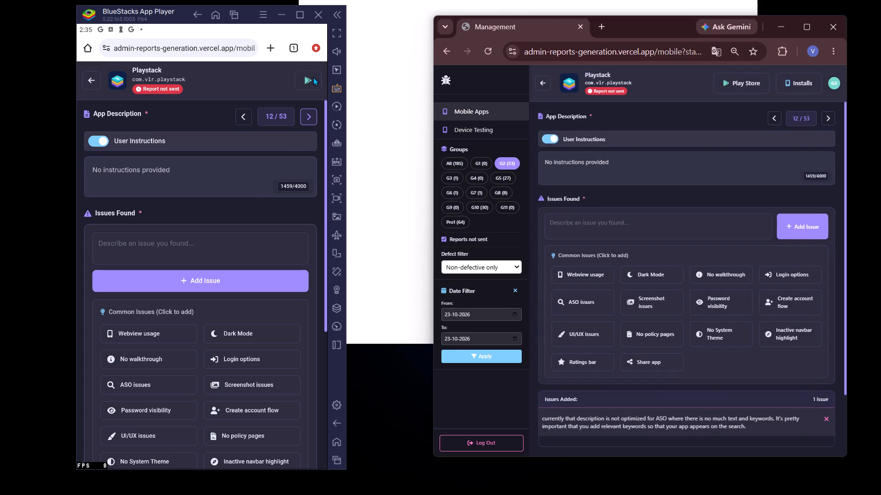
{"action": "scroll", "coordinate": [230, 192], "scroll_direction": "down", "scroll_amount": 10}
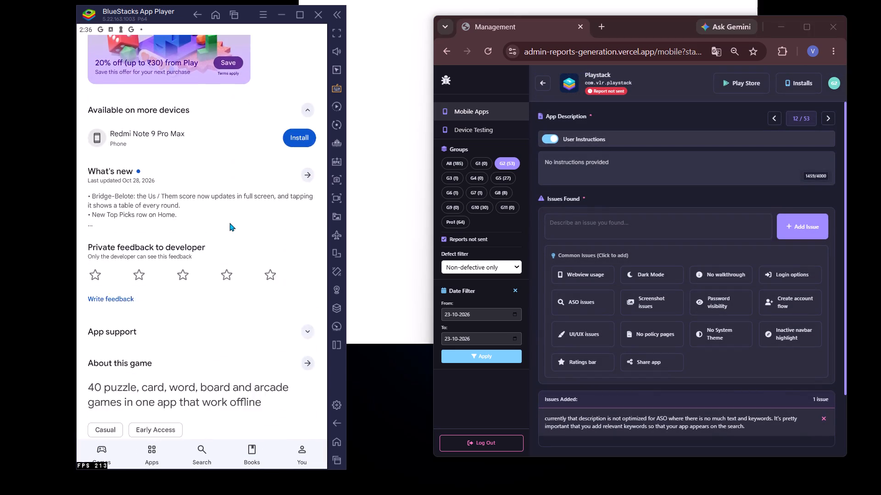
{"action": "scroll", "coordinate": [229, 226], "scroll_direction": "down", "scroll_amount": 2}
{"action": "left_click_drag", "start_coordinate": [258, 227], "coordinate": [1, 252]}
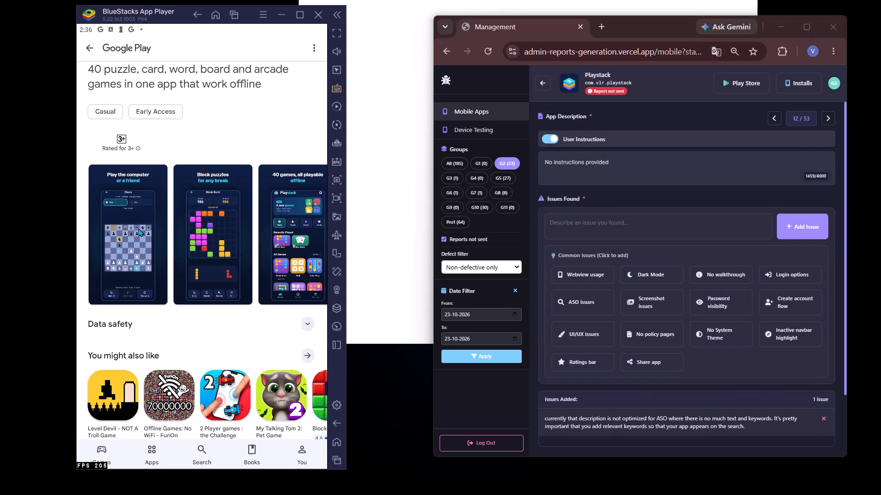
{"action": "left_click_drag", "start_coordinate": [206, 215], "coordinate": [41, 240]}
{"action": "left_click_drag", "start_coordinate": [211, 219], "coordinate": [79, 214]}
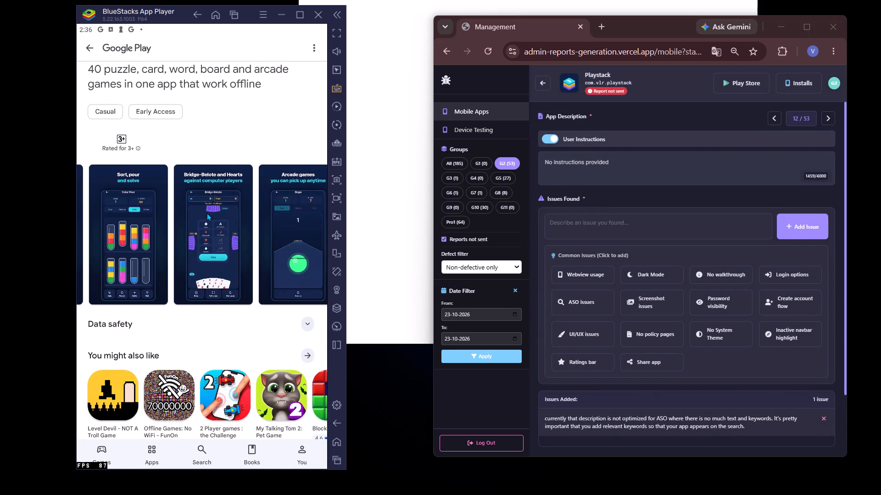
{"action": "left_click_drag", "start_coordinate": [216, 215], "coordinate": [139, 233]}
{"action": "left_click_drag", "start_coordinate": [221, 215], "coordinate": [8, 243]}
{"action": "left_click_drag", "start_coordinate": [254, 132], "coordinate": [197, 494]}
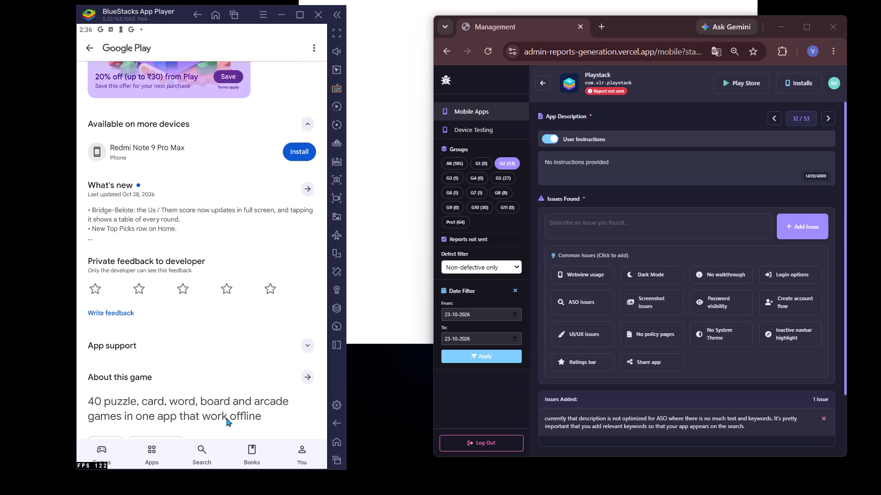
{"action": "left_click_drag", "start_coordinate": [265, 157], "coordinate": [226, 388]}
Launch Playstack and examine its Settings page, returning to the home screen.
{"action": "left_click", "coordinate": [276, 105]}
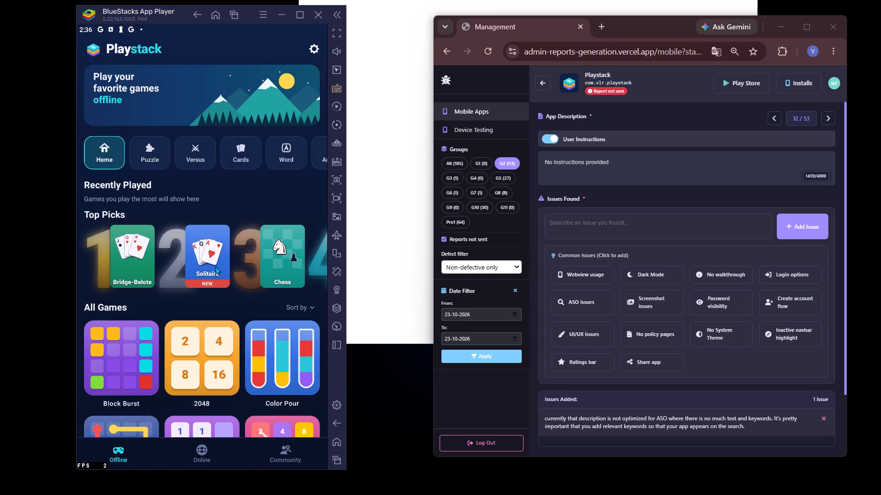
{"action": "left_click", "coordinate": [315, 47]}
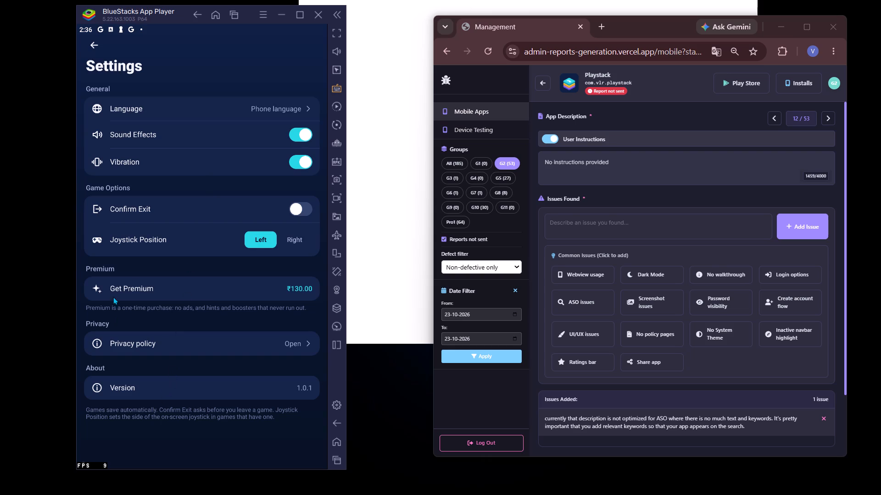
{"action": "left_click", "coordinate": [97, 44]}
Test Block Burst by placing the blue, yellow and orange pieces on the board, and return to Playstack's home screen.
{"action": "left_click", "coordinate": [121, 335]}
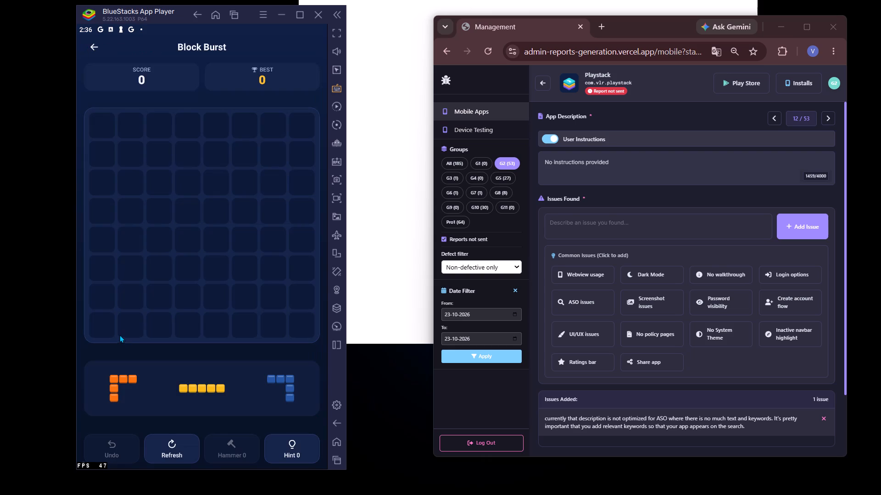
{"action": "left_click_drag", "start_coordinate": [286, 379], "coordinate": [263, 247]}
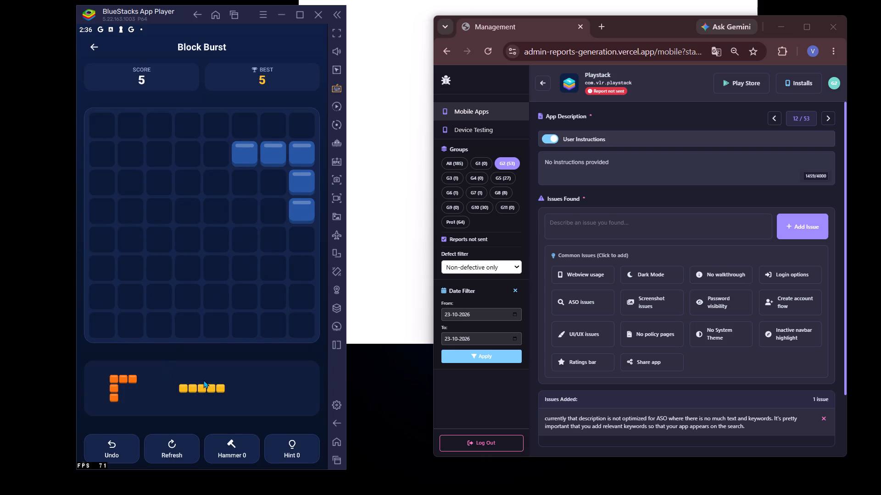
{"action": "left_click_drag", "start_coordinate": [202, 387], "coordinate": [198, 255]}
{"action": "left_click_drag", "start_coordinate": [124, 374], "coordinate": [217, 306]}
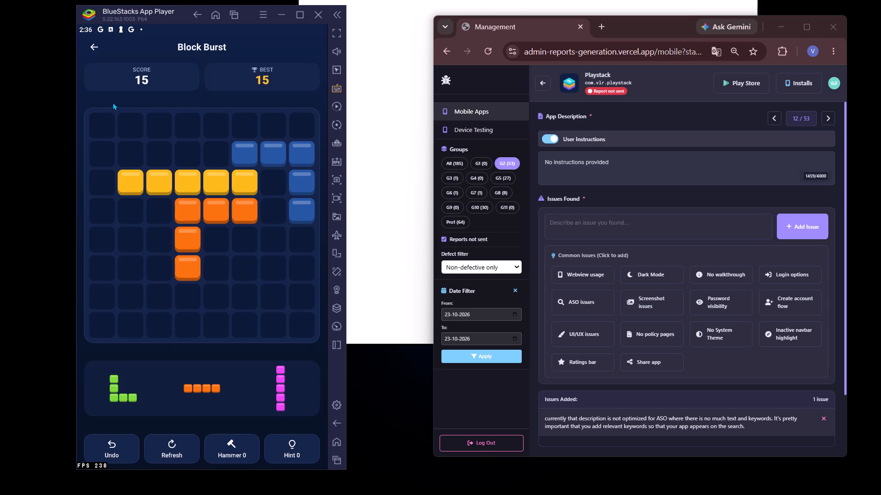
{"action": "left_click", "coordinate": [98, 47]}
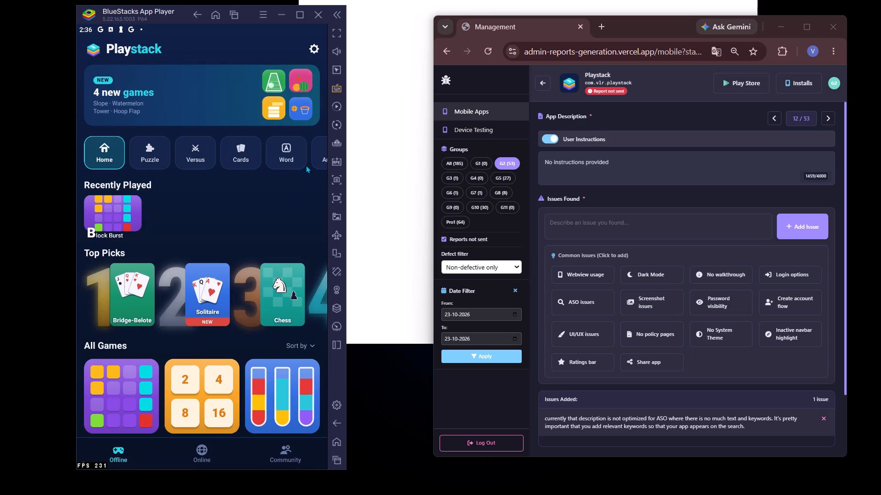
Check Playstack's Settings page in BlueStacks and add the Ratings bar common issue to its report in desktop Chrome.
{"action": "left_click", "coordinate": [313, 55]}
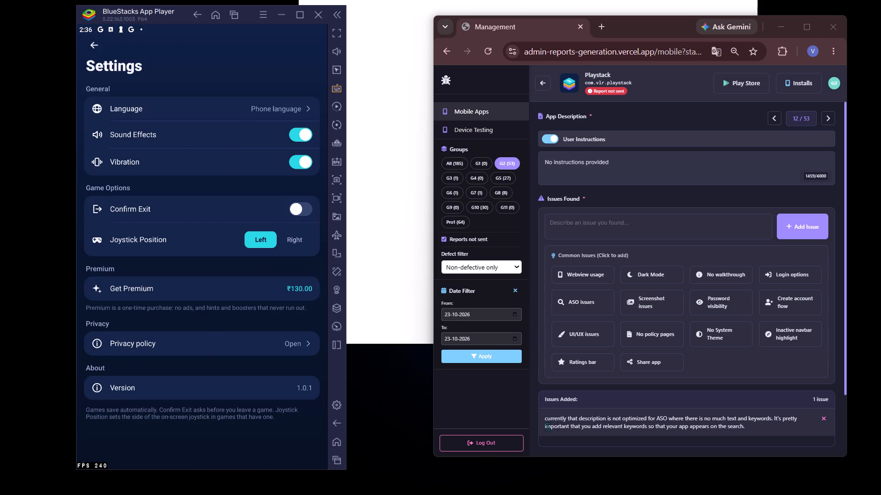
{"action": "left_click", "coordinate": [584, 360]}
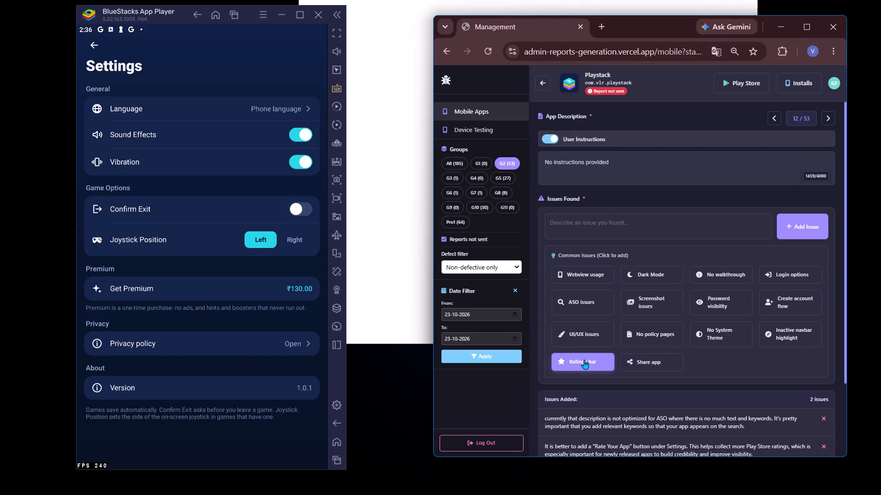
Add the saved clipboard text about missing Dark Mode, Light Mode and System Default theme options as a Playstack issue.
{"action": "left_click", "coordinate": [600, 217]}
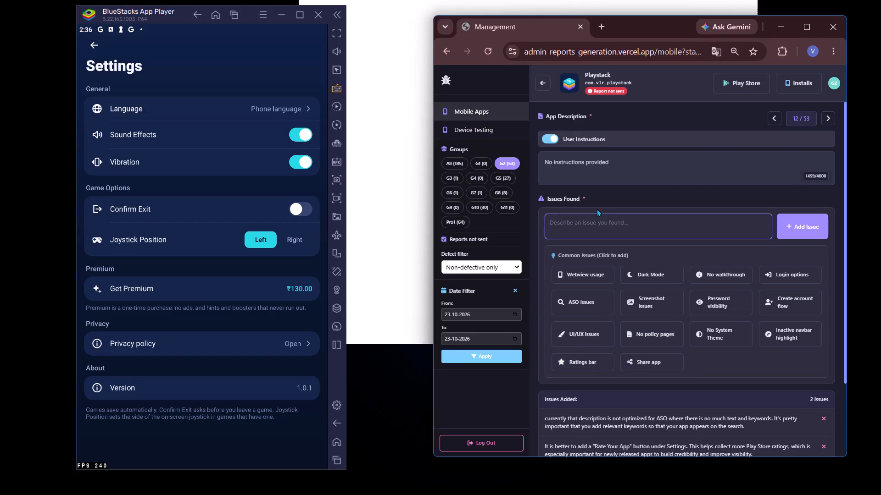
{"action": "key", "text": "super+v"}
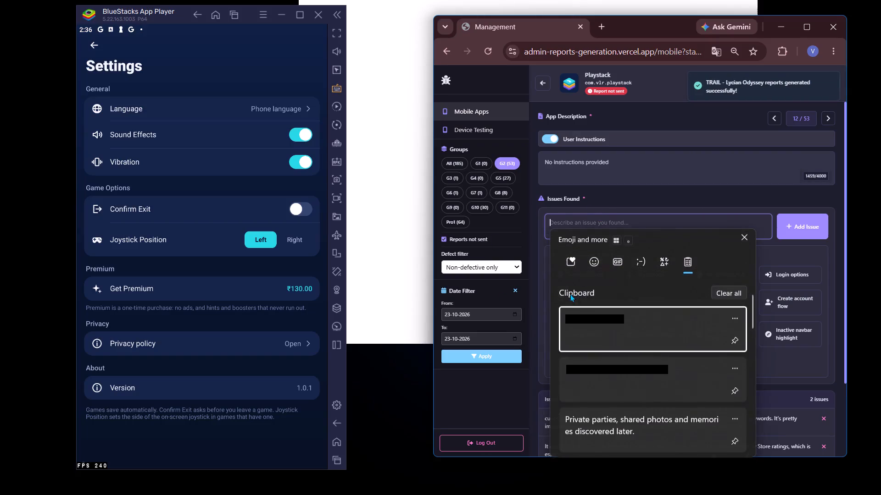
{"action": "scroll", "coordinate": [658, 367], "scroll_direction": "down", "scroll_amount": 6}
{"action": "scroll", "coordinate": [667, 394], "scroll_direction": "up", "scroll_amount": 1}
{"action": "scroll", "coordinate": [671, 383], "scroll_direction": "down", "scroll_amount": 9}
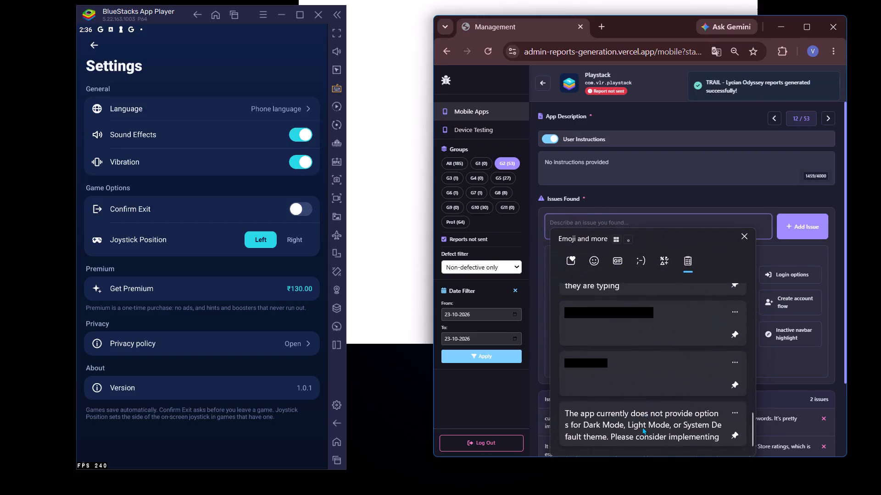
{"action": "left_click", "coordinate": [642, 427]}
{"action": "key", "text": "ctrl+v"}
{"action": "left_click", "coordinate": [807, 228]}
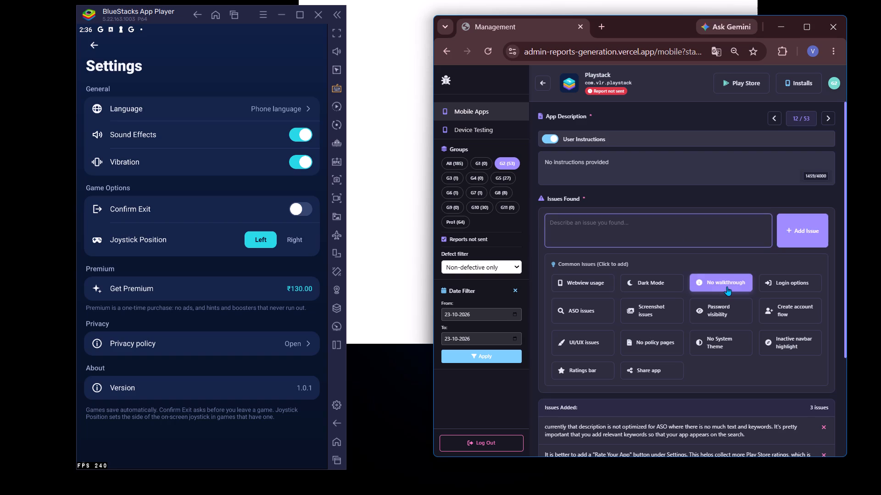
Add the No walkthrough common issue, and generate and email Playstack's reports.
{"action": "left_click_drag", "start_coordinate": [730, 286], "coordinate": [730, 282]}
{"action": "scroll", "coordinate": [723, 262], "scroll_direction": "down", "scroll_amount": 3}
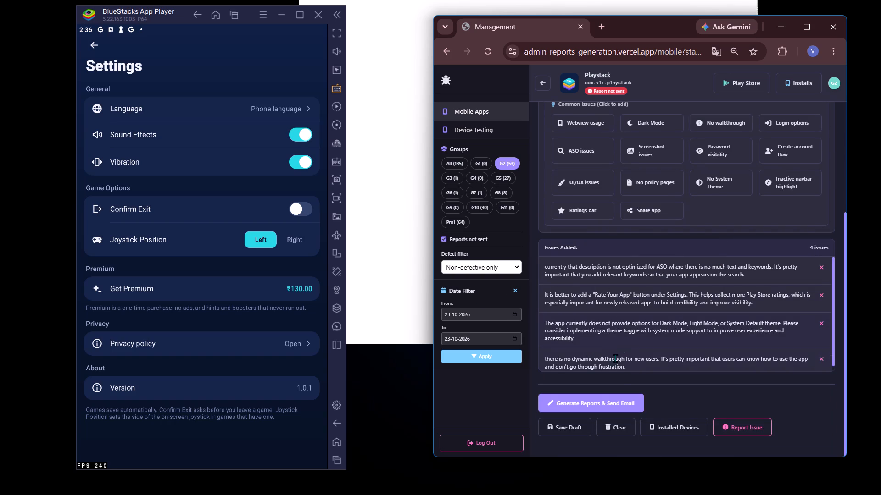
{"action": "left_click", "coordinate": [619, 394]}
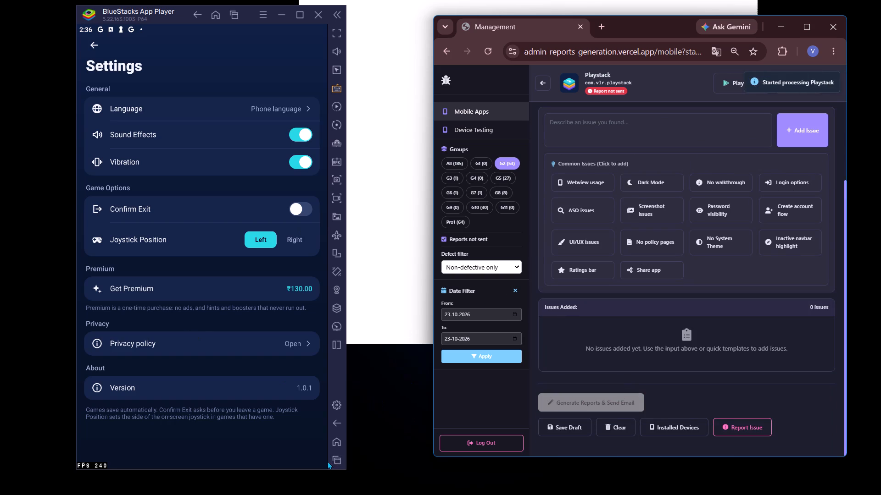
Uninstall Playstack from its Play Store listing in BlueStacks.
{"action": "left_click_drag", "start_coordinate": [330, 459], "coordinate": [335, 458]}
{"action": "left_click", "coordinate": [167, 247]}
{"action": "left_click", "coordinate": [163, 110]}
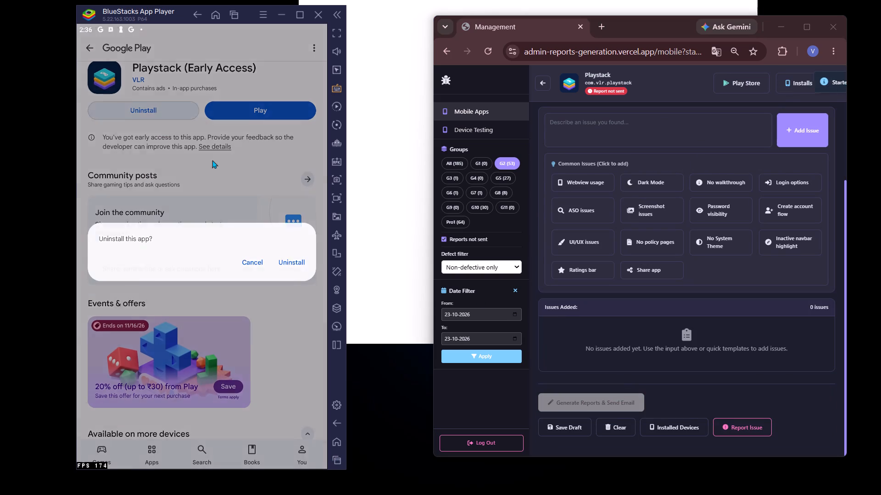
{"action": "left_click", "coordinate": [284, 265]}
Advance to Sudoku: Daily Logic, app 13 of 53, in the report manager inside BlueStacks.
{"action": "left_click_drag", "start_coordinate": [333, 466], "coordinate": [329, 466]}
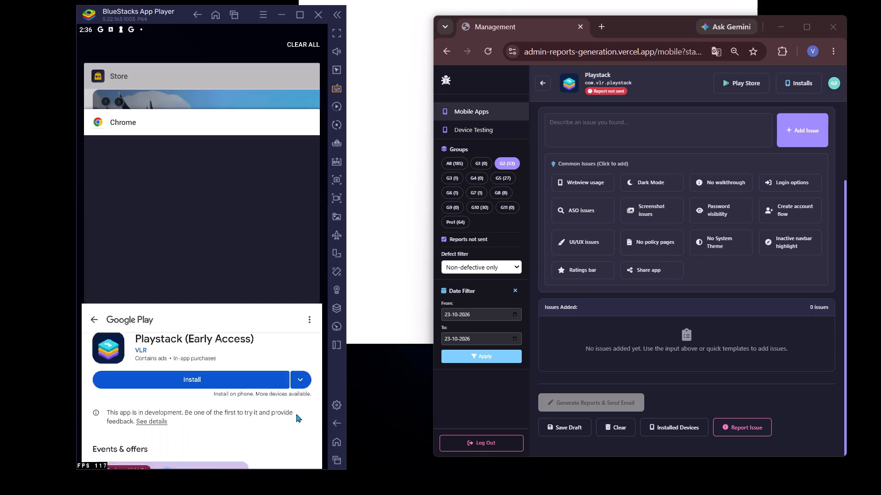
{"action": "left_click", "coordinate": [252, 242]}
{"action": "left_click", "coordinate": [299, 122]}
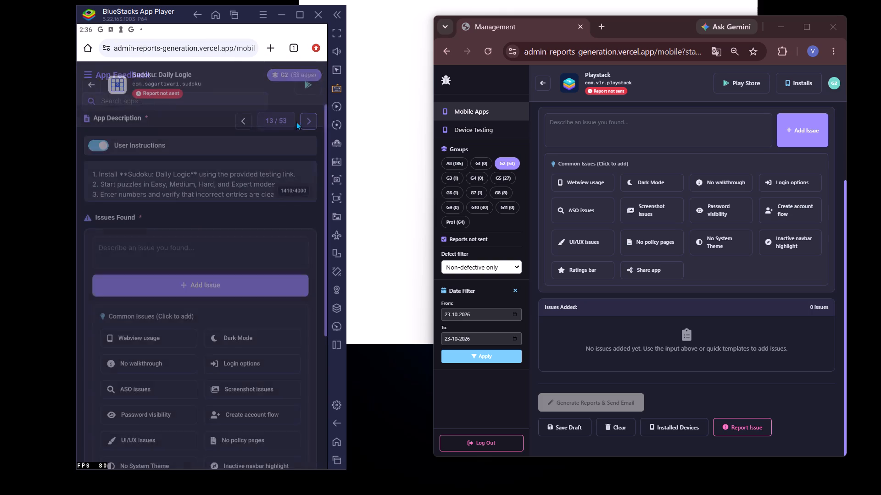
Open Sudoku: Daily Logic's Play Store listing and examine its update notes, description and screenshots.
{"action": "left_click", "coordinate": [313, 75]}
{"action": "left_click_drag", "start_coordinate": [218, 324], "coordinate": [257, 104]}
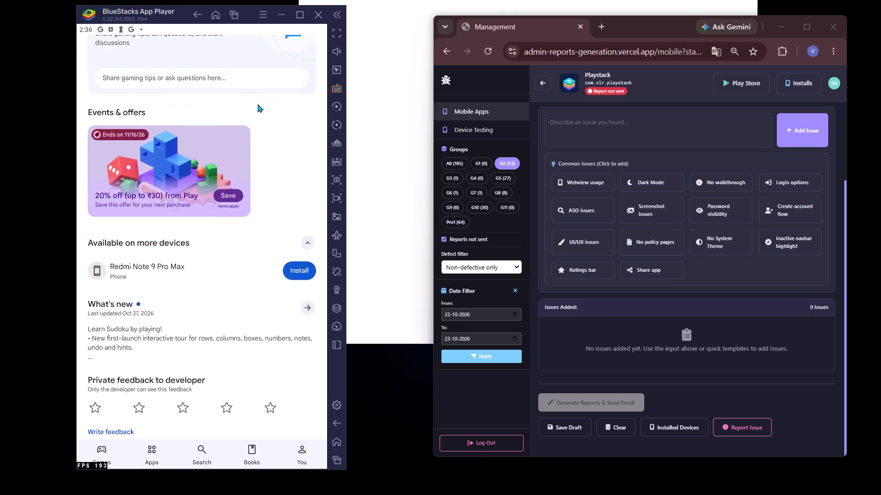
{"action": "left_click_drag", "start_coordinate": [257, 104], "coordinate": [300, 40]}
{"action": "left_click_drag", "start_coordinate": [196, 301], "coordinate": [229, 174]}
{"action": "left_click_drag", "start_coordinate": [184, 356], "coordinate": [149, 168]}
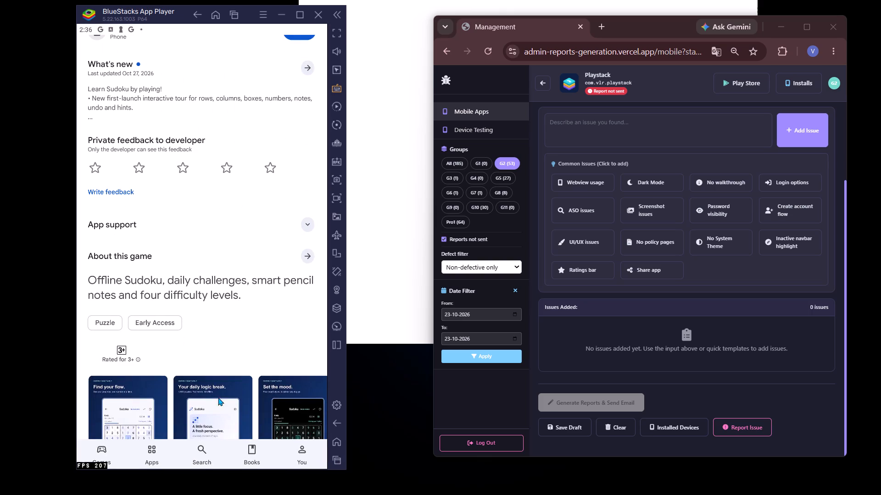
{"action": "left_click_drag", "start_coordinate": [218, 397], "coordinate": [89, 385]}
{"action": "left_click_drag", "start_coordinate": [223, 398], "coordinate": [168, 390]}
{"action": "left_click_drag", "start_coordinate": [245, 234], "coordinate": [217, 357]}
{"action": "left_click_drag", "start_coordinate": [250, 223], "coordinate": [216, 390]}
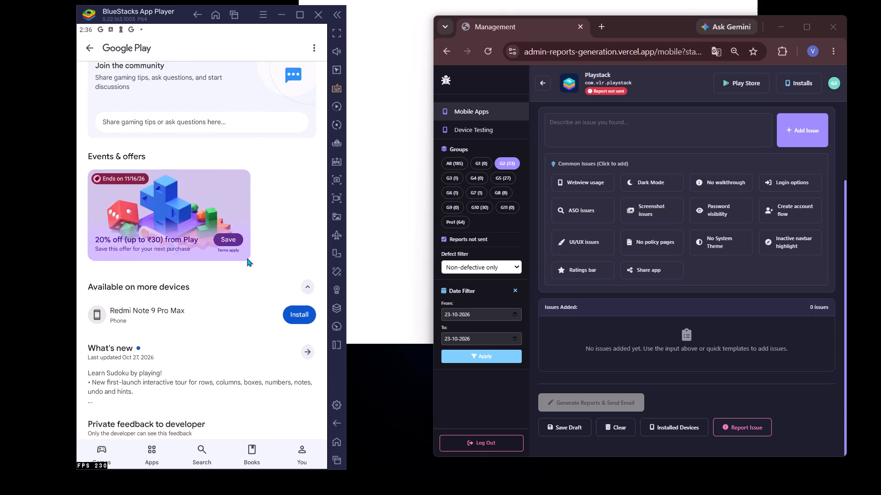
{"action": "left_click_drag", "start_coordinate": [264, 235], "coordinate": [275, 385]}
Launch the Sudoku app and complete guided practice step 1 by selecting the cell at row 1, column 9.
{"action": "left_click", "coordinate": [289, 116]}
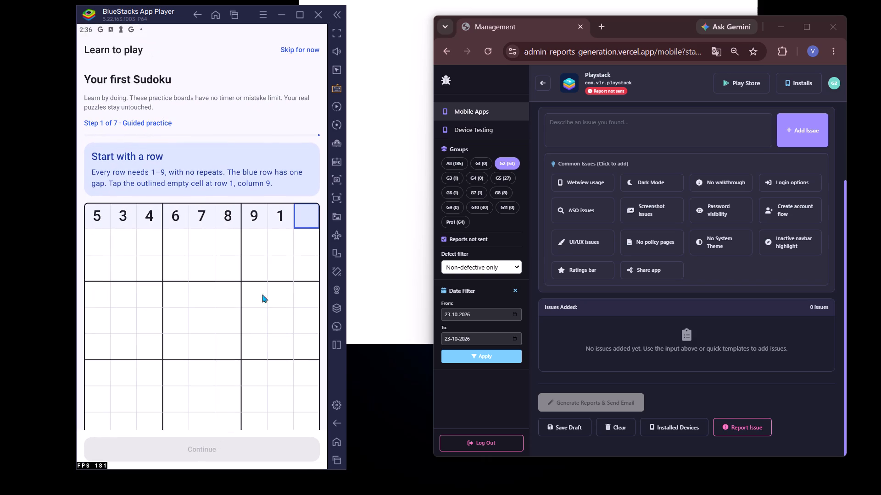
{"action": "key", "text": "2"}
{"action": "key", "text": "2"}
{"action": "key", "text": "2"}
{"action": "left_click", "coordinate": [309, 213]}
{"action": "key", "text": "2"}
{"action": "scroll", "coordinate": [217, 254], "scroll_direction": "up", "scroll_amount": 2}
{"action": "scroll", "coordinate": [274, 168], "scroll_direction": "up", "scroll_amount": 2}
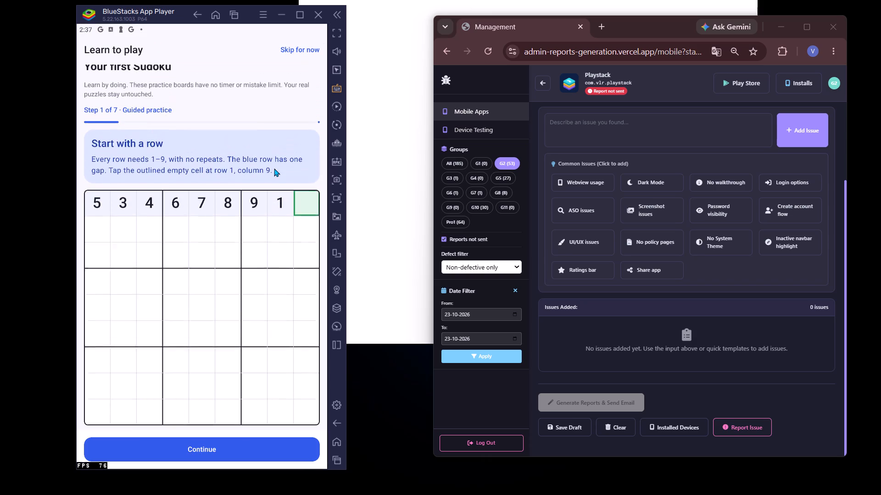
{"action": "scroll", "coordinate": [267, 181], "scroll_direction": "down", "scroll_amount": 3}
{"action": "left_click", "coordinate": [252, 450]}
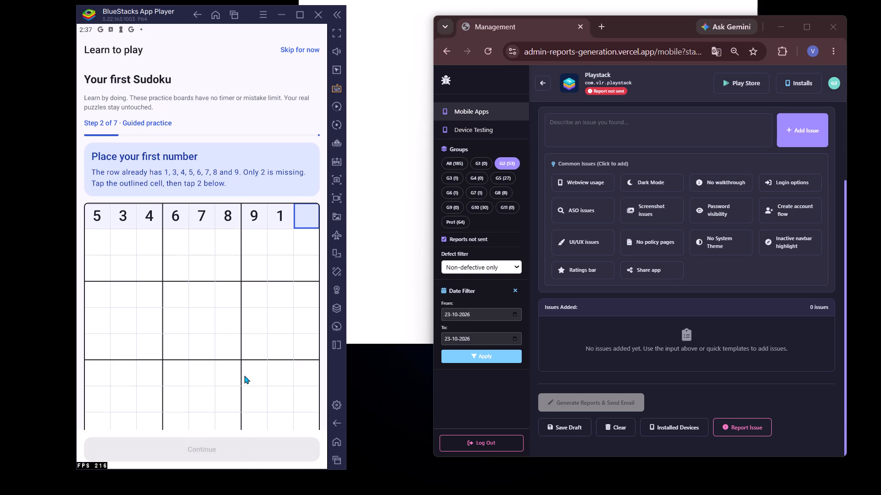
Complete guided practice step 2 by placing 2 at row 1, column 9, and skip the rest of the tutorial after continuing.
{"action": "scroll", "coordinate": [248, 367], "scroll_direction": "down", "scroll_amount": 5}
{"action": "scroll", "coordinate": [249, 364], "scroll_direction": "up", "scroll_amount": 2}
{"action": "scroll", "coordinate": [249, 362], "scroll_direction": "down", "scroll_amount": 4}
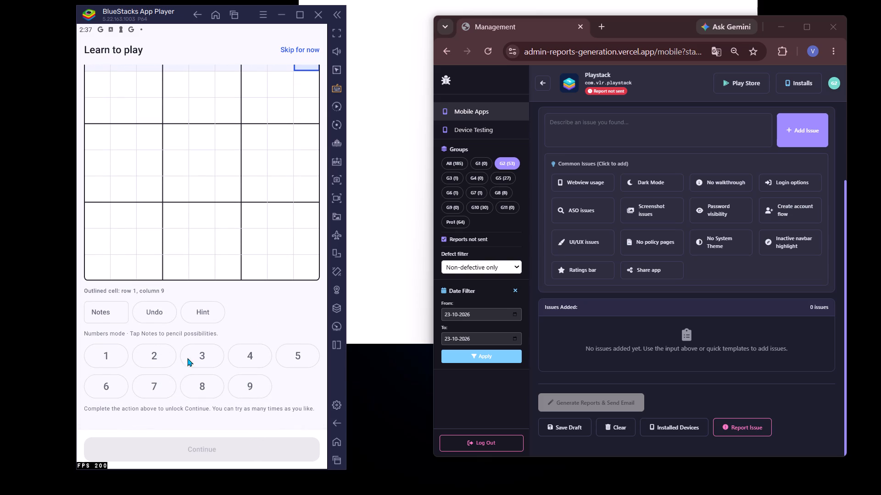
{"action": "left_click", "coordinate": [164, 354]}
{"action": "left_click_drag", "start_coordinate": [195, 457], "coordinate": [193, 451]}
{"action": "scroll", "coordinate": [237, 319], "scroll_direction": "up", "scroll_amount": 4}
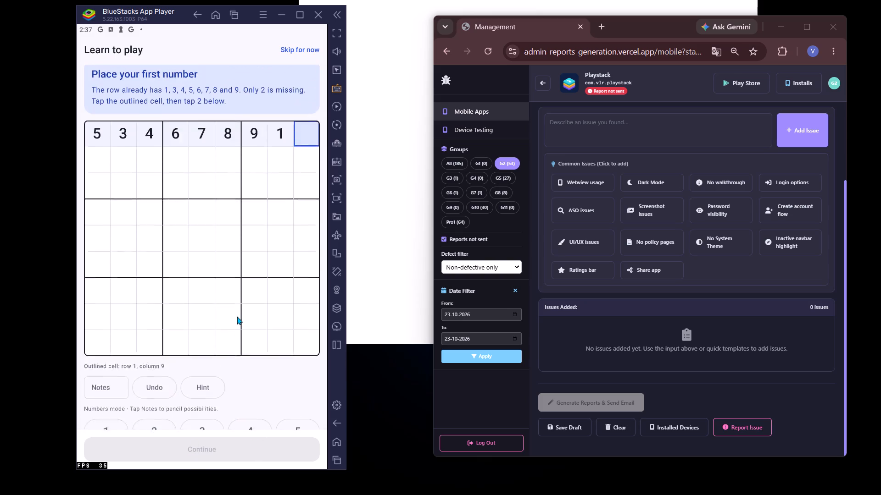
{"action": "scroll", "coordinate": [237, 316], "scroll_direction": "up", "scroll_amount": 3}
{"action": "scroll", "coordinate": [207, 268], "scroll_direction": "down", "scroll_amount": 5}
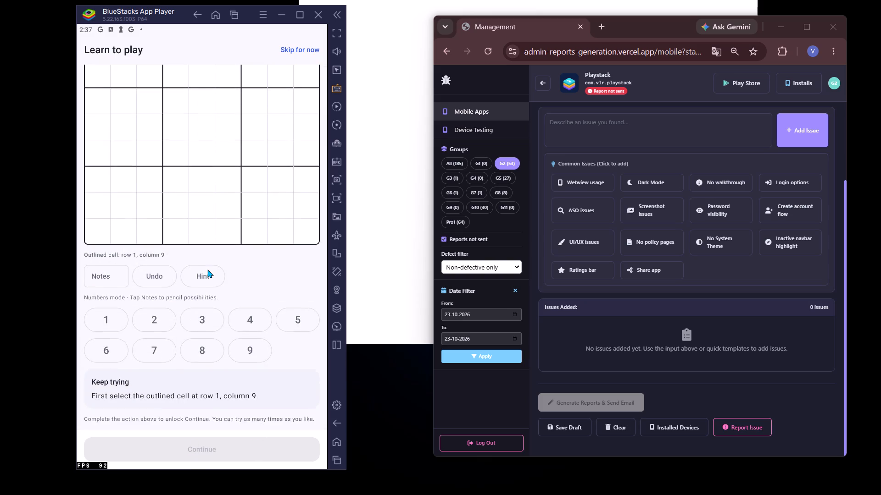
{"action": "double_click", "coordinate": [153, 303]}
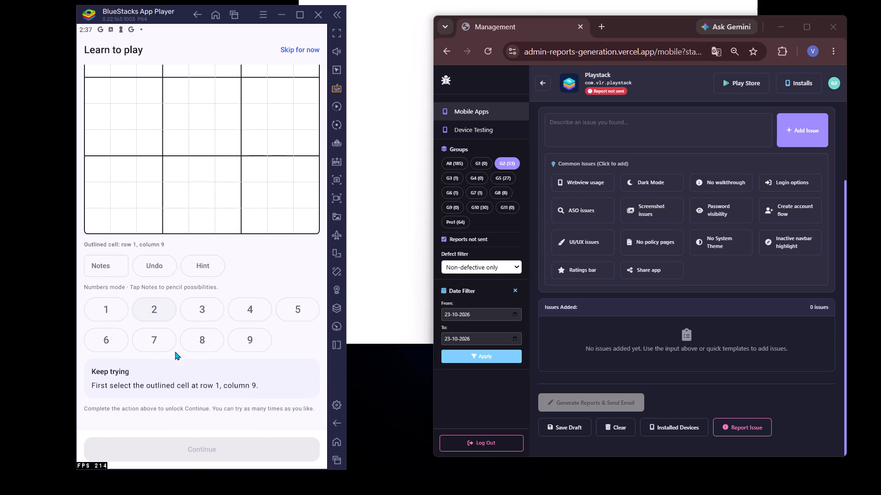
{"action": "scroll", "coordinate": [274, 320], "scroll_direction": "up", "scroll_amount": 5}
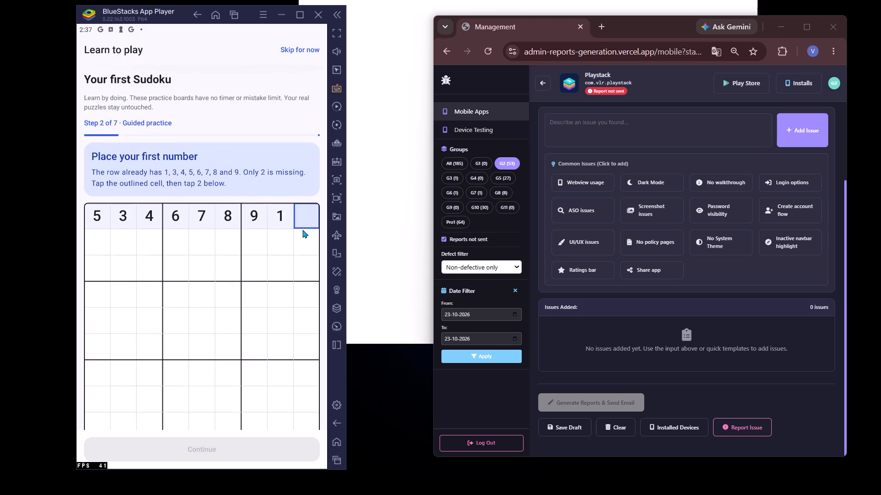
{"action": "left_click", "coordinate": [302, 230]}
{"action": "scroll", "coordinate": [271, 192], "scroll_direction": "up", "scroll_amount": 4}
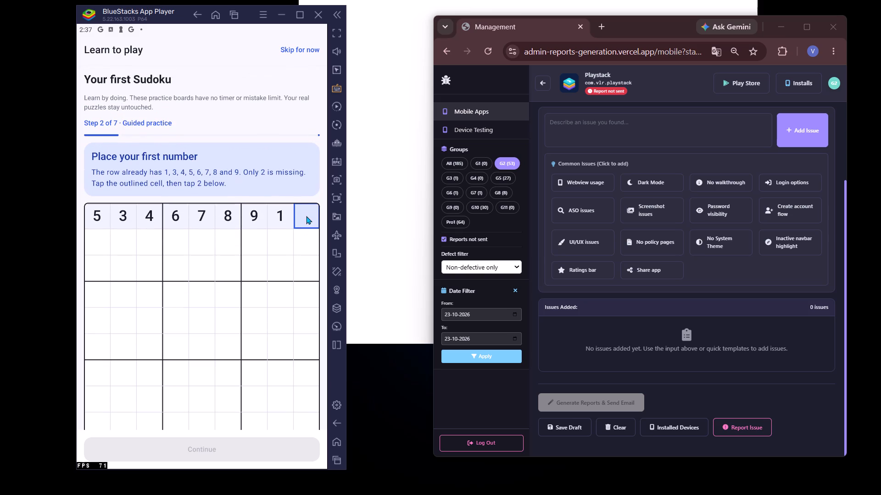
{"action": "left_click", "coordinate": [306, 214]}
{"action": "scroll", "coordinate": [253, 284], "scroll_direction": "down", "scroll_amount": 3}
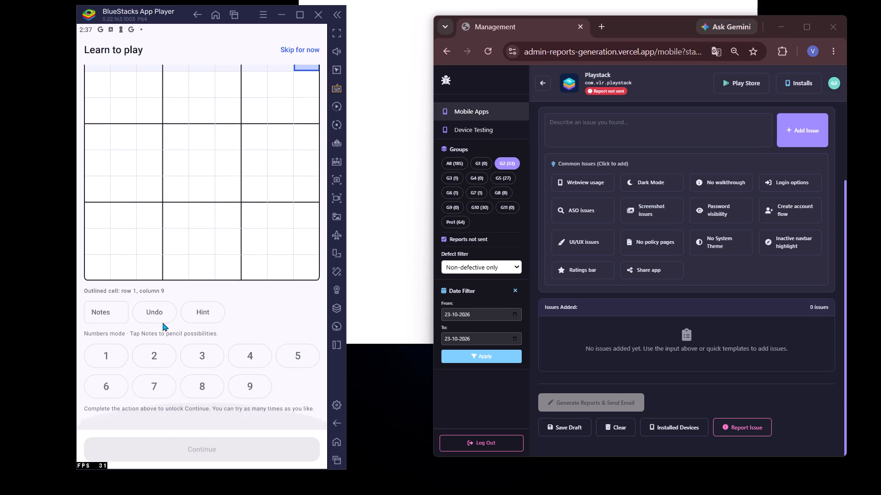
{"action": "left_click", "coordinate": [153, 349]}
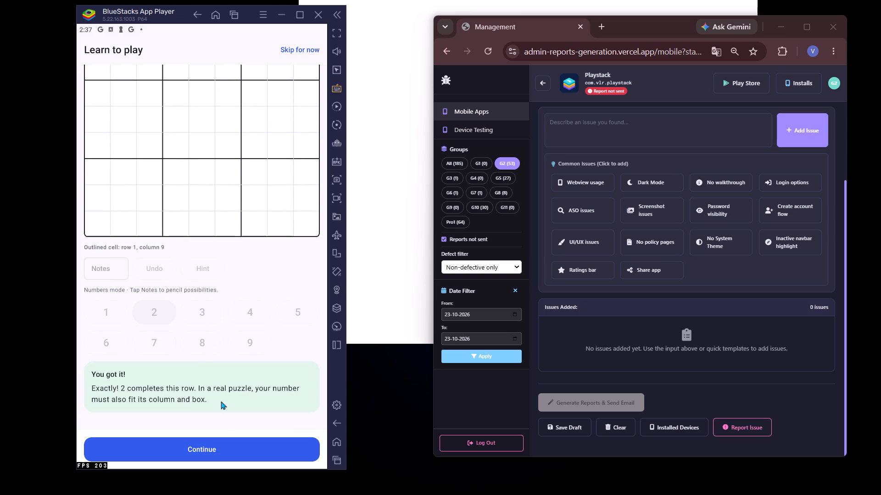
{"action": "left_click_drag", "start_coordinate": [210, 440], "coordinate": [206, 441]}
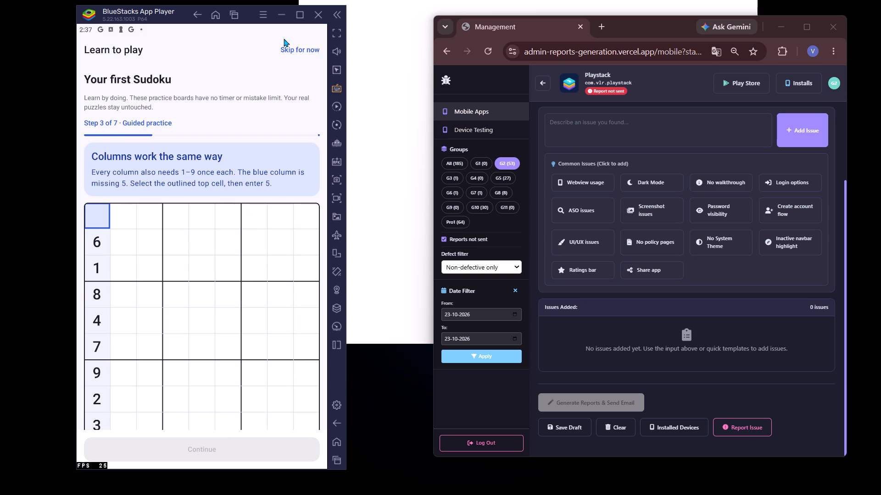
{"action": "left_click", "coordinate": [295, 47]}
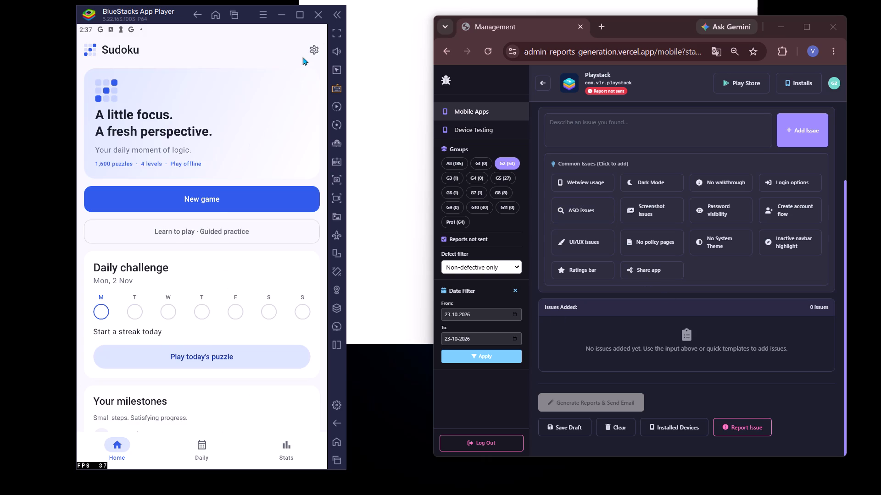
Try the Paper board style in Sudoku's Settings, choose Midnight, check the remaining options and return to the home screen.
{"action": "left_click", "coordinate": [313, 45]}
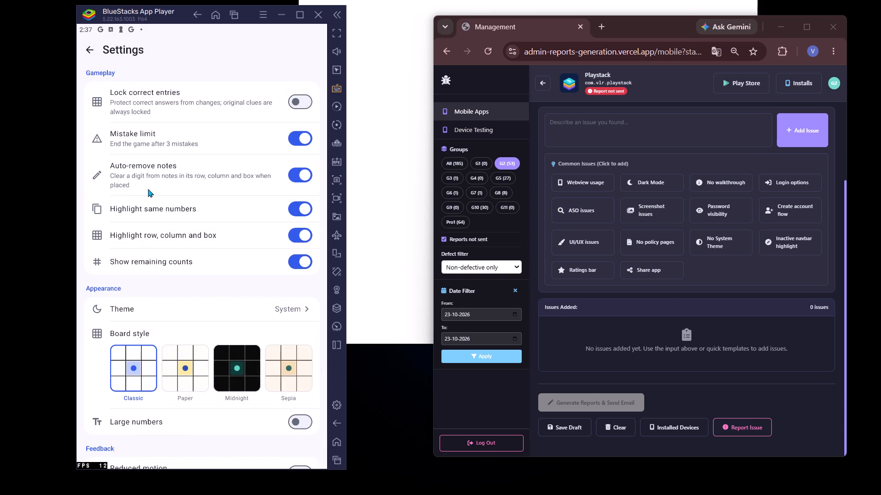
{"action": "left_click", "coordinate": [171, 365]}
{"action": "left_click", "coordinate": [223, 368]}
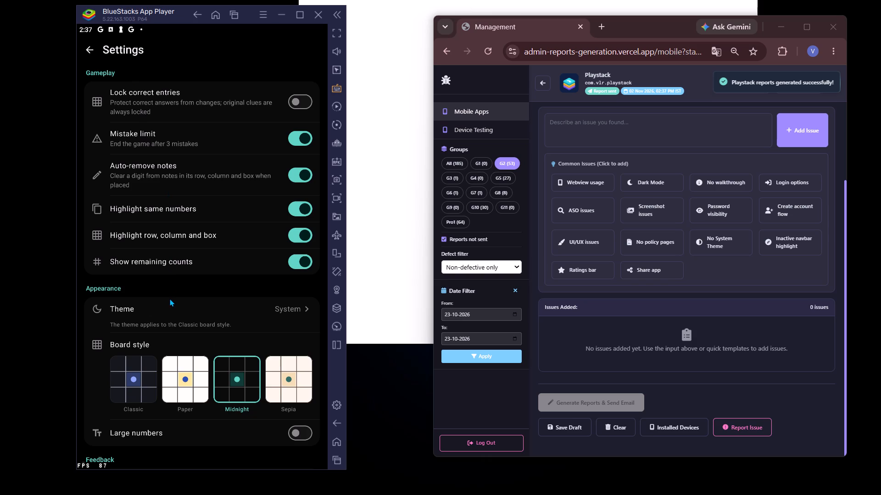
{"action": "scroll", "coordinate": [172, 306], "scroll_direction": "down", "scroll_amount": 4}
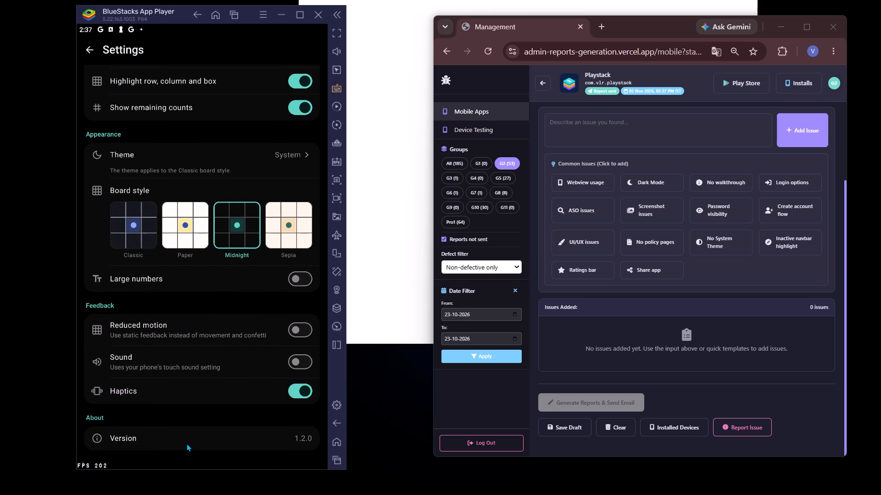
{"action": "left_click_drag", "start_coordinate": [186, 443], "coordinate": [182, 442]}
{"action": "left_click", "coordinate": [184, 440]}
{"action": "scroll", "coordinate": [183, 336], "scroll_direction": "up", "scroll_amount": 8}
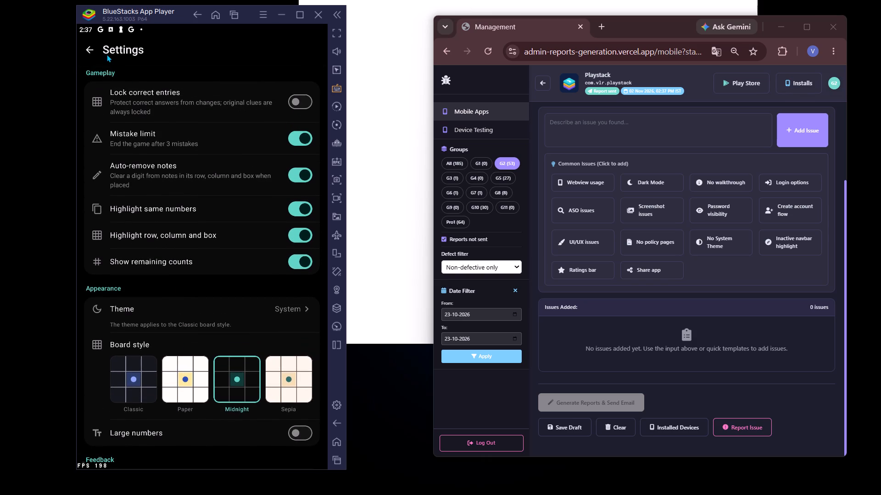
{"action": "left_click", "coordinate": [85, 47]}
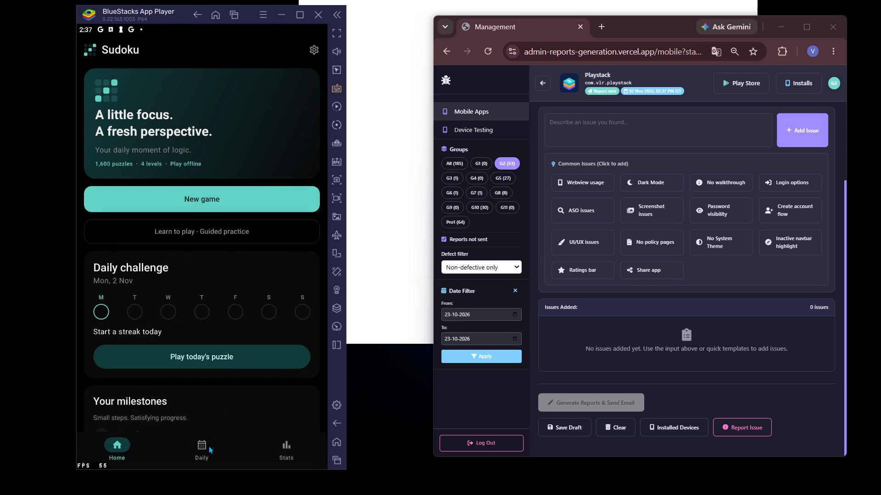
Examine Sudoku's Daily and Stats pages and return to Home.
{"action": "left_click", "coordinate": [208, 445]}
{"action": "left_click_drag", "start_coordinate": [283, 450], "coordinate": [279, 451]}
{"action": "left_click", "coordinate": [128, 445]}
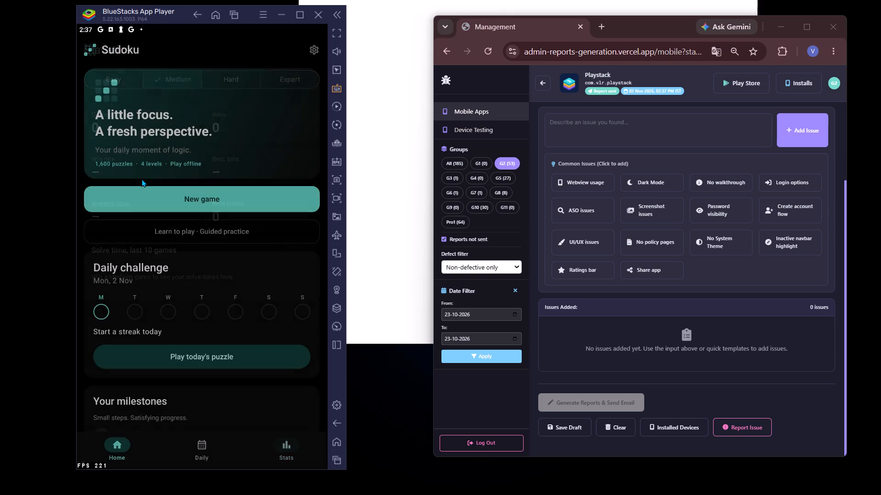
Start a new Medium Sudoku game, skip the Learn to play lesson, and return to the home screen.
{"action": "left_click", "coordinate": [189, 200]}
{"action": "left_click", "coordinate": [234, 449]}
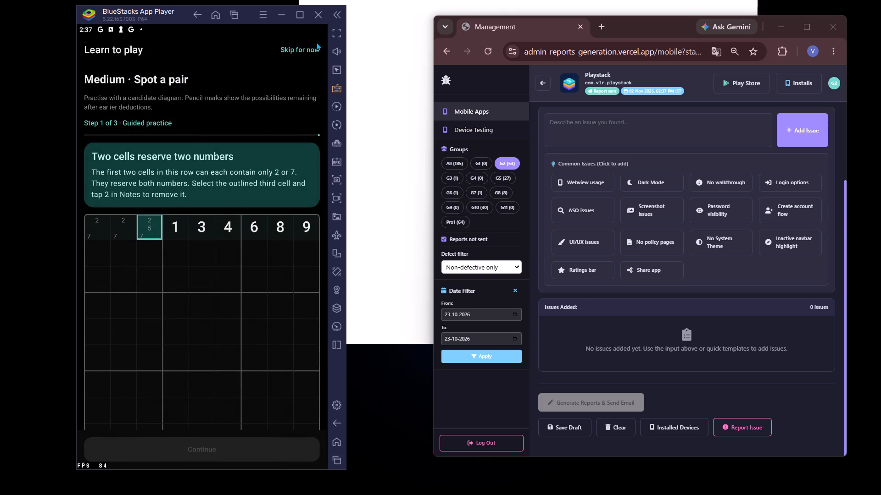
{"action": "left_click", "coordinate": [316, 42]}
{"action": "left_click", "coordinate": [92, 50]}
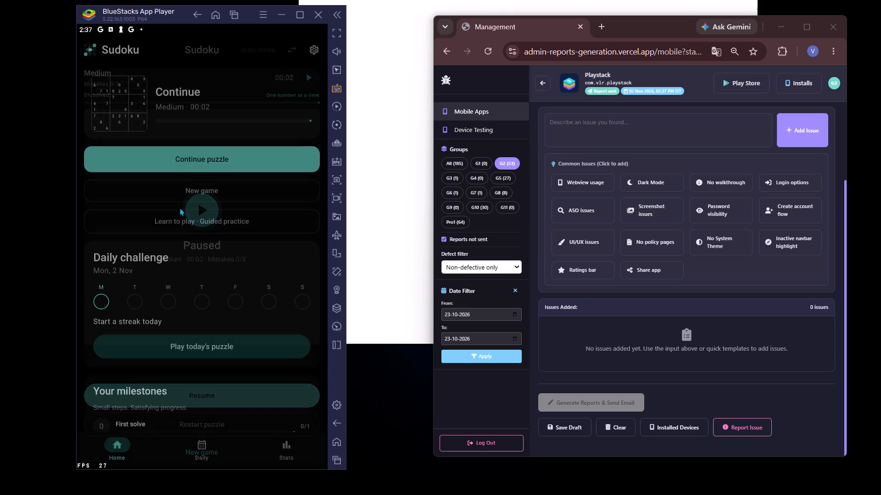
Examine Sudoku's Settings options, Daily challenge and Statistics pages, and return to the home screen.
{"action": "left_click", "coordinate": [318, 44]}
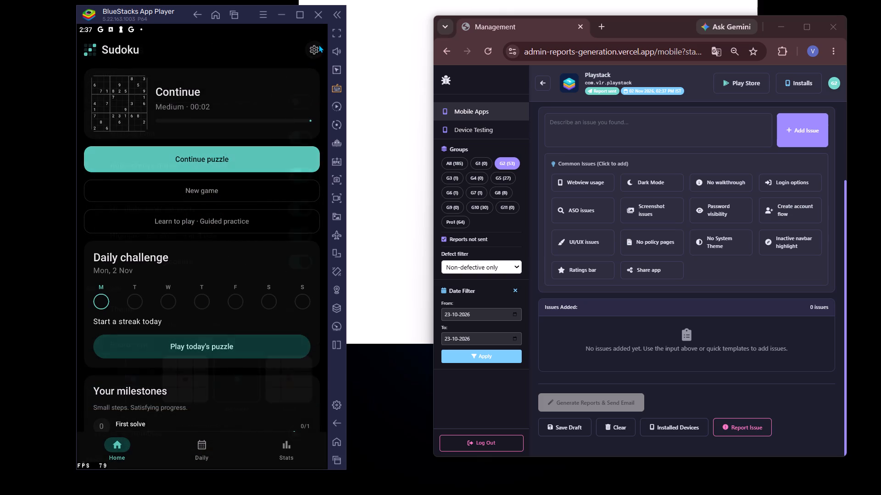
{"action": "left_click_drag", "start_coordinate": [246, 324], "coordinate": [188, 54]}
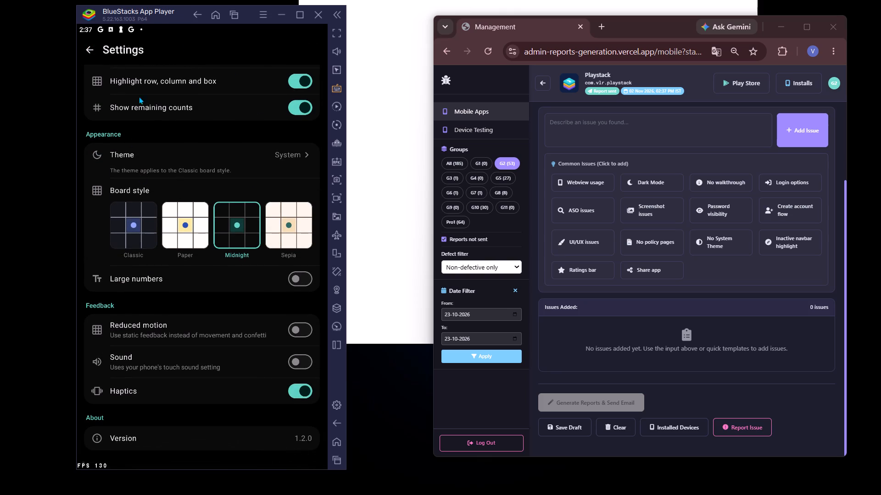
{"action": "left_click", "coordinate": [95, 42]}
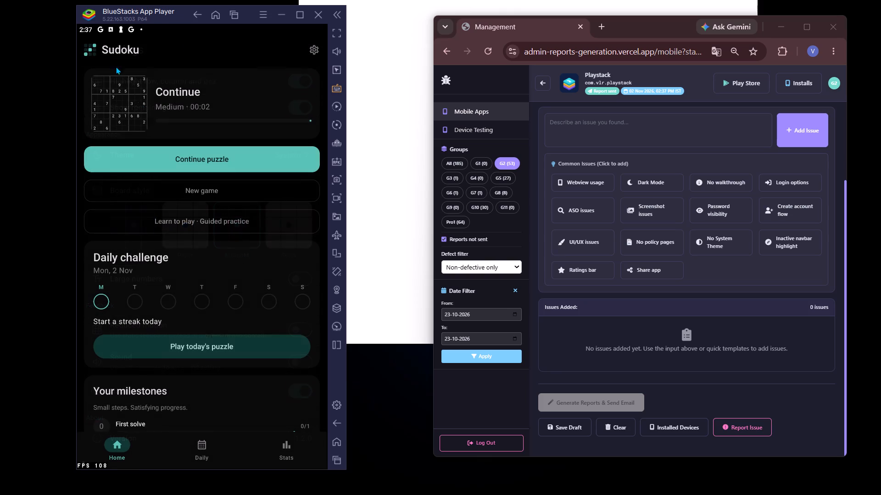
{"action": "left_click", "coordinate": [201, 449]}
{"action": "left_click_drag", "start_coordinate": [295, 469], "coordinate": [287, 471]}
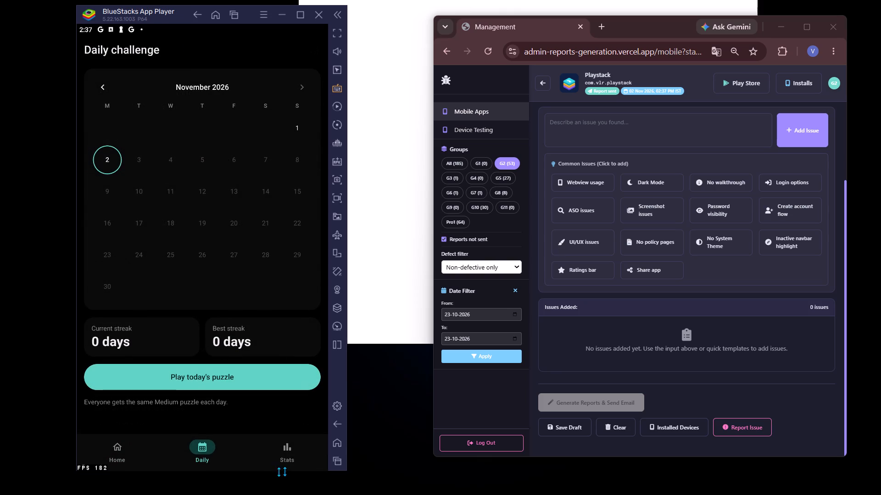
{"action": "left_click", "coordinate": [282, 456]}
{"action": "left_click", "coordinate": [131, 456]}
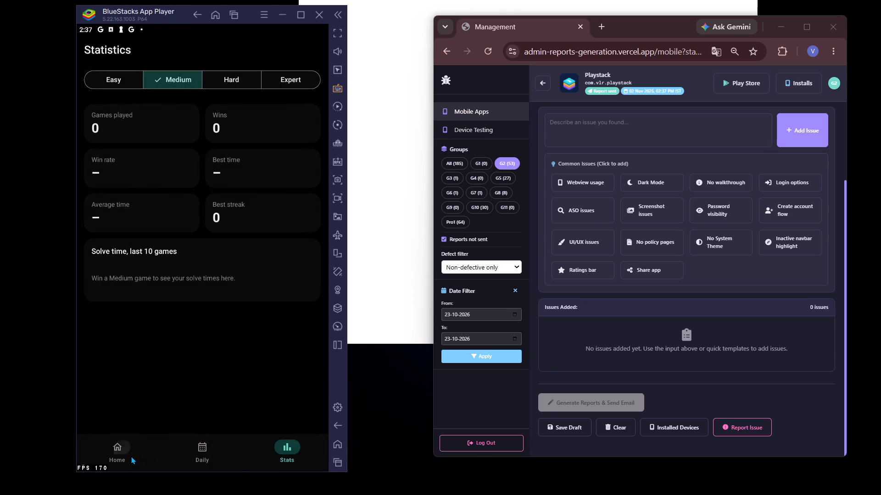
{"action": "left_click_drag", "start_coordinate": [179, 320], "coordinate": [183, 233]}
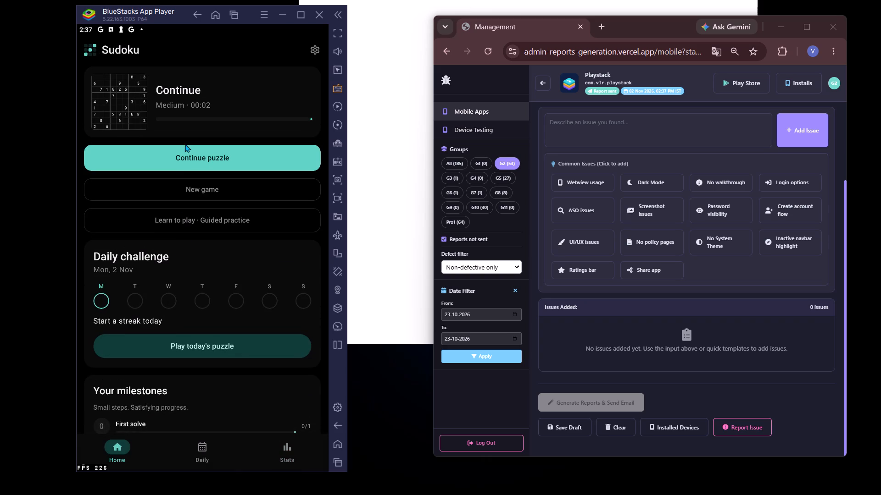
Continue the Medium puzzle to test pausing and resuming it, and go back out to the Stats page.
{"action": "left_click", "coordinate": [186, 168]}
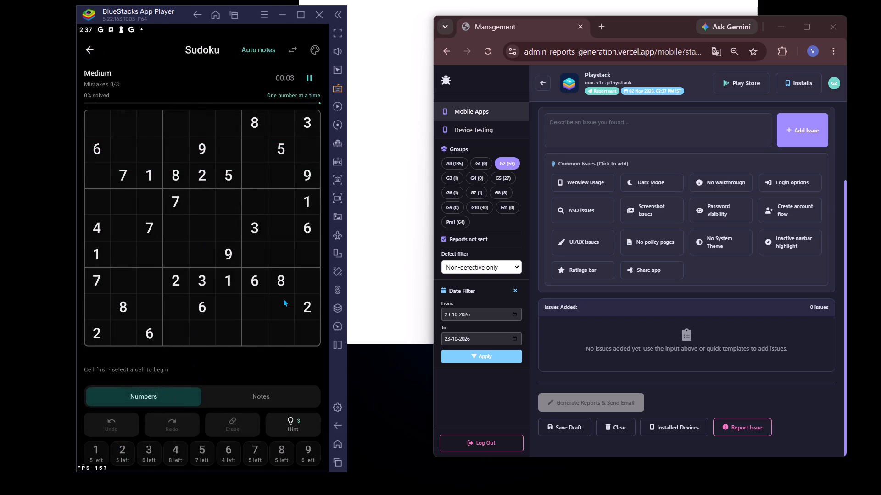
{"action": "left_click", "coordinate": [311, 73]}
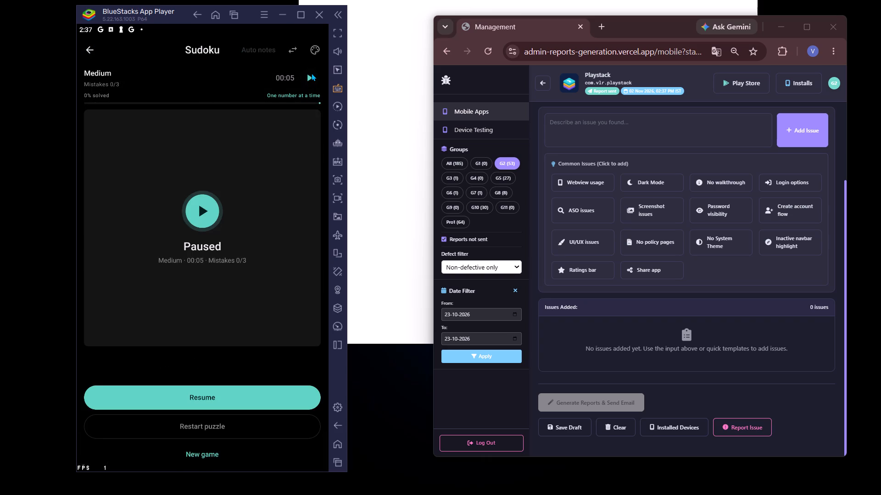
{"action": "left_click", "coordinate": [311, 73]}
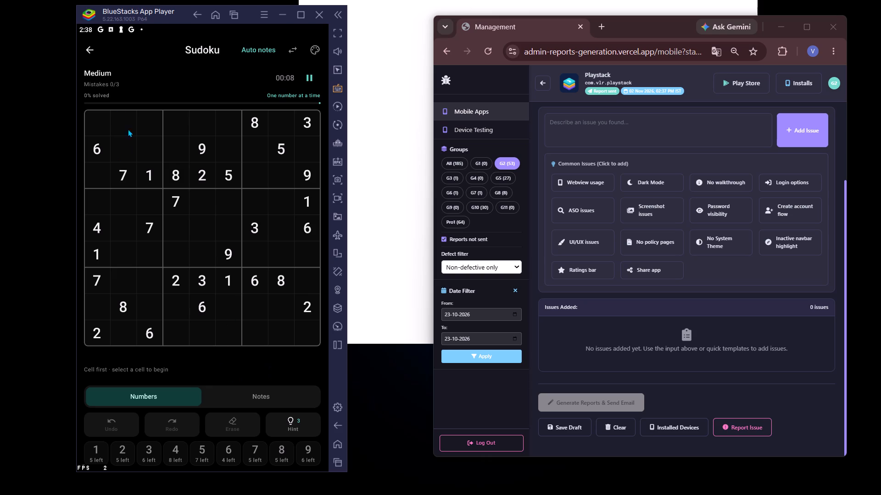
{"action": "left_click", "coordinate": [92, 49]}
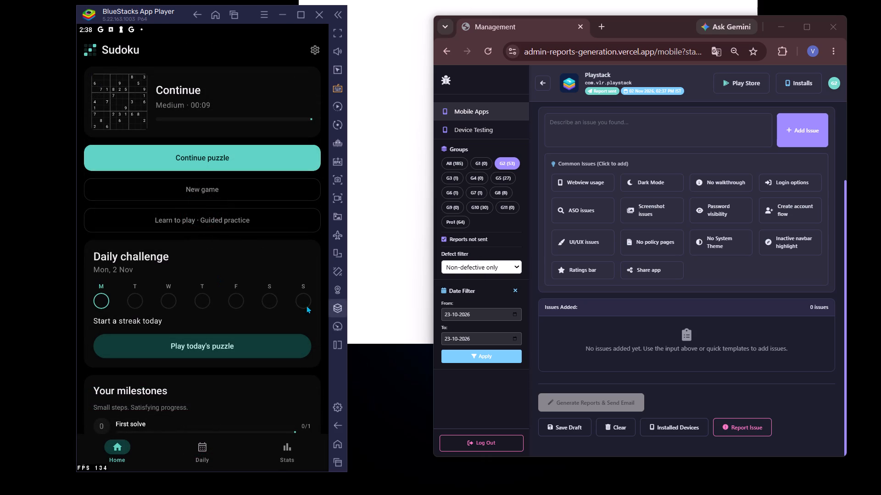
{"action": "left_click", "coordinate": [284, 444]}
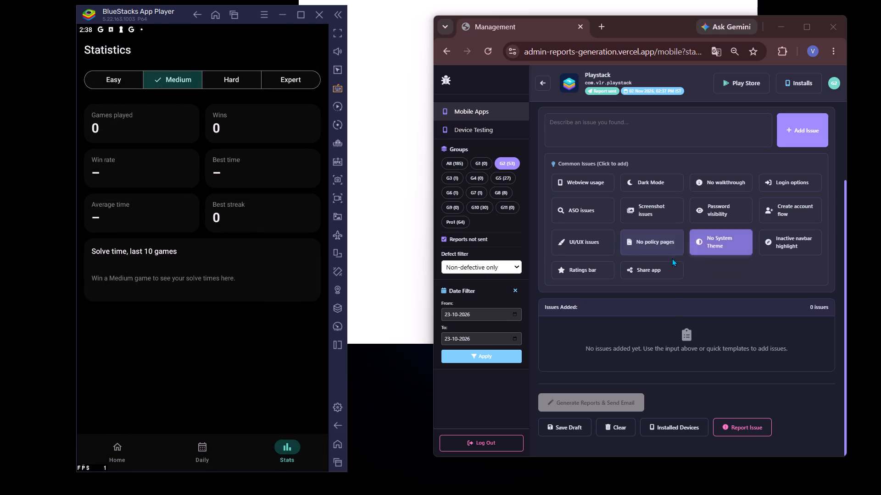
Add the Ratings bar, Share app, No policy pages and ASO issues templates to the issues list.
{"action": "left_click", "coordinate": [585, 266]}
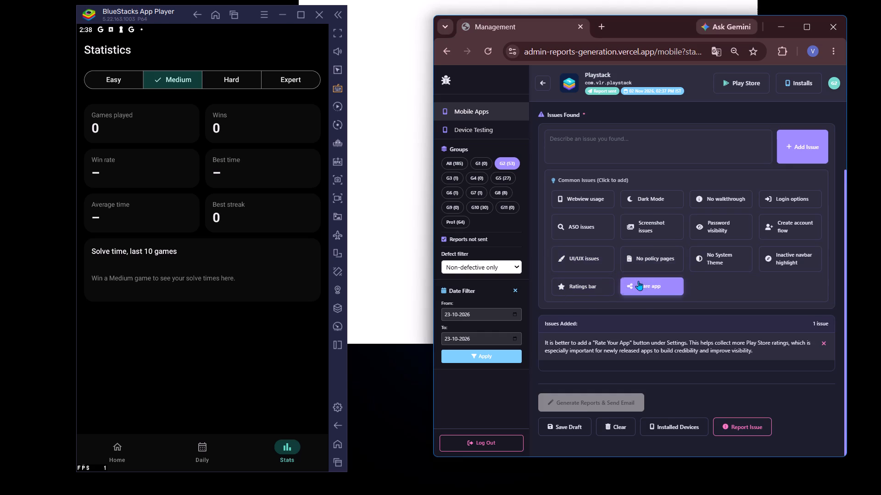
{"action": "left_click", "coordinate": [638, 281]}
{"action": "left_click", "coordinate": [650, 258]}
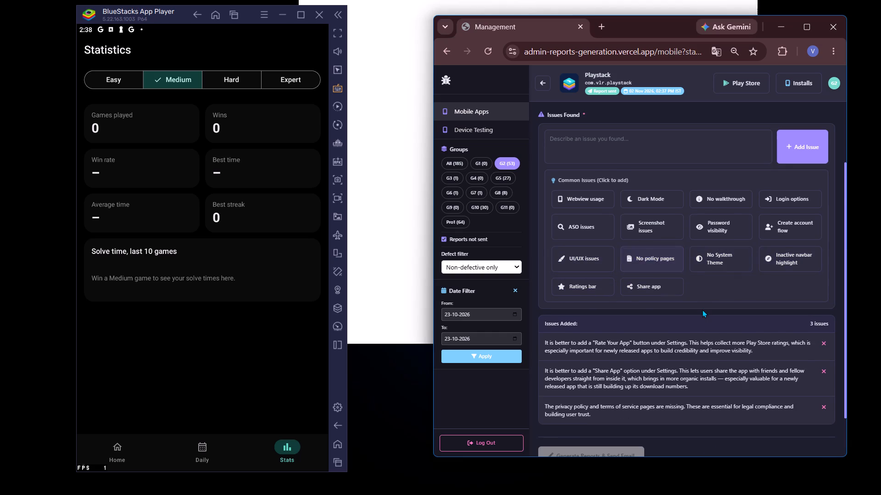
{"action": "scroll", "coordinate": [702, 308], "scroll_direction": "down", "scroll_amount": 3}
{"action": "scroll", "coordinate": [703, 310], "scroll_direction": "up", "scroll_amount": 3}
{"action": "left_click", "coordinate": [578, 319]}
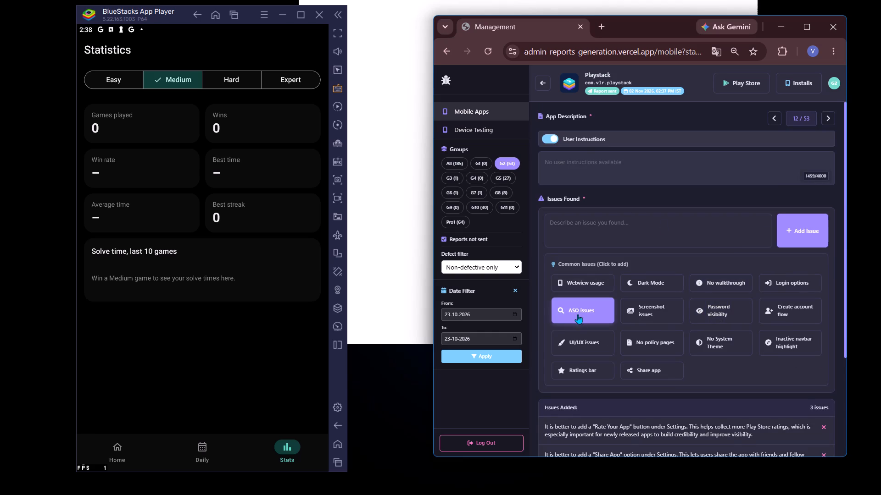
{"action": "scroll", "coordinate": [578, 313], "scroll_direction": "down", "scroll_amount": 2}
{"action": "scroll", "coordinate": [578, 312], "scroll_direction": "up", "scroll_amount": 2}
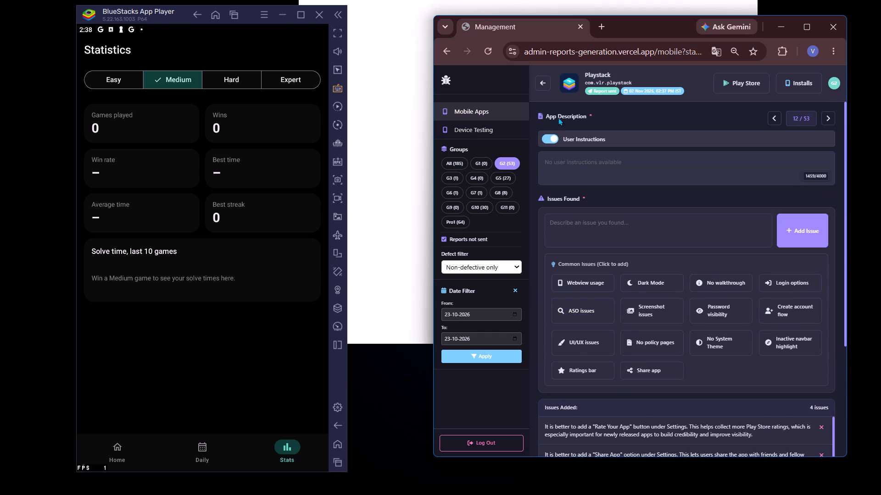
Switch from the Sudoku app to its Google Play listing in BlueStacks.
{"action": "left_click", "coordinate": [335, 468]}
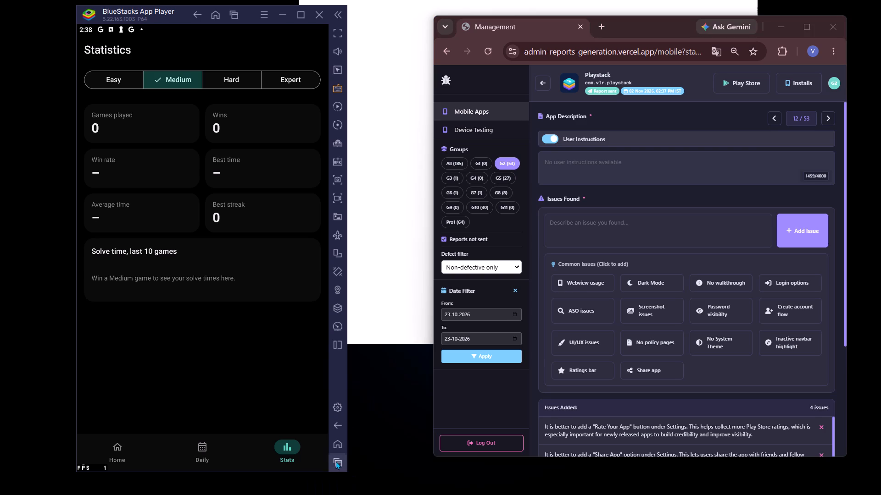
{"action": "left_click", "coordinate": [335, 461]}
{"action": "left_click", "coordinate": [235, 274]}
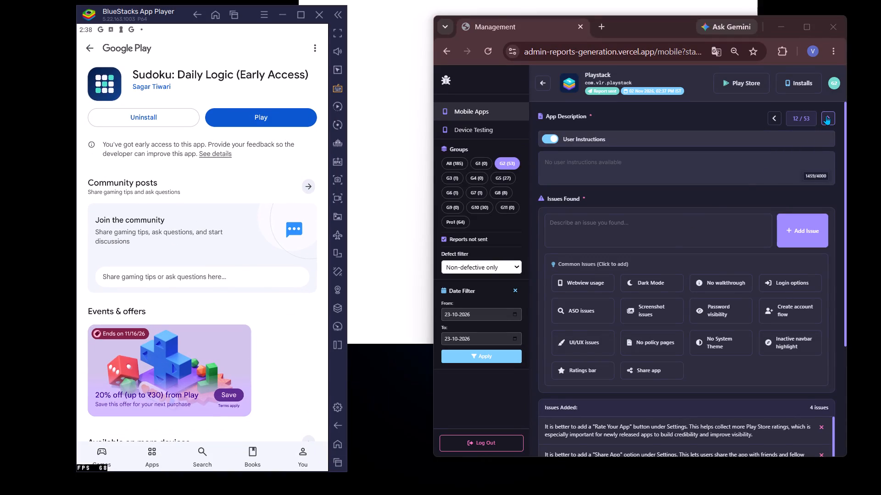
Remove the "Share App" issue from the Sudoku: Daily Logic entry and generate and email its report.
{"action": "left_click", "coordinate": [826, 115]}
{"action": "scroll", "coordinate": [681, 211], "scroll_direction": "down", "scroll_amount": 2}
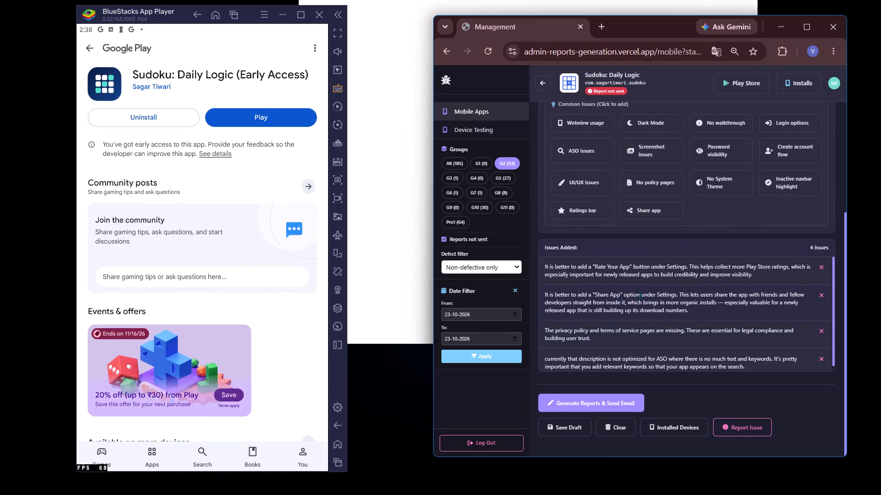
{"action": "scroll", "coordinate": [703, 236], "scroll_direction": "up", "scroll_amount": 2}
{"action": "scroll", "coordinate": [716, 287], "scroll_direction": "down", "scroll_amount": 3}
{"action": "left_click", "coordinate": [821, 292]}
{"action": "left_click", "coordinate": [592, 401]}
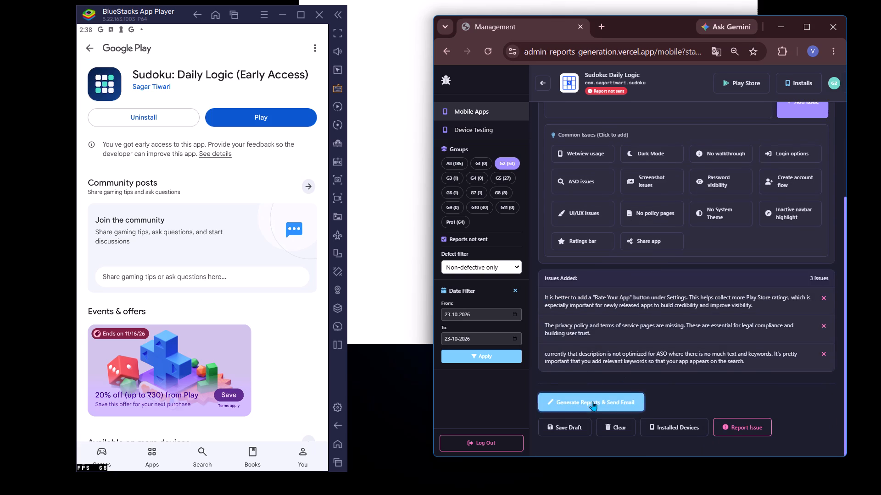
Uninstall Sudoku: Daily Logic from its Google Play page and look further through the listing.
{"action": "left_click", "coordinate": [170, 121]}
{"action": "left_click", "coordinate": [292, 267]}
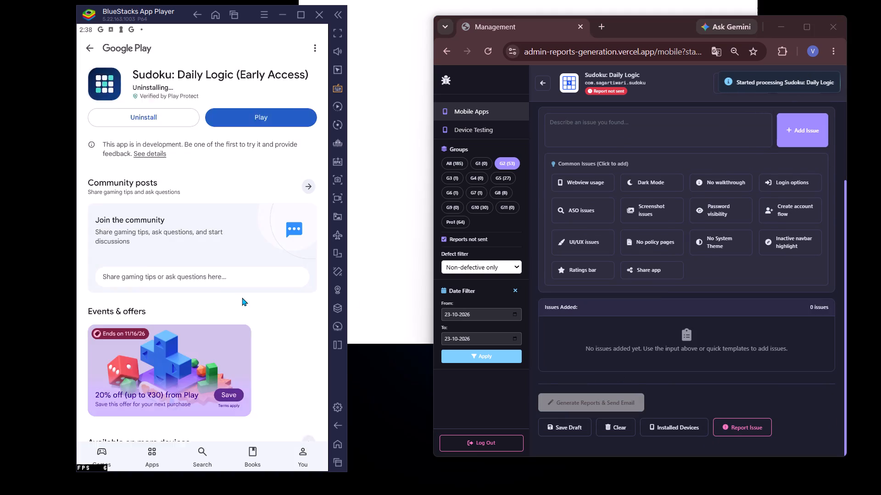
{"action": "left_click_drag", "start_coordinate": [230, 346], "coordinate": [251, 94]}
Advance the report form to Stride and open the recent apps in BlueStacks.
{"action": "scroll", "coordinate": [760, 185], "scroll_direction": "up", "scroll_amount": 3}
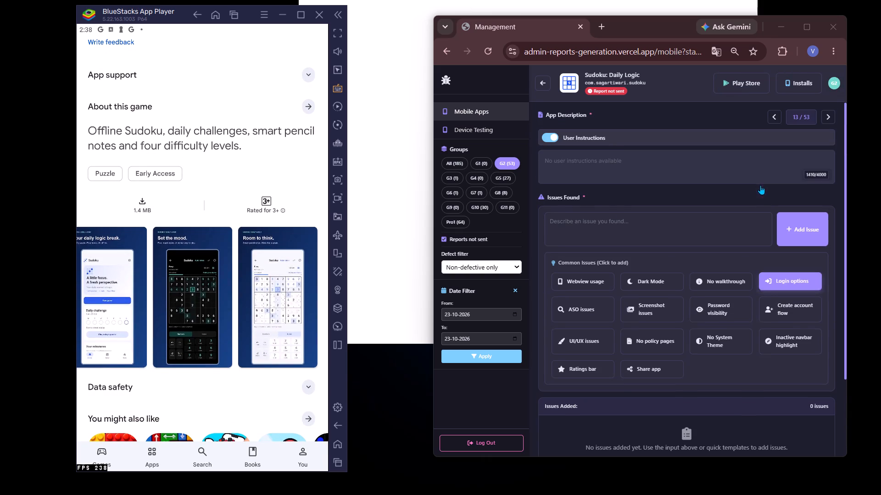
{"action": "left_click", "coordinate": [835, 122]}
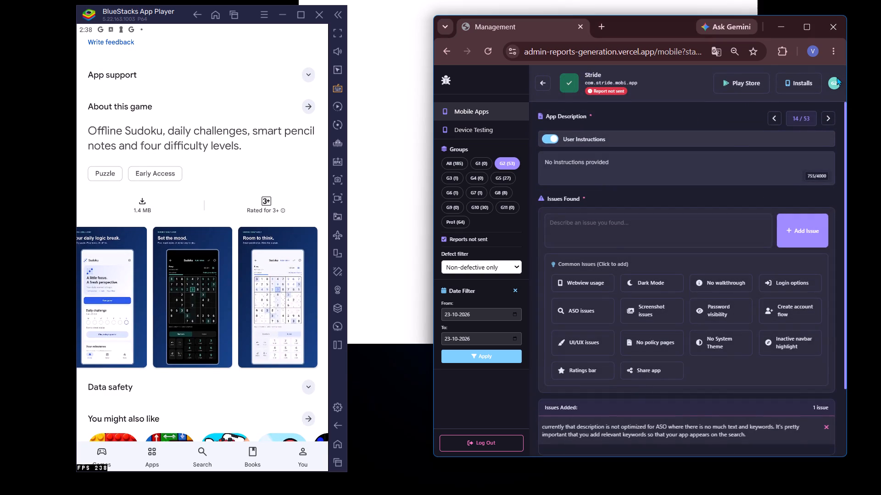
{"action": "left_click", "coordinate": [334, 461]}
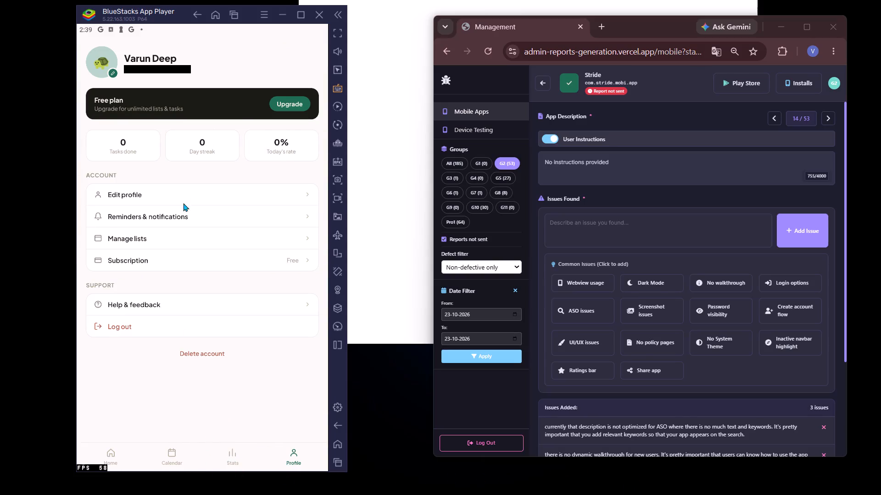
Examine Stride's Help & feedback, Subscription, Stats, Calendar and Home pages, and return to Profile.
{"action": "left_click", "coordinate": [123, 307]}
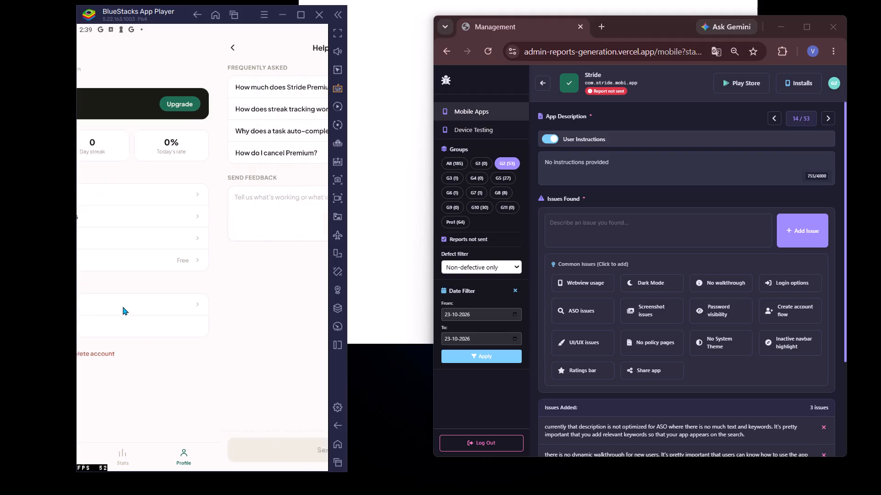
{"action": "left_click", "coordinate": [83, 47]}
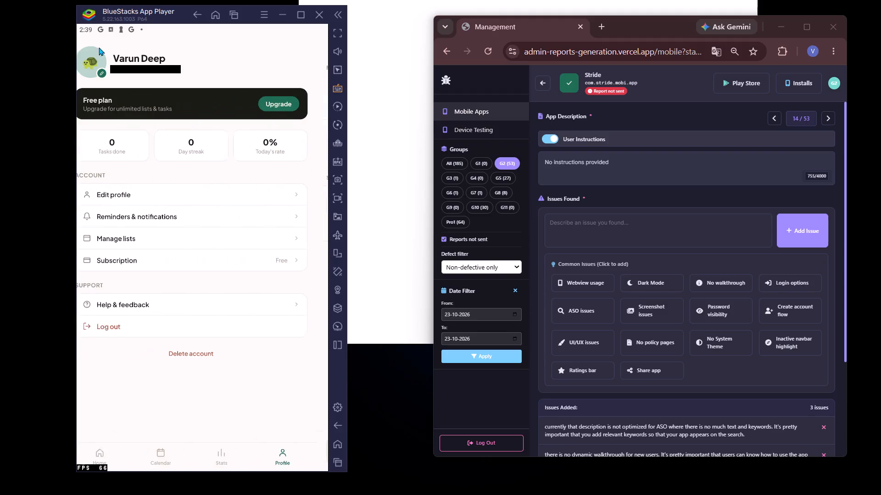
{"action": "left_click", "coordinate": [171, 264]}
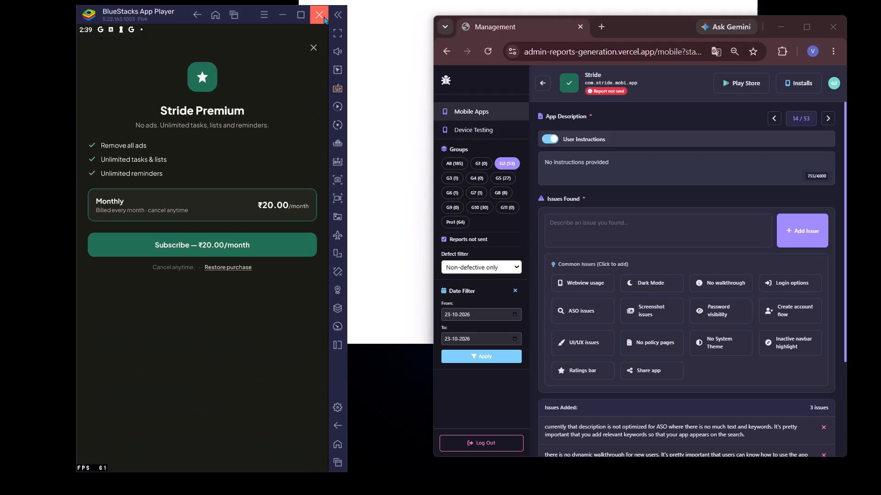
{"action": "left_click", "coordinate": [312, 45]}
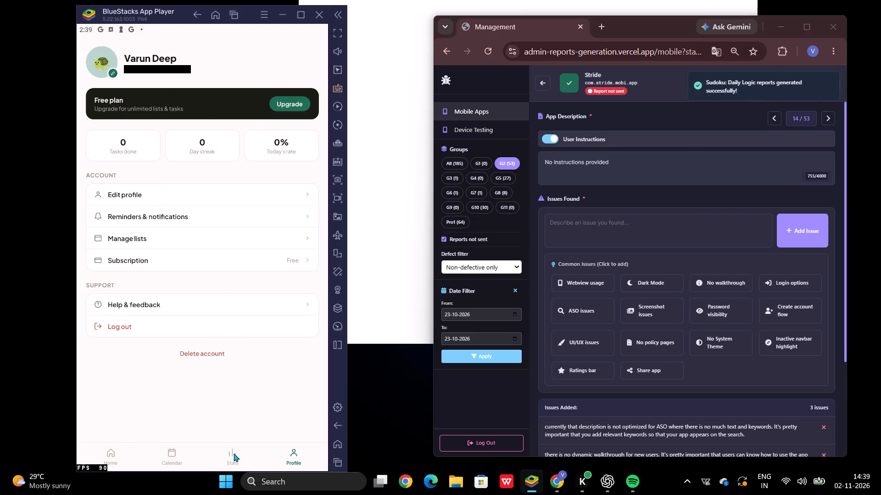
{"action": "left_click", "coordinate": [234, 453]}
{"action": "left_click_drag", "start_coordinate": [190, 451], "coordinate": [177, 454]}
{"action": "left_click", "coordinate": [141, 456]}
{"action": "left_click", "coordinate": [115, 451]}
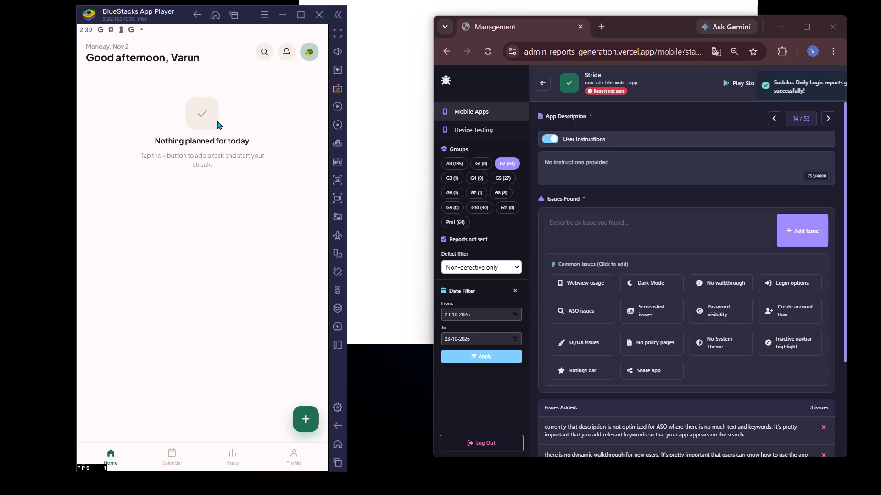
{"action": "left_click", "coordinate": [313, 55]}
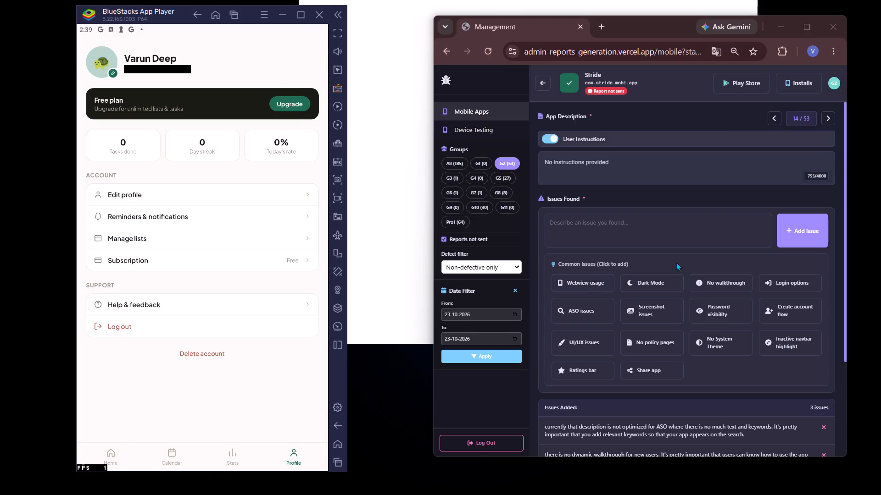
Add the Dark Mode, Ratings bar and No policy pages templates to Stride's issues list.
{"action": "left_click", "coordinate": [706, 280]}
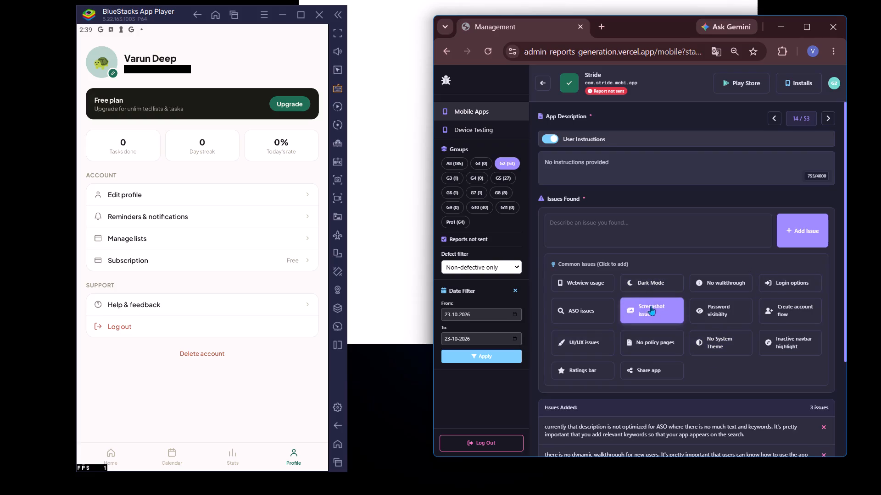
{"action": "left_click", "coordinate": [663, 280]}
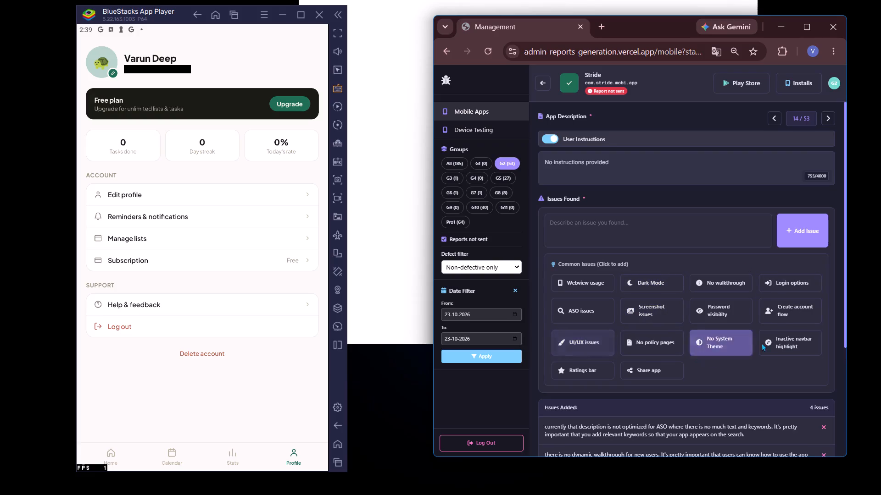
{"action": "left_click", "coordinate": [580, 368]}
{"action": "left_click", "coordinate": [650, 350]}
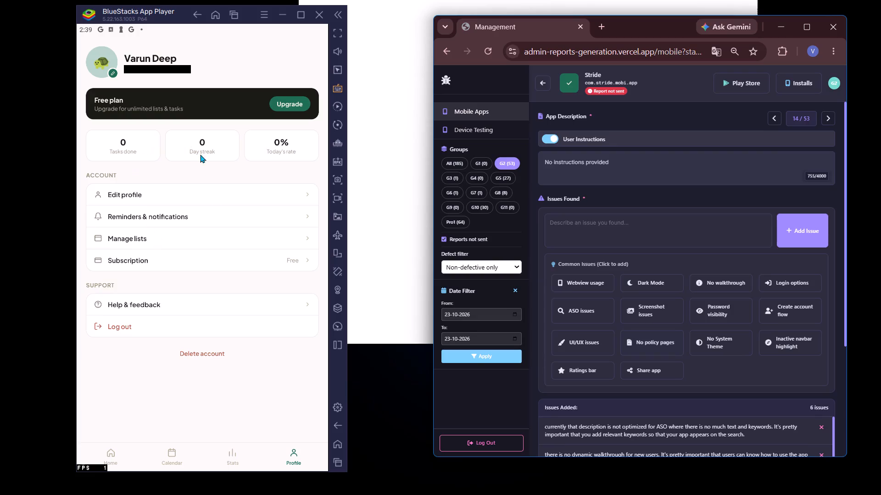
Check Stride's Premium upgrade offer and its Delete Account page, and return to Profile.
{"action": "left_click", "coordinate": [294, 97]}
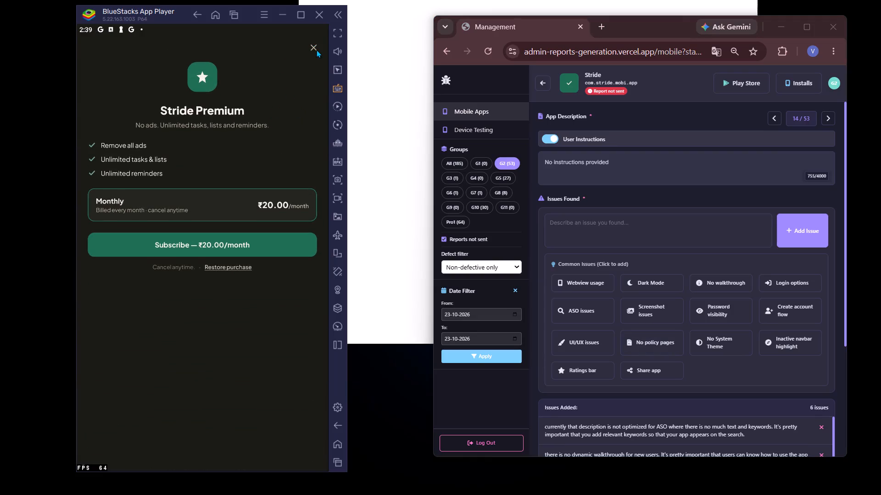
{"action": "left_click", "coordinate": [316, 49]}
{"action": "left_click", "coordinate": [218, 352]}
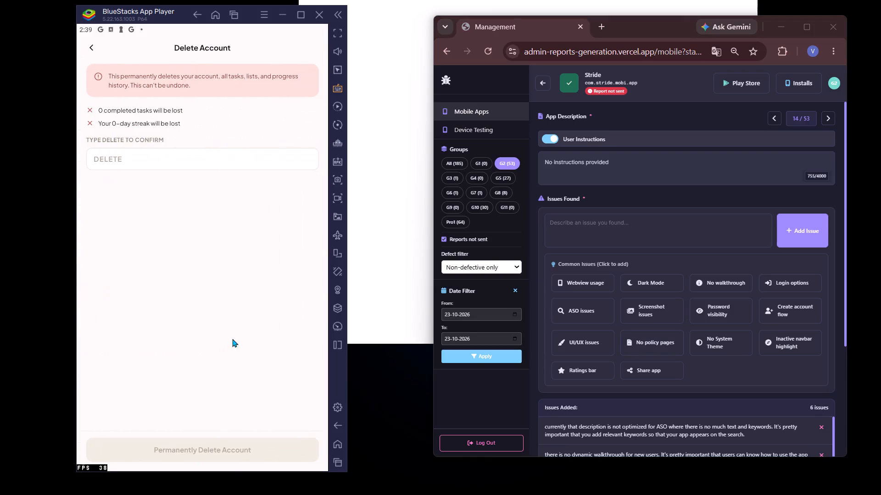
{"action": "left_click", "coordinate": [91, 49]}
Log out of the Stride account.
{"action": "left_click", "coordinate": [191, 330]}
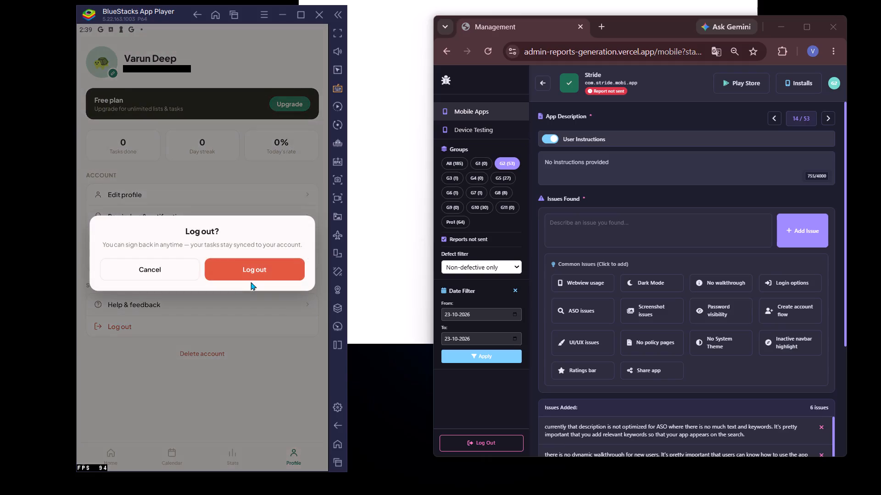
{"action": "left_click", "coordinate": [258, 267]}
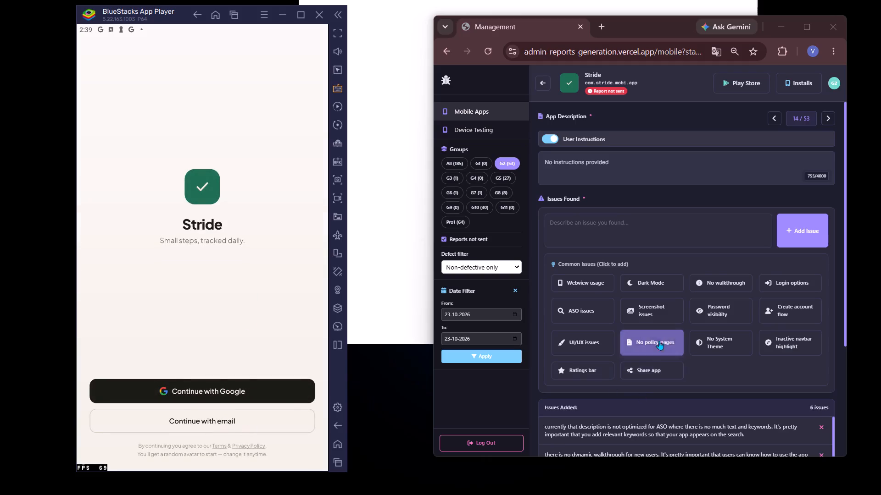
Remove the missing privacy policy and terms of service issue from Stride's issues list.
{"action": "scroll", "coordinate": [665, 338], "scroll_direction": "down", "scroll_amount": 2}
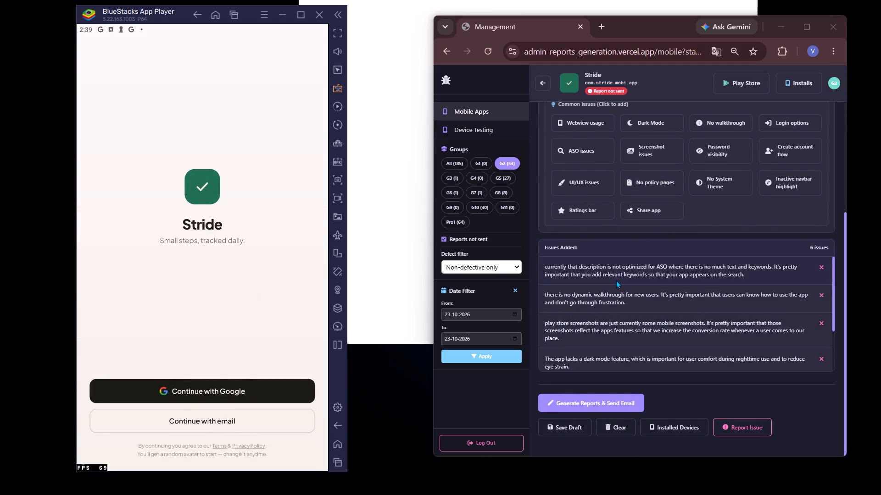
{"action": "scroll", "coordinate": [620, 277], "scroll_direction": "up", "scroll_amount": 1}
{"action": "scroll", "coordinate": [623, 275], "scroll_direction": "down", "scroll_amount": 1}
{"action": "scroll", "coordinate": [598, 321], "scroll_direction": "down", "scroll_amount": 1}
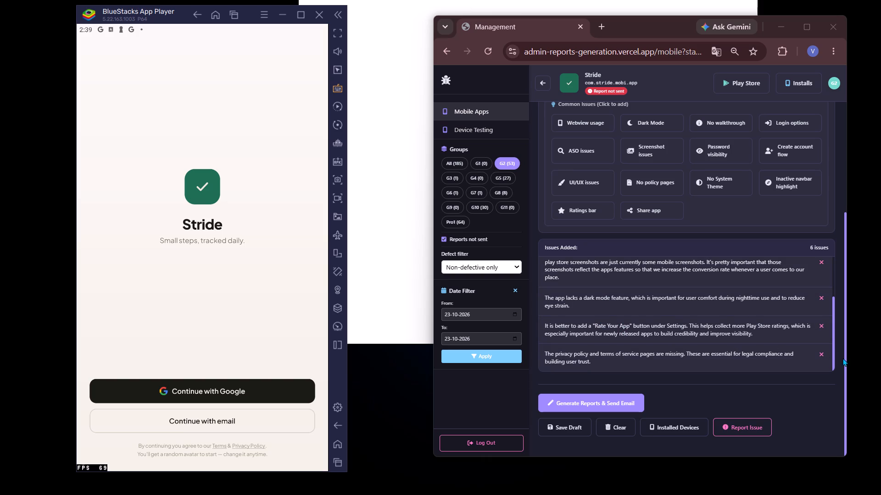
{"action": "left_click", "coordinate": [824, 353]}
Generate Stride's report and send the email.
{"action": "left_click", "coordinate": [591, 398]}
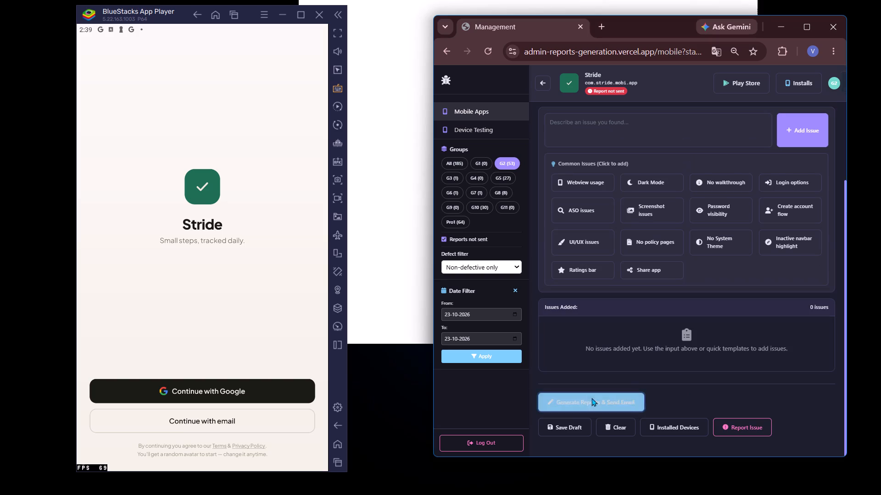
Uninstall Stride from its Google Play page in BlueStacks.
{"action": "left_click_drag", "start_coordinate": [332, 459], "coordinate": [323, 450]}
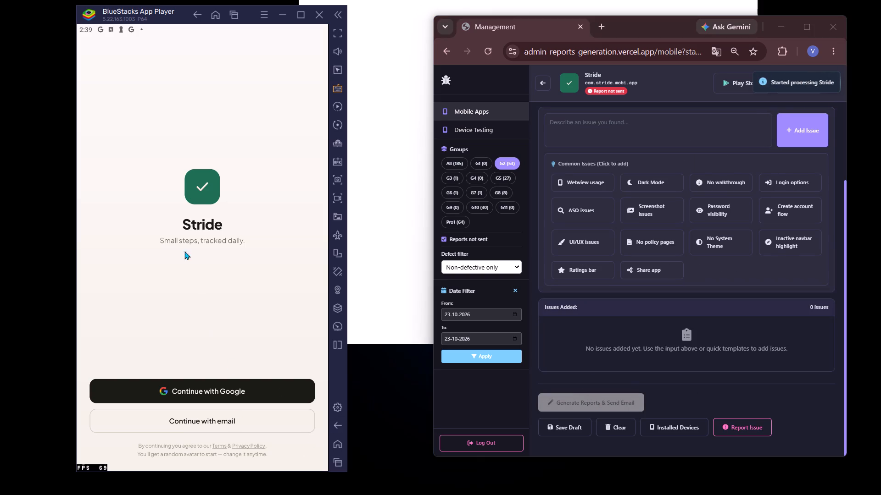
{"action": "left_click_drag", "start_coordinate": [334, 463], "coordinate": [330, 463]}
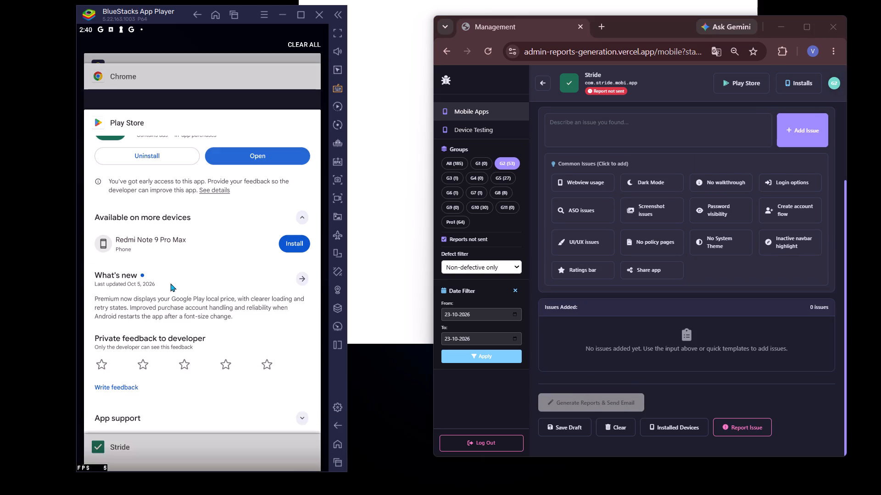
{"action": "left_click", "coordinate": [170, 283]}
{"action": "left_click_drag", "start_coordinate": [143, 94], "coordinate": [146, 88]}
{"action": "left_click", "coordinate": [151, 63]}
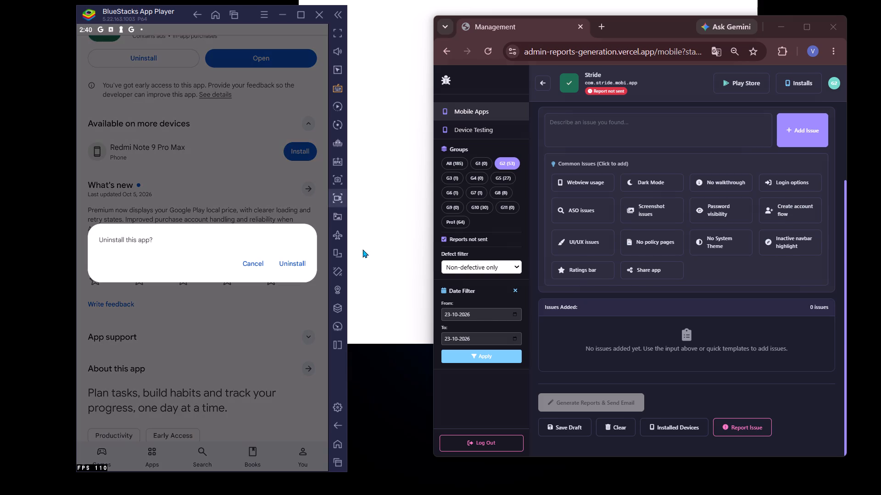
{"action": "left_click", "coordinate": [295, 258]}
Advance the report form to Meu Olhar: Fotos de Eventos in both the BlueStacks browser and desktop Chrome.
{"action": "left_click", "coordinate": [337, 458]}
{"action": "left_click", "coordinate": [240, 315]}
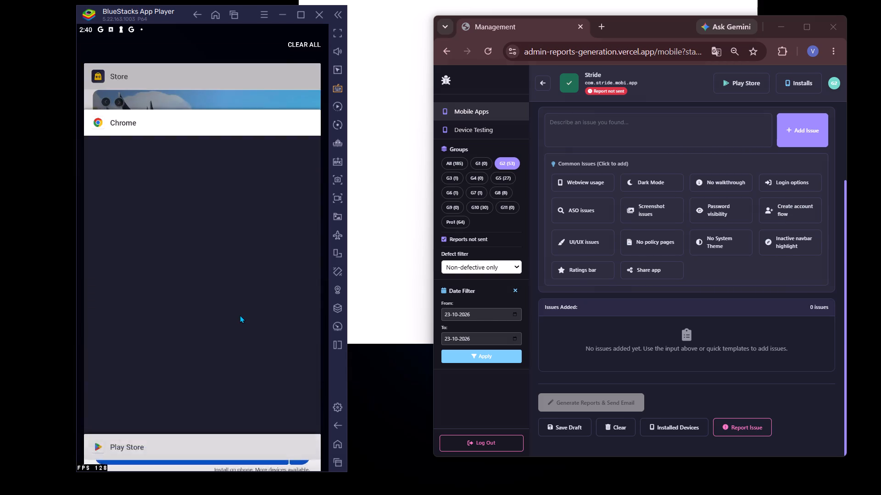
{"action": "left_click", "coordinate": [307, 118]}
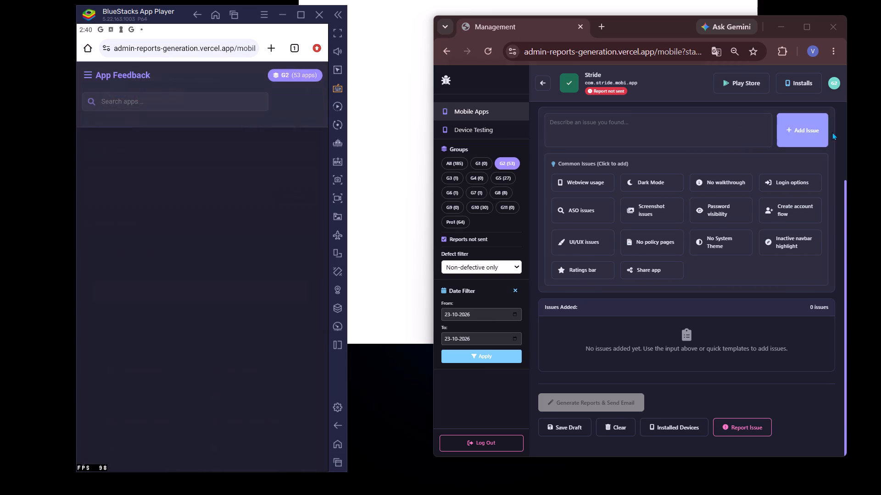
{"action": "scroll", "coordinate": [796, 212], "scroll_direction": "up", "scroll_amount": 4}
{"action": "left_click", "coordinate": [828, 125]}
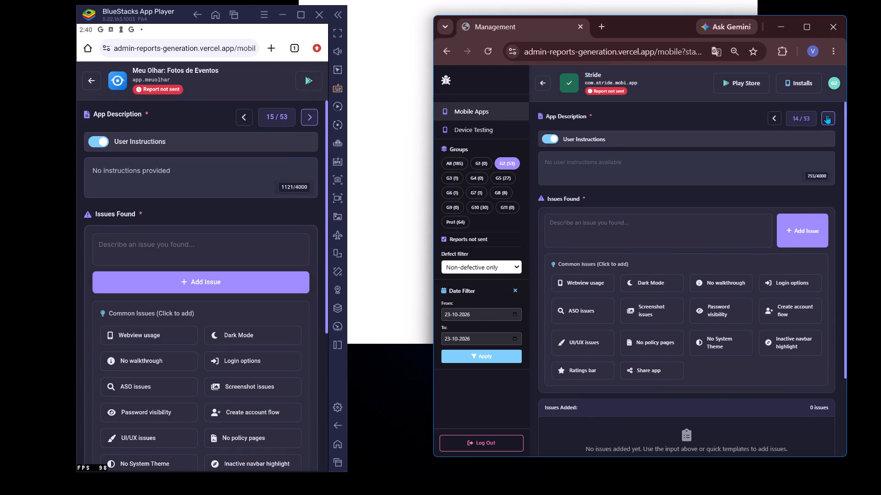
{"action": "left_click", "coordinate": [826, 115]}
Open Meu Olhar's Google Play listing in BlueStacks and examine its description and screenshots.
{"action": "left_click", "coordinate": [313, 82]}
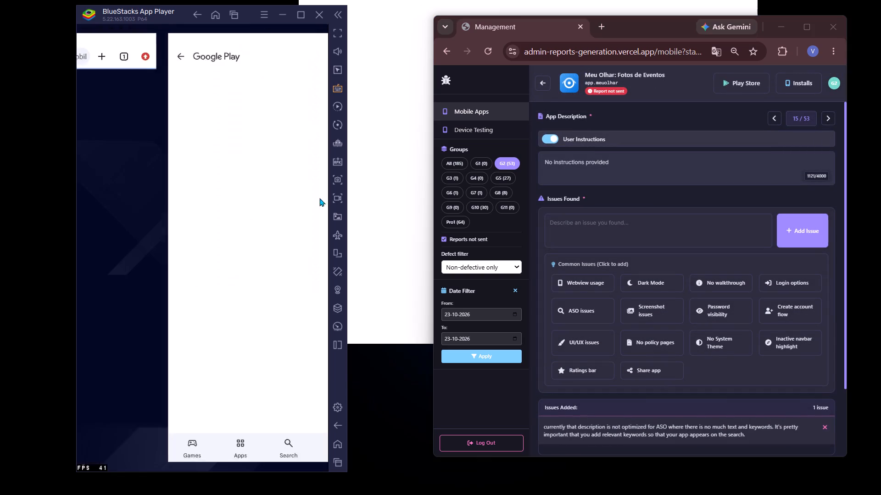
{"action": "scroll", "coordinate": [150, 273], "scroll_direction": "down", "scroll_amount": 5}
{"action": "left_click_drag", "start_coordinate": [191, 291], "coordinate": [0, 313]}
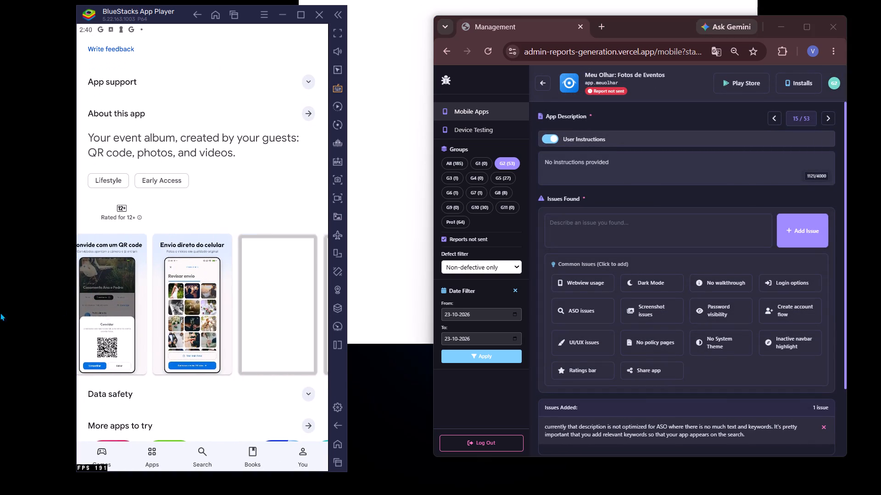
{"action": "left_click_drag", "start_coordinate": [0, 313], "coordinate": [0, 314]}
{"action": "left_click_drag", "start_coordinate": [244, 291], "coordinate": [153, 288]}
{"action": "left_click_drag", "start_coordinate": [250, 276], "coordinate": [185, 268]}
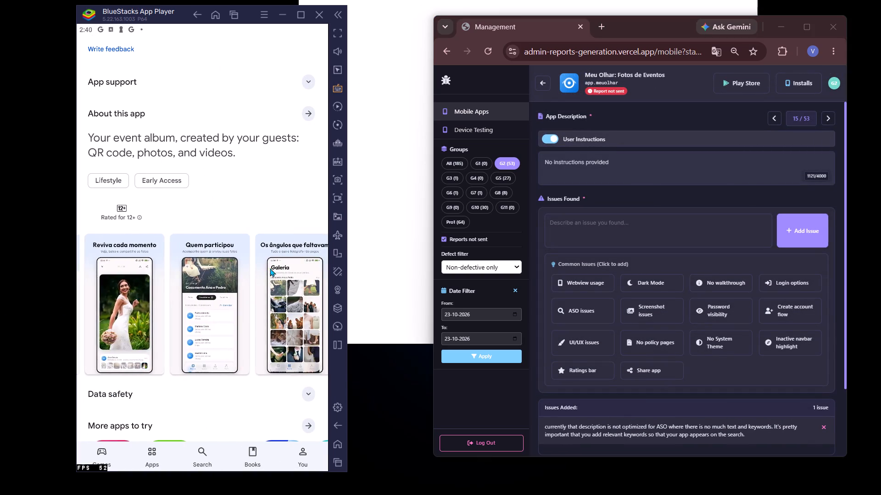
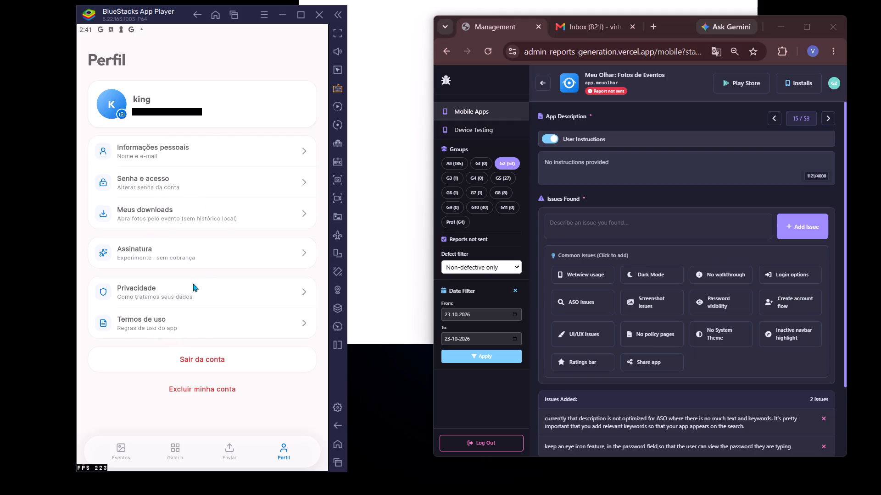
Check Meu Olhar's Enviar, Galeria, Eventos and Perfil sections, and add the common Dark Mode issue to its report.
{"action": "left_click", "coordinate": [223, 445]}
{"action": "left_click", "coordinate": [178, 441]}
{"action": "left_click", "coordinate": [120, 448]}
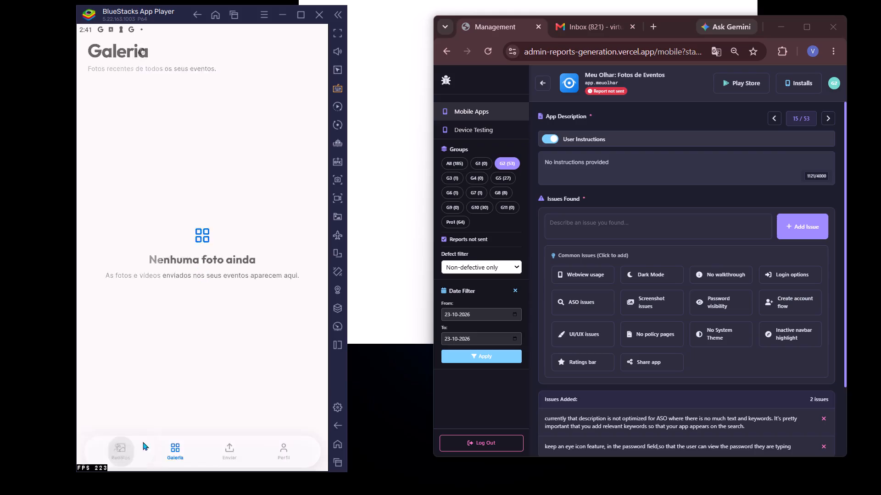
{"action": "left_click", "coordinate": [278, 448]}
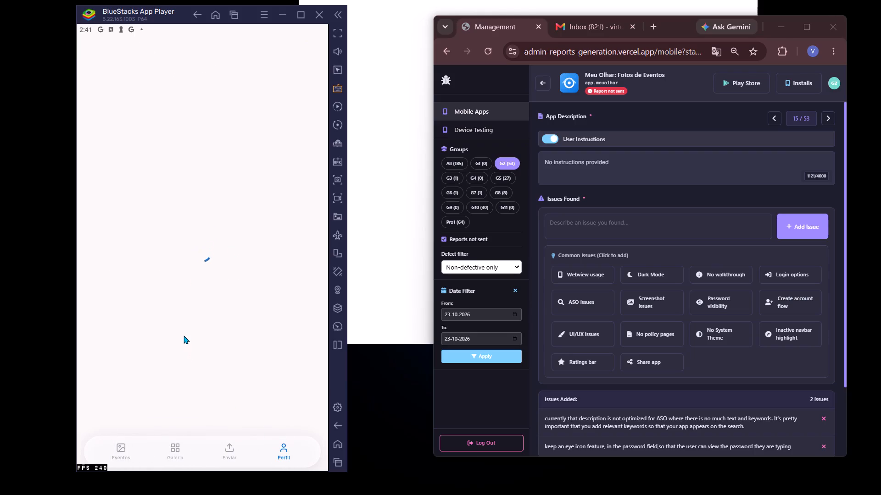
{"action": "left_click", "coordinate": [633, 278]}
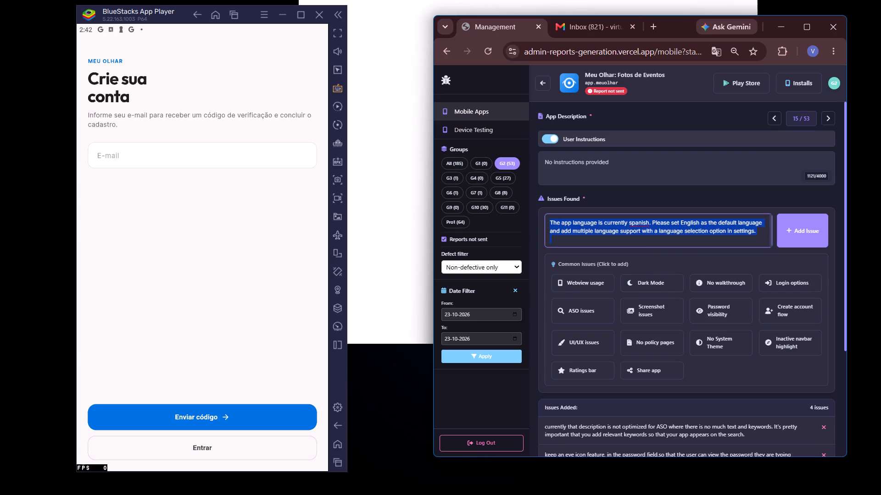
Copy the drafted issue about the app's Spanish language and English default, and add it to the report.
{"action": "key", "text": "ctrl+c"}
{"action": "key", "text": "Return"}
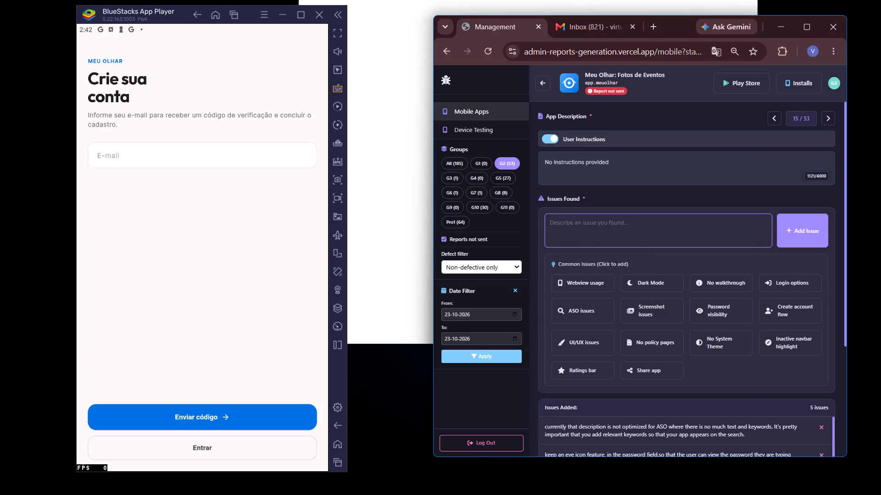
In the clipboard history, pin the Spanish-language issue text and unpin the Chinese-language version.
{"action": "key", "text": "super+v"}
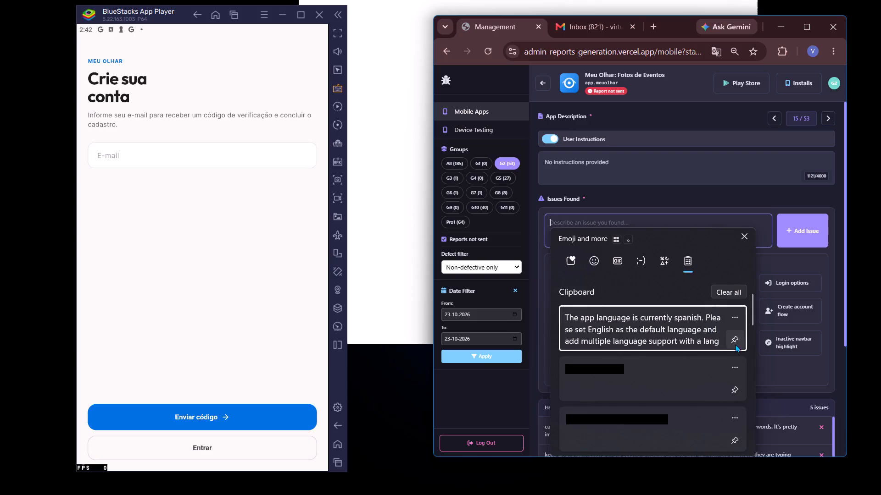
{"action": "left_click", "coordinate": [735, 344]}
{"action": "scroll", "coordinate": [716, 357], "scroll_direction": "down", "scroll_amount": 2}
{"action": "scroll", "coordinate": [723, 401], "scroll_direction": "down", "scroll_amount": 2}
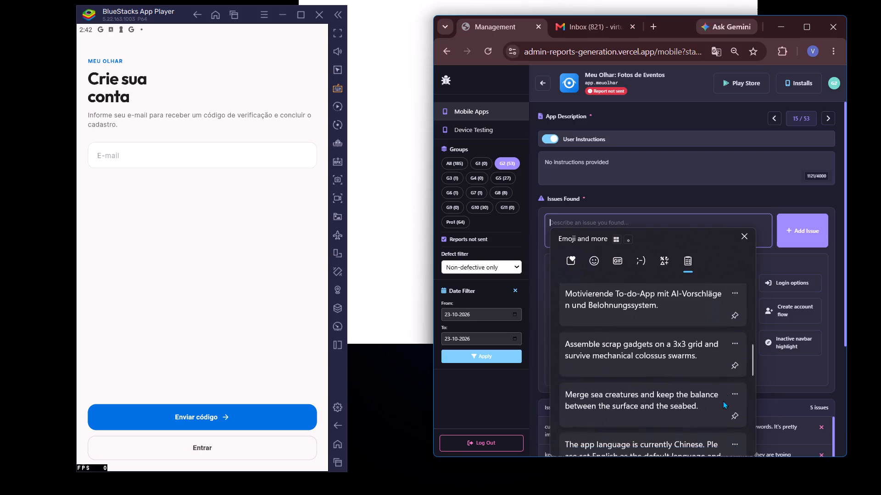
{"action": "scroll", "coordinate": [723, 401], "scroll_direction": "down", "scroll_amount": 1}
{"action": "left_click", "coordinate": [731, 401]}
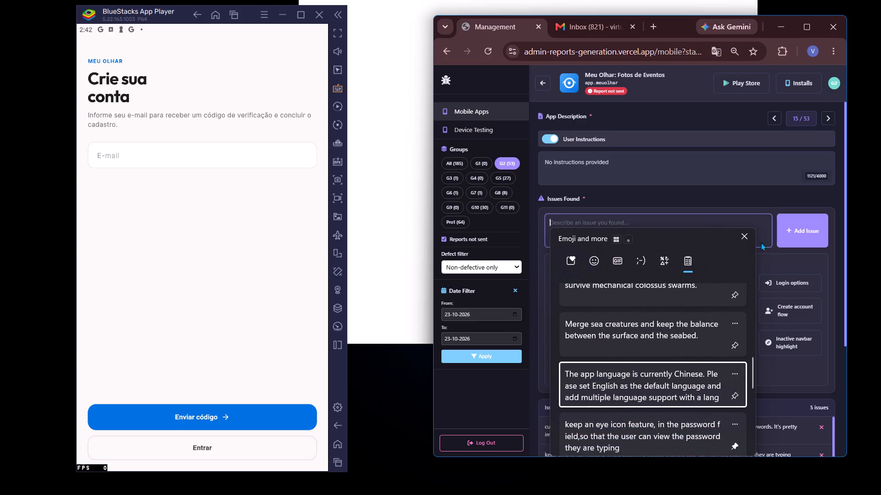
{"action": "left_click", "coordinate": [744, 236]}
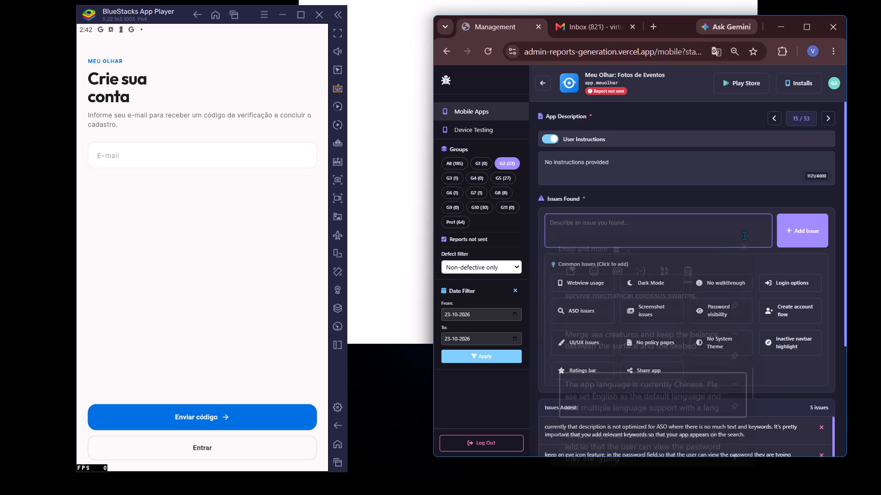
Add the common issue about the missing walkthrough to the Meu Olhar report.
{"action": "scroll", "coordinate": [757, 221], "scroll_direction": "down", "scroll_amount": 2}
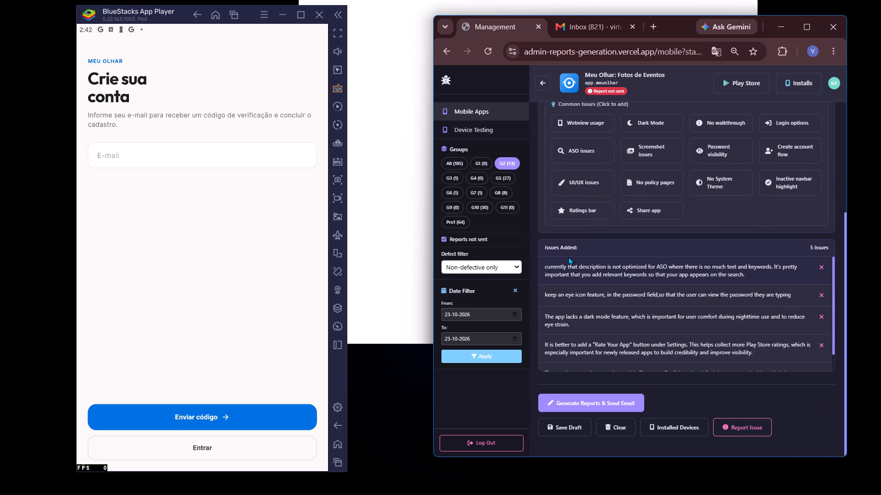
{"action": "left_click", "coordinate": [706, 120]}
Review the added issues, then generate the Meu Olhar reports and send the email.
{"action": "scroll", "coordinate": [584, 331], "scroll_direction": "down", "scroll_amount": 2}
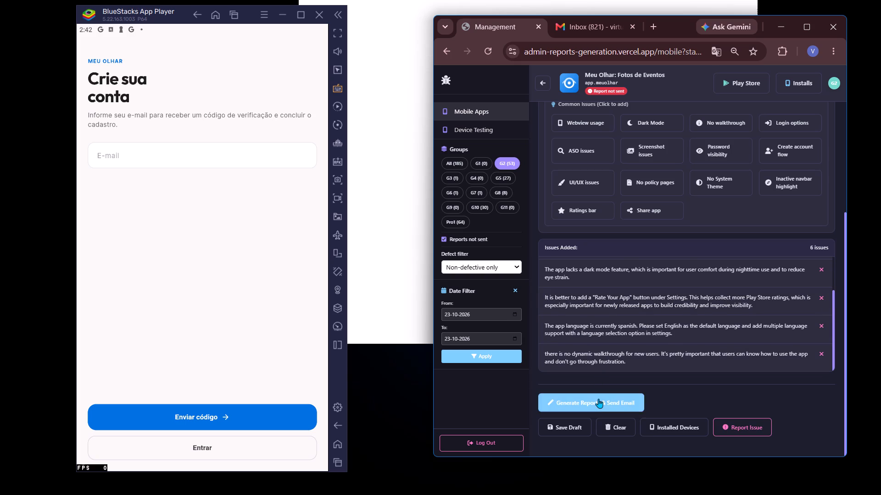
{"action": "left_click", "coordinate": [598, 399]}
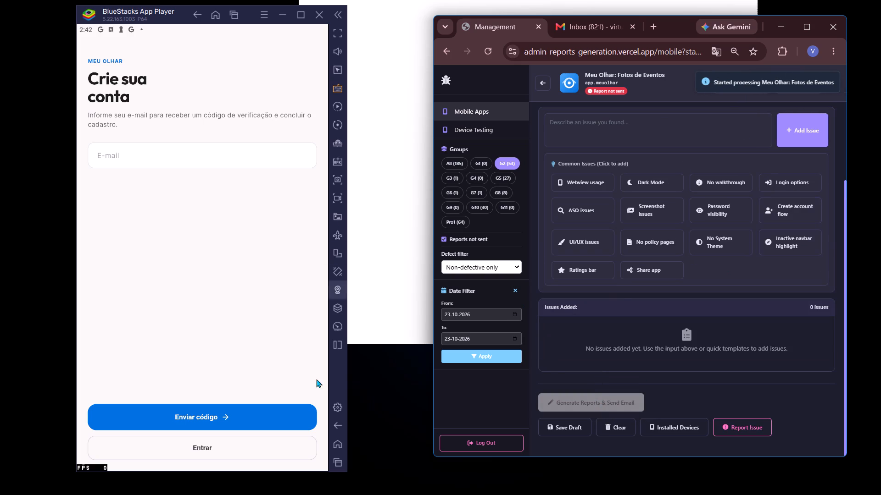
Switch to the emulator's Google Play listing and uninstall Meu Olhar: Fotos de Eventos.
{"action": "left_click", "coordinate": [339, 462]}
{"action": "left_click", "coordinate": [163, 173]}
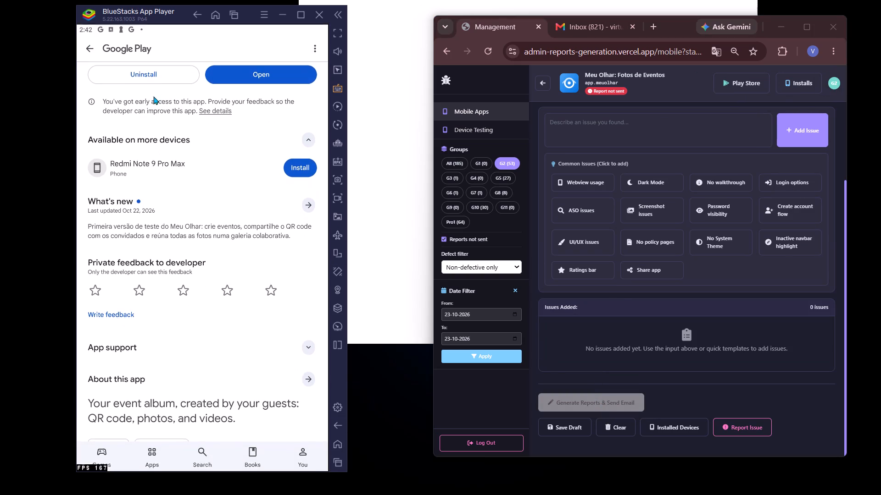
{"action": "left_click", "coordinate": [155, 73]}
{"action": "left_click", "coordinate": [290, 264]}
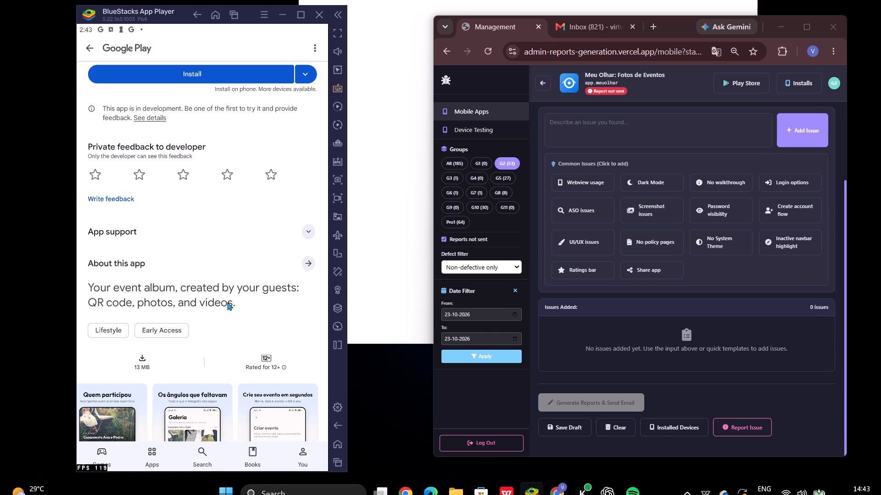
Advance the desktop management page to the next app, Simple Diet Tracker.
{"action": "scroll", "coordinate": [645, 283], "scroll_direction": "up", "scroll_amount": 4}
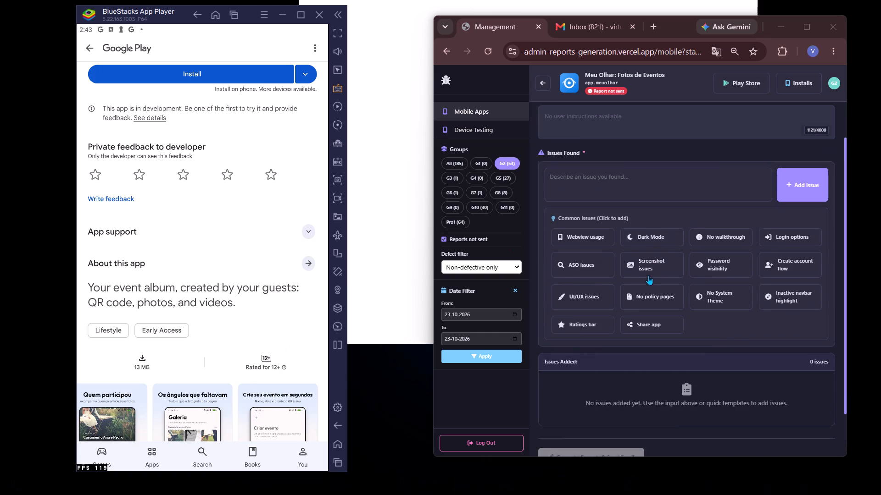
{"action": "scroll", "coordinate": [162, 246], "scroll_direction": "up", "scroll_amount": 4}
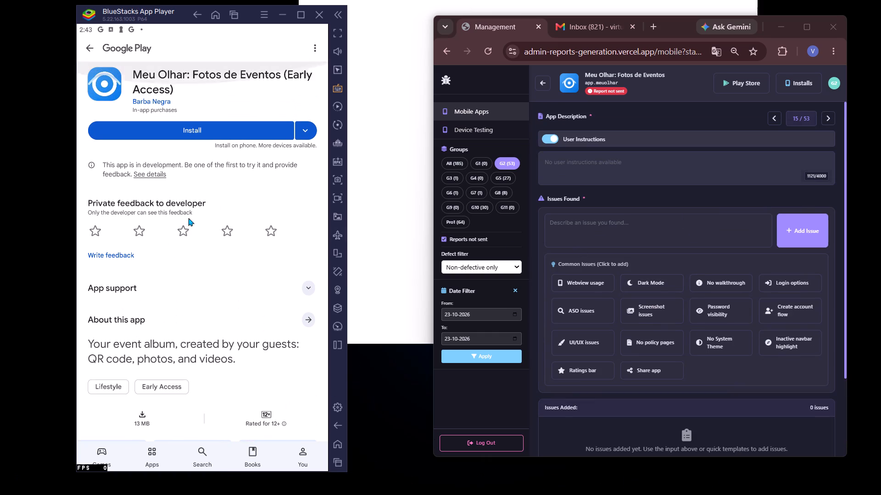
{"action": "left_click", "coordinate": [825, 123]}
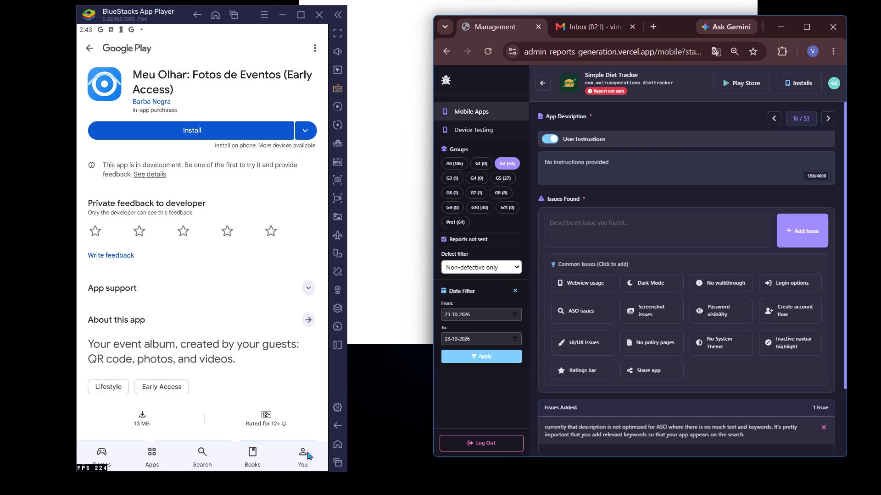
In the emulator's browser, advance to Simple Diet Tracker and open its Google Play listing.
{"action": "left_click", "coordinate": [346, 466]}
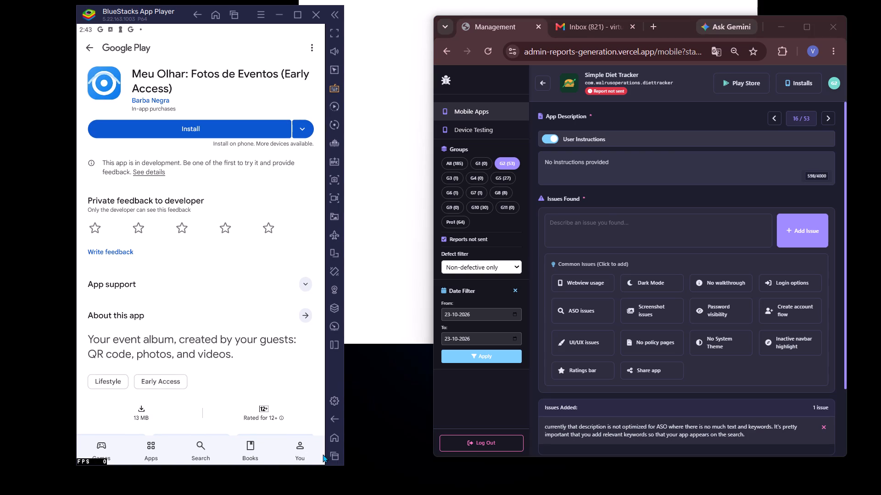
{"action": "left_click", "coordinate": [330, 456]}
{"action": "left_click", "coordinate": [225, 287]}
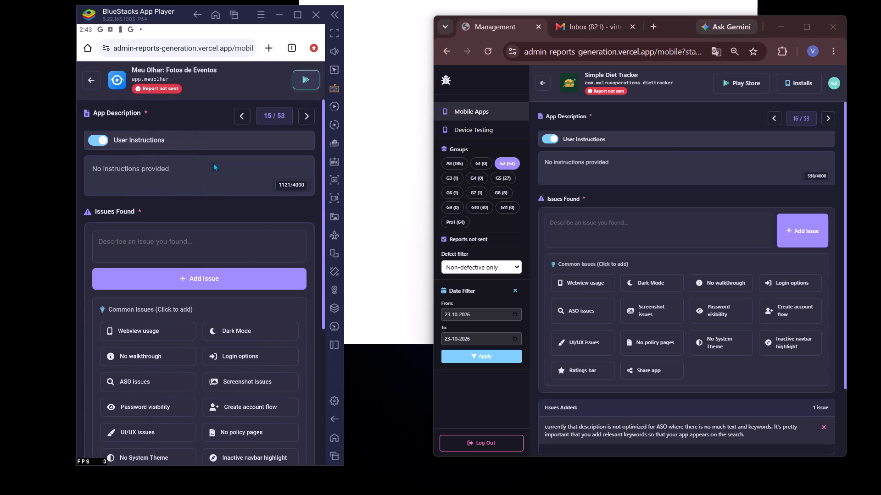
{"action": "left_click", "coordinate": [309, 114]}
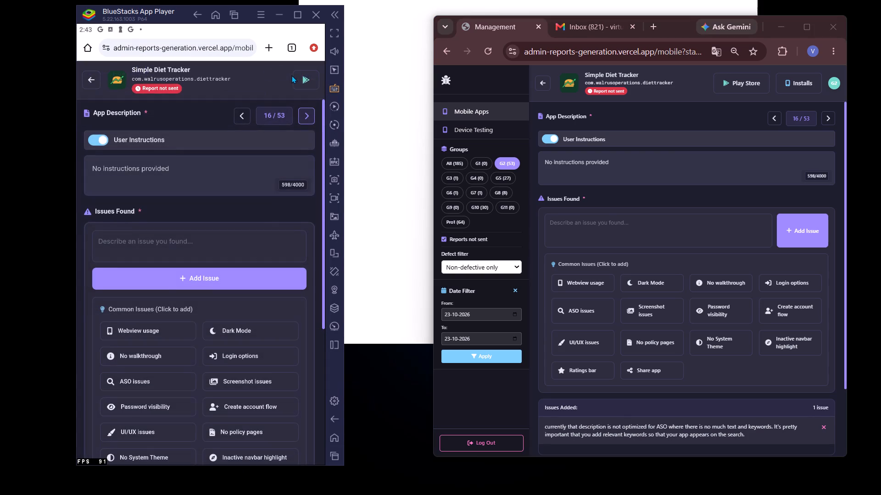
{"action": "left_click", "coordinate": [302, 77]}
Examine Simple Diet Tracker's store description and its full row of screenshots.
{"action": "scroll", "coordinate": [178, 126], "scroll_direction": "down", "scroll_amount": 3}
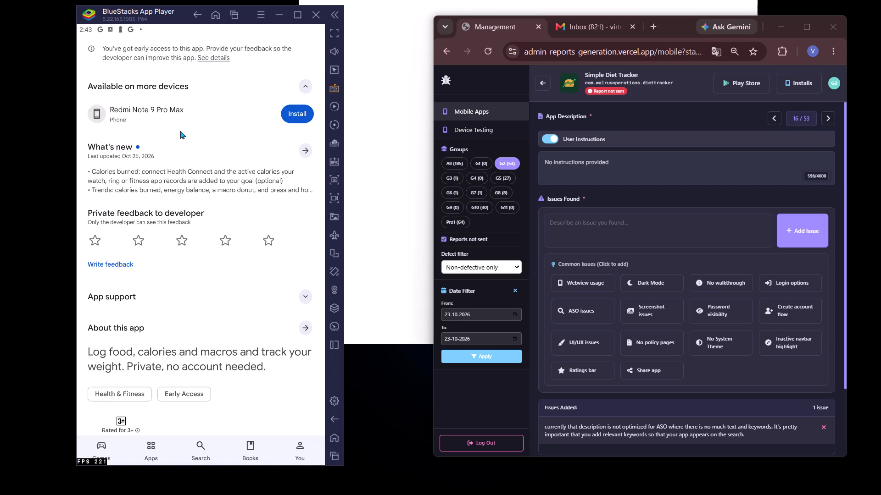
{"action": "scroll", "coordinate": [181, 131], "scroll_direction": "down", "scroll_amount": 2}
{"action": "left_click_drag", "start_coordinate": [235, 236], "coordinate": [18, 221]}
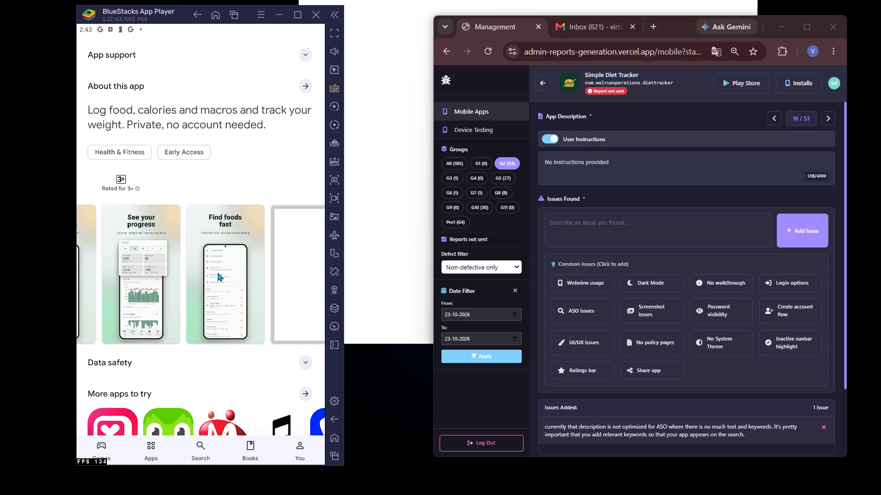
{"action": "left_click_drag", "start_coordinate": [212, 229], "coordinate": [16, 206]}
{"action": "left_click_drag", "start_coordinate": [191, 265], "coordinate": [100, 269]}
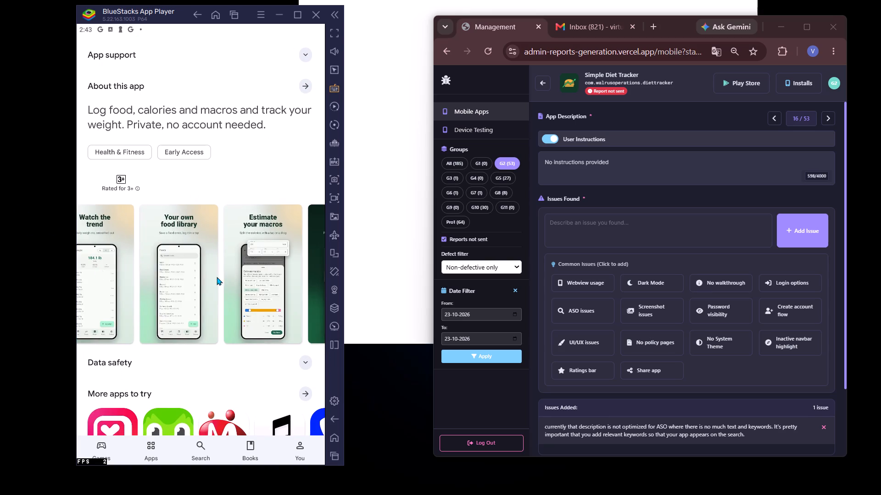
{"action": "left_click_drag", "start_coordinate": [217, 277], "coordinate": [29, 299]}
{"action": "scroll", "coordinate": [195, 225], "scroll_direction": "up", "scroll_amount": 9}
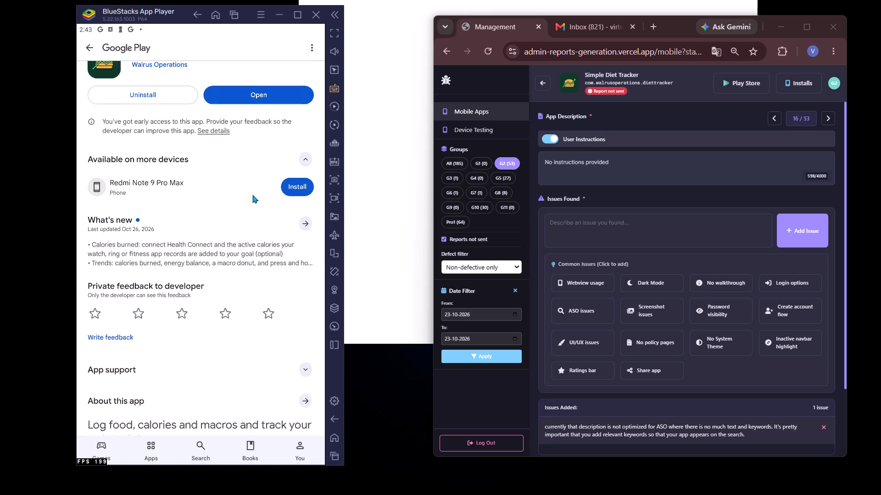
Launch Simple Diet Tracker from its store listing and open its Settings page.
{"action": "left_click_drag", "start_coordinate": [279, 117], "coordinate": [277, 130]}
{"action": "left_click", "coordinate": [275, 116]}
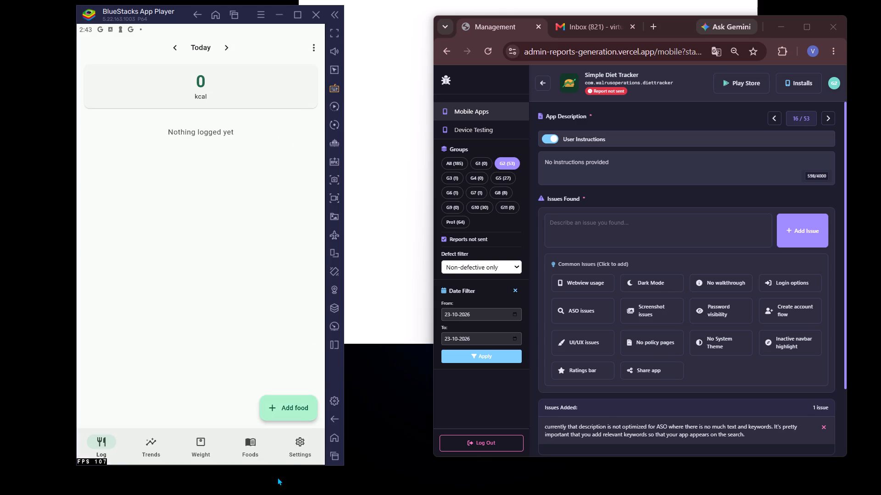
{"action": "left_click", "coordinate": [294, 439]}
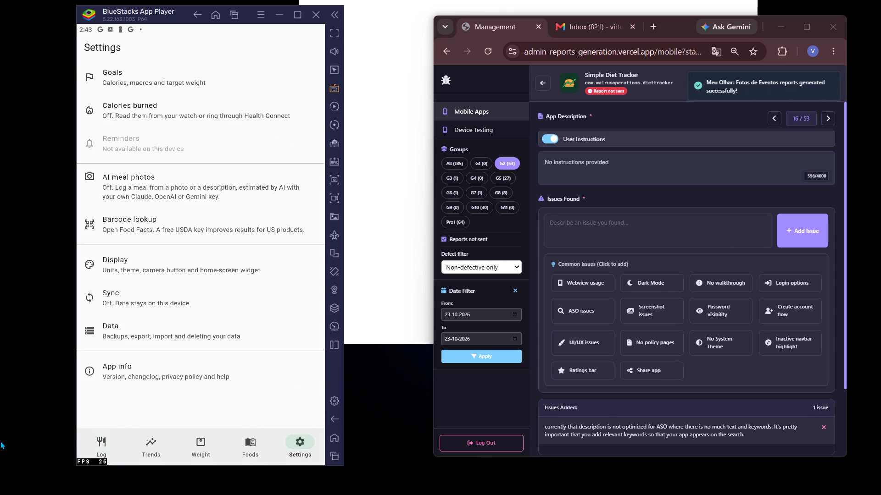
Pause the music playing in Spotify.
{"action": "key", "text": "shift+F9"}
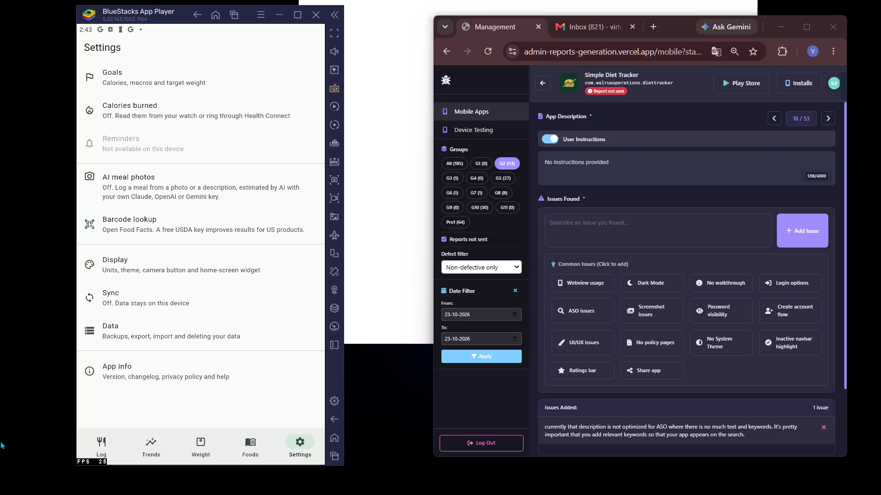
{"action": "key", "text": "shift+F9"}
{"action": "key", "text": "shift+F9"}
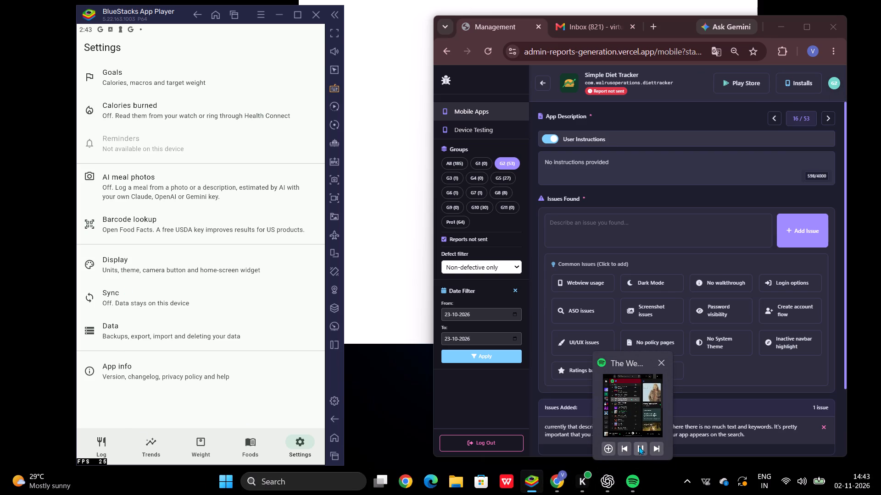
{"action": "left_click", "coordinate": [641, 445]}
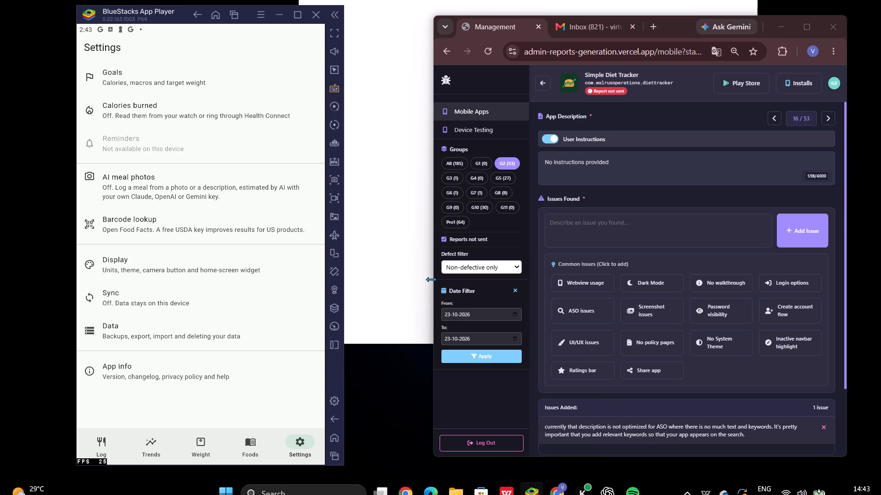
Examine Simple Diet Tracker's App info page and its linked privacy policy.
{"action": "left_click", "coordinate": [260, 371]}
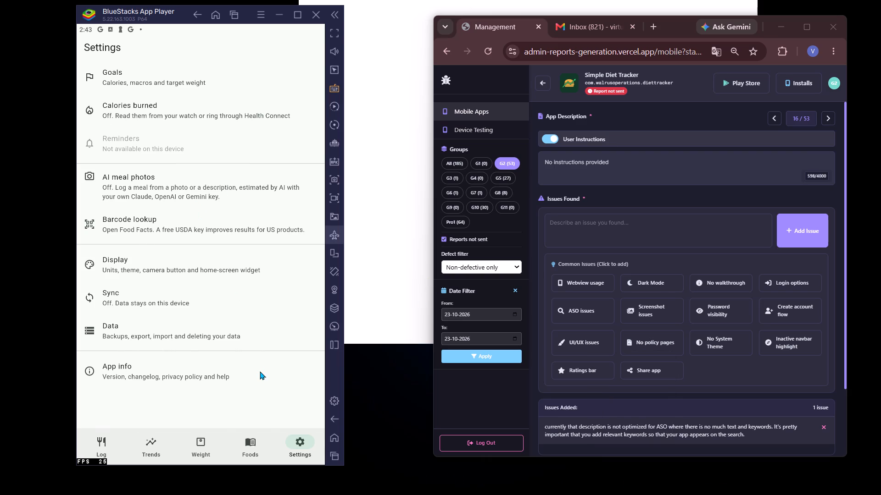
{"action": "scroll", "coordinate": [188, 182], "scroll_direction": "down", "scroll_amount": 2}
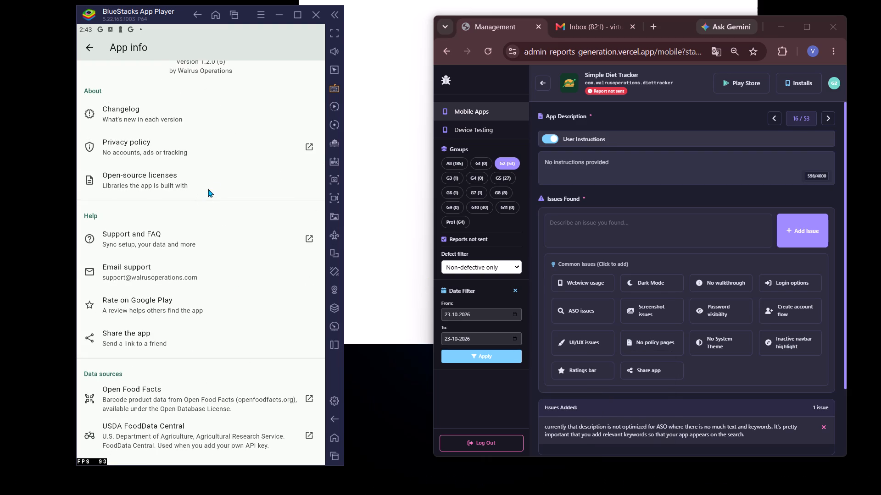
{"action": "scroll", "coordinate": [200, 198], "scroll_direction": "up", "scroll_amount": 2}
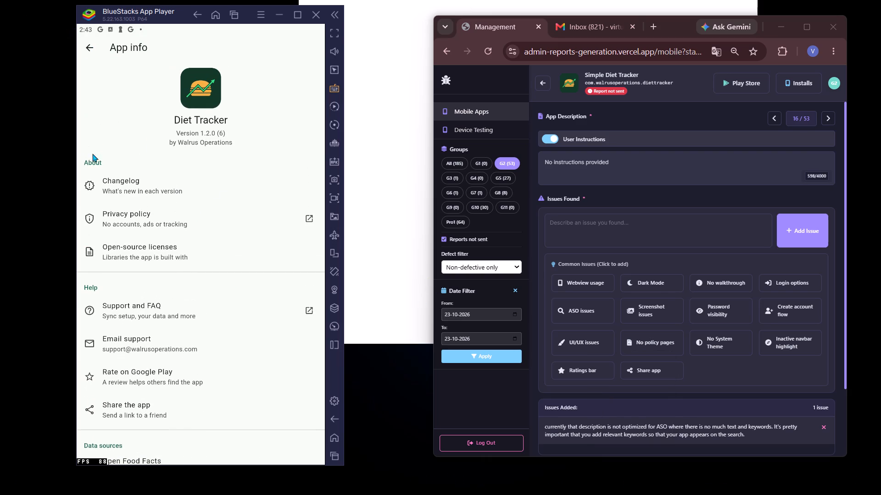
{"action": "left_click", "coordinate": [122, 210]}
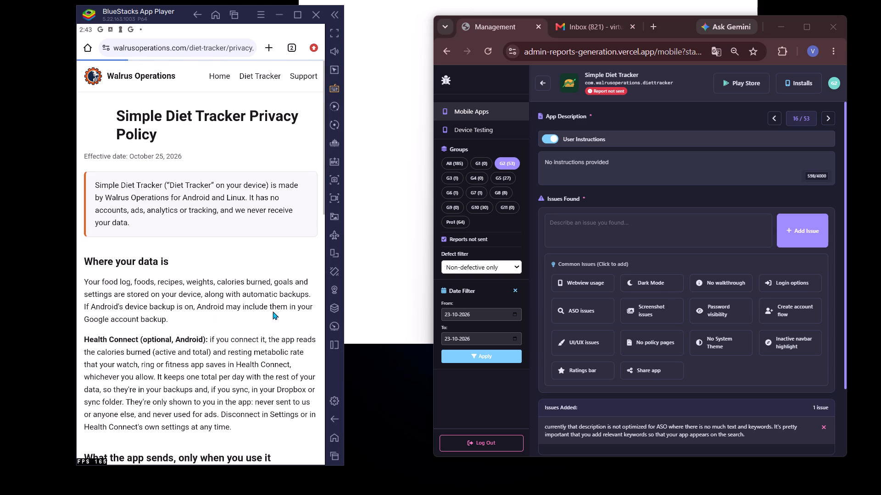
{"action": "left_click", "coordinate": [330, 423]}
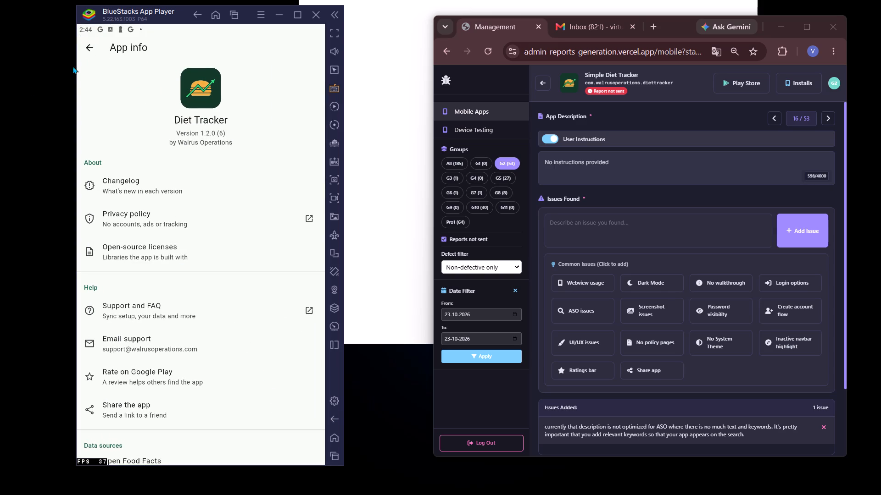
Go back to Simple Diet Tracker's Settings and open the Display options for viewing.
{"action": "left_click", "coordinate": [88, 49]}
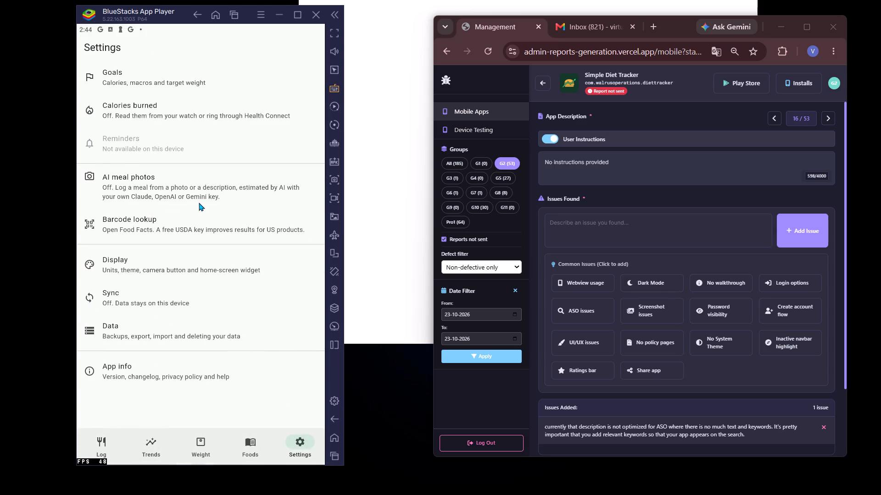
{"action": "scroll", "coordinate": [199, 203], "scroll_direction": "up", "scroll_amount": 6}
{"action": "left_click", "coordinate": [192, 266]}
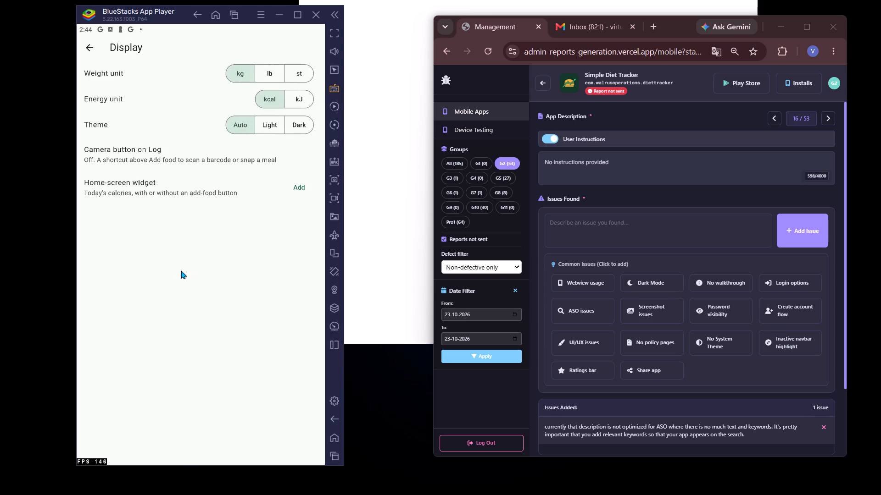
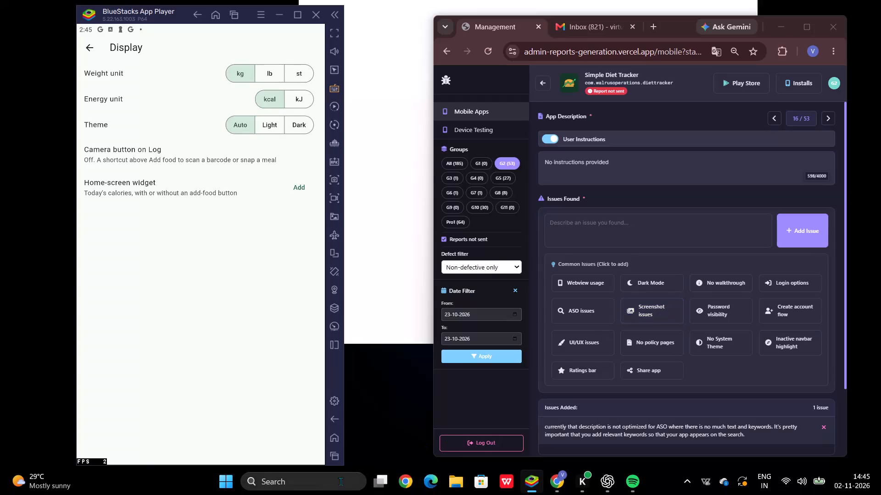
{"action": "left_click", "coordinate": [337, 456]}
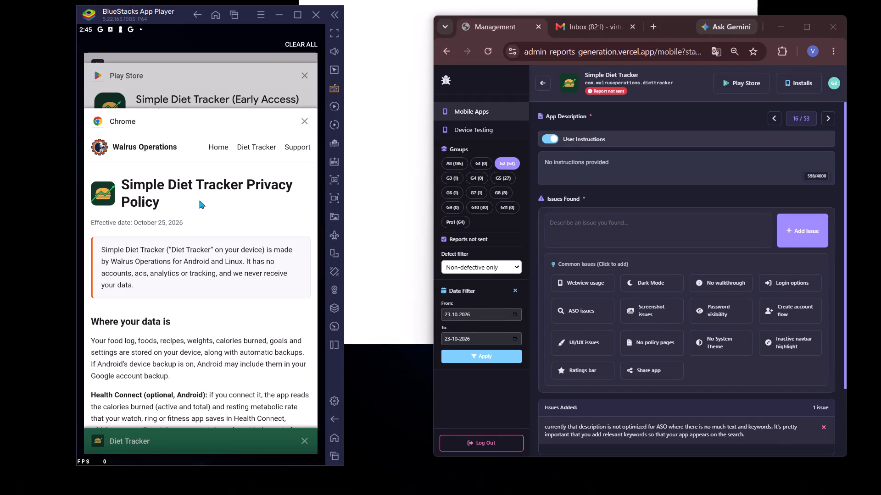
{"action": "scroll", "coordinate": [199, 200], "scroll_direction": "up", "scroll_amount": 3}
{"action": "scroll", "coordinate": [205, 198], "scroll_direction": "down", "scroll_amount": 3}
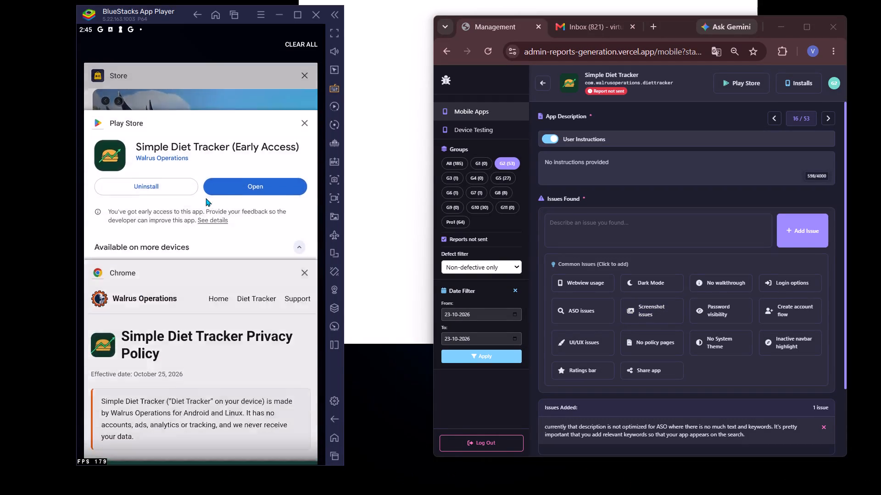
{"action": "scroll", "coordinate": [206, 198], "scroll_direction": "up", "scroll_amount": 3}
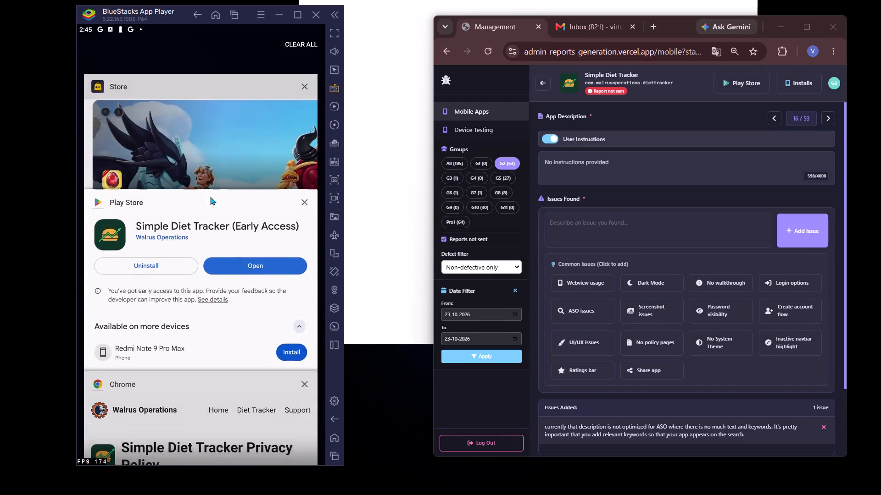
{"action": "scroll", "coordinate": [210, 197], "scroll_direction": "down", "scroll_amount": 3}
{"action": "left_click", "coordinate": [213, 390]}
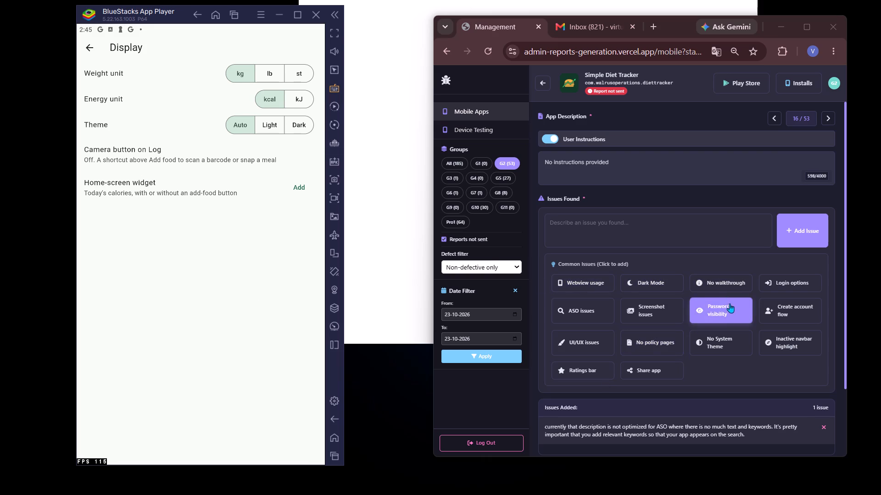
Add the No walkthrough common issue to Simple Diet Tracker's report, and generate and email the report.
{"action": "left_click", "coordinate": [717, 285]}
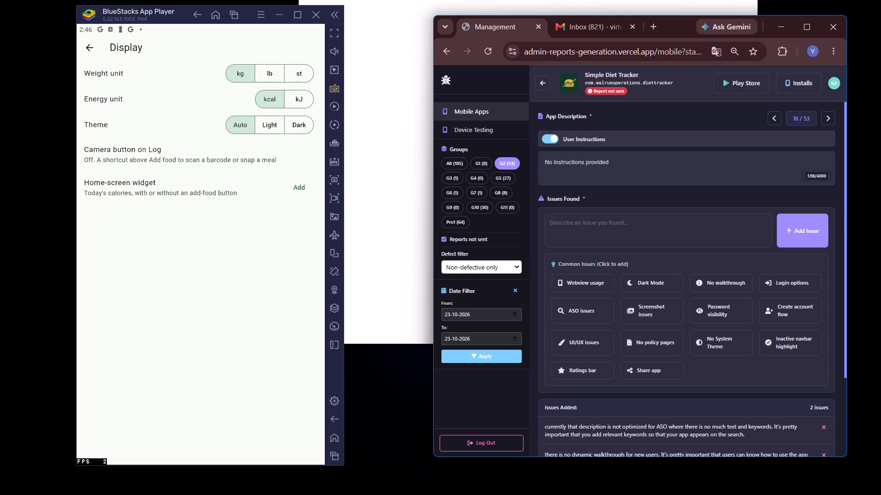
{"action": "scroll", "coordinate": [685, 285], "scroll_direction": "down", "scroll_amount": 4}
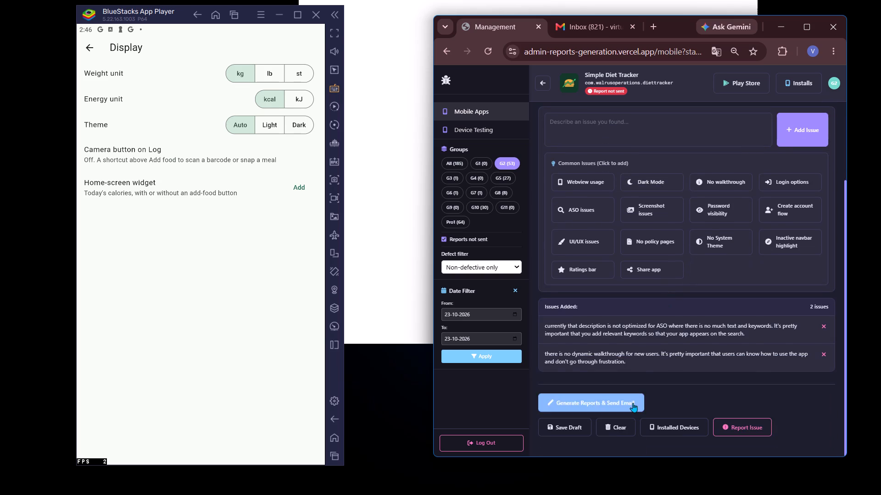
{"action": "left_click", "coordinate": [633, 403]}
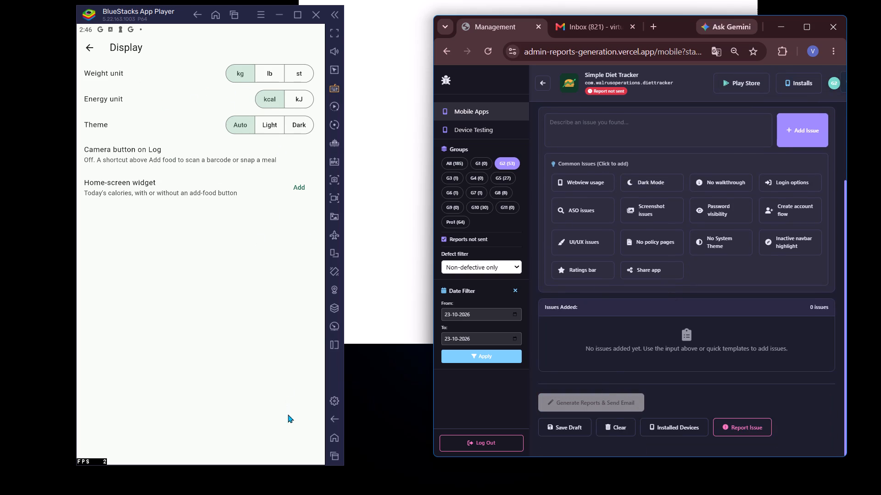
Return to Simple Diet Tracker's Play Store listing in the emulator and uninstall the app.
{"action": "left_click", "coordinate": [327, 459]}
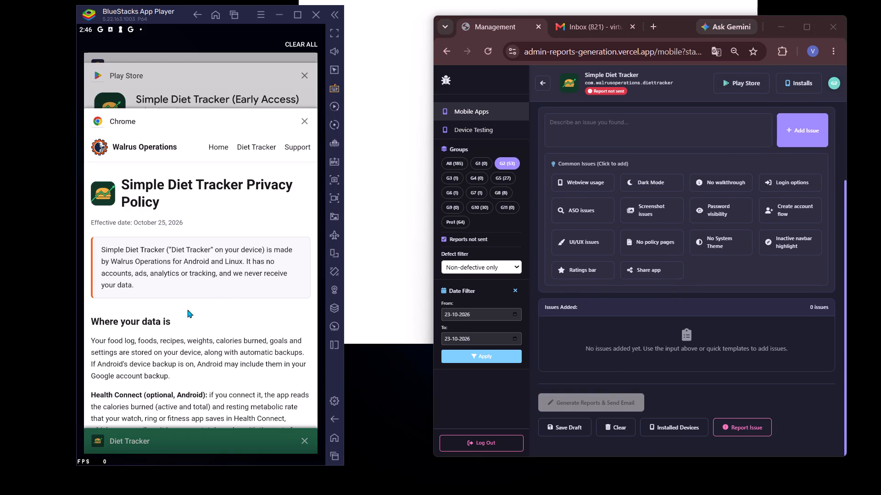
{"action": "left_click", "coordinate": [182, 98]}
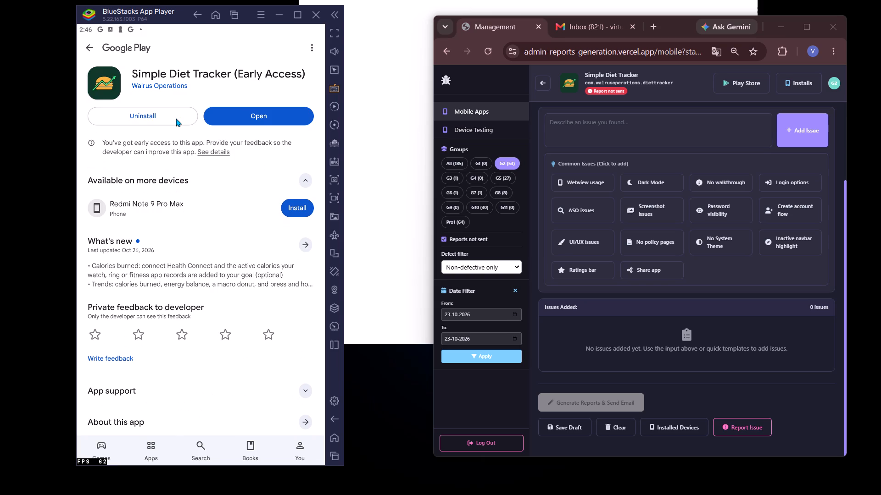
{"action": "left_click", "coordinate": [175, 118]}
{"action": "left_click", "coordinate": [290, 259]}
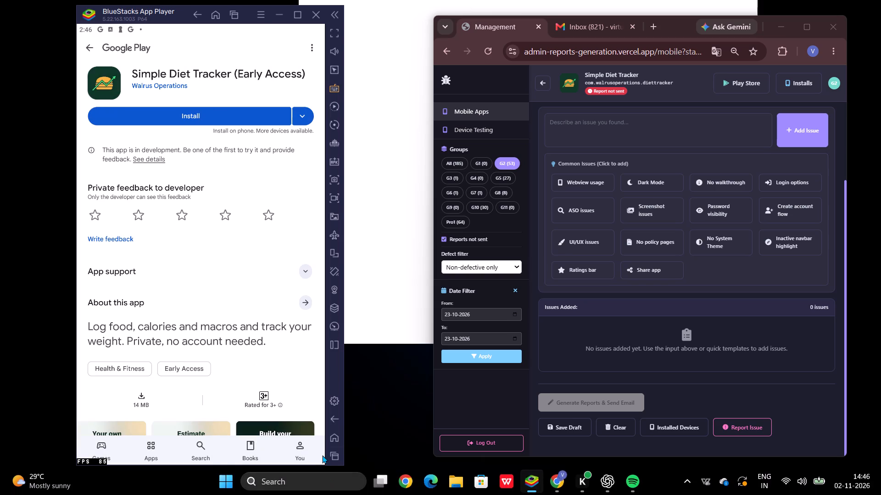
Switch to the emulator's Chrome browser showing Simple Diet Tracker's entry on the report management site.
{"action": "left_click", "coordinate": [335, 456]}
{"action": "left_click", "coordinate": [267, 314]}
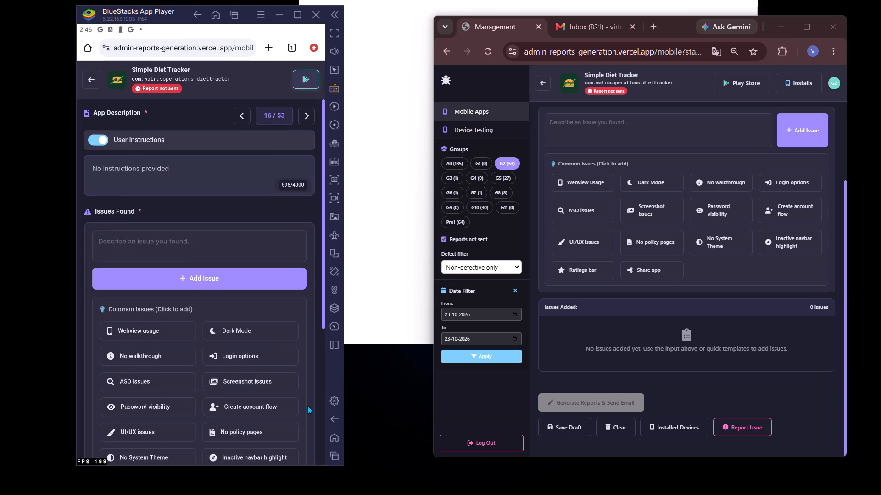